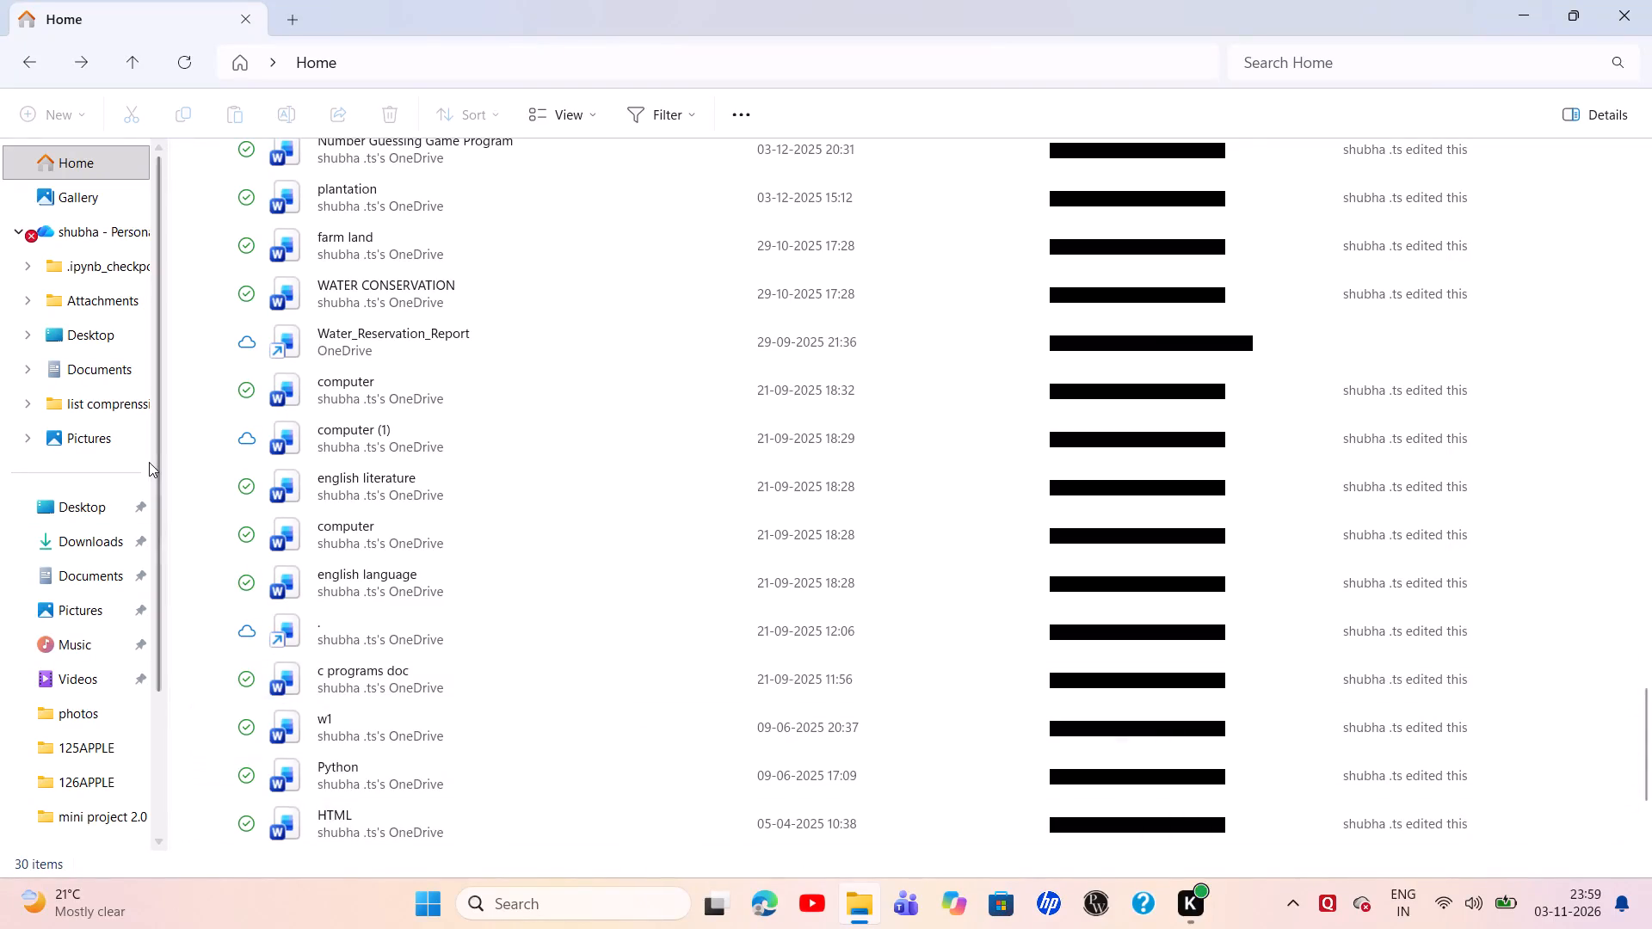
Open the MindCare_AI_Mini_Project_PPT (1) presentation from the mini project 2.0 folder in PowerPoint.
{"action": "double_click", "coordinate": [96, 819]}
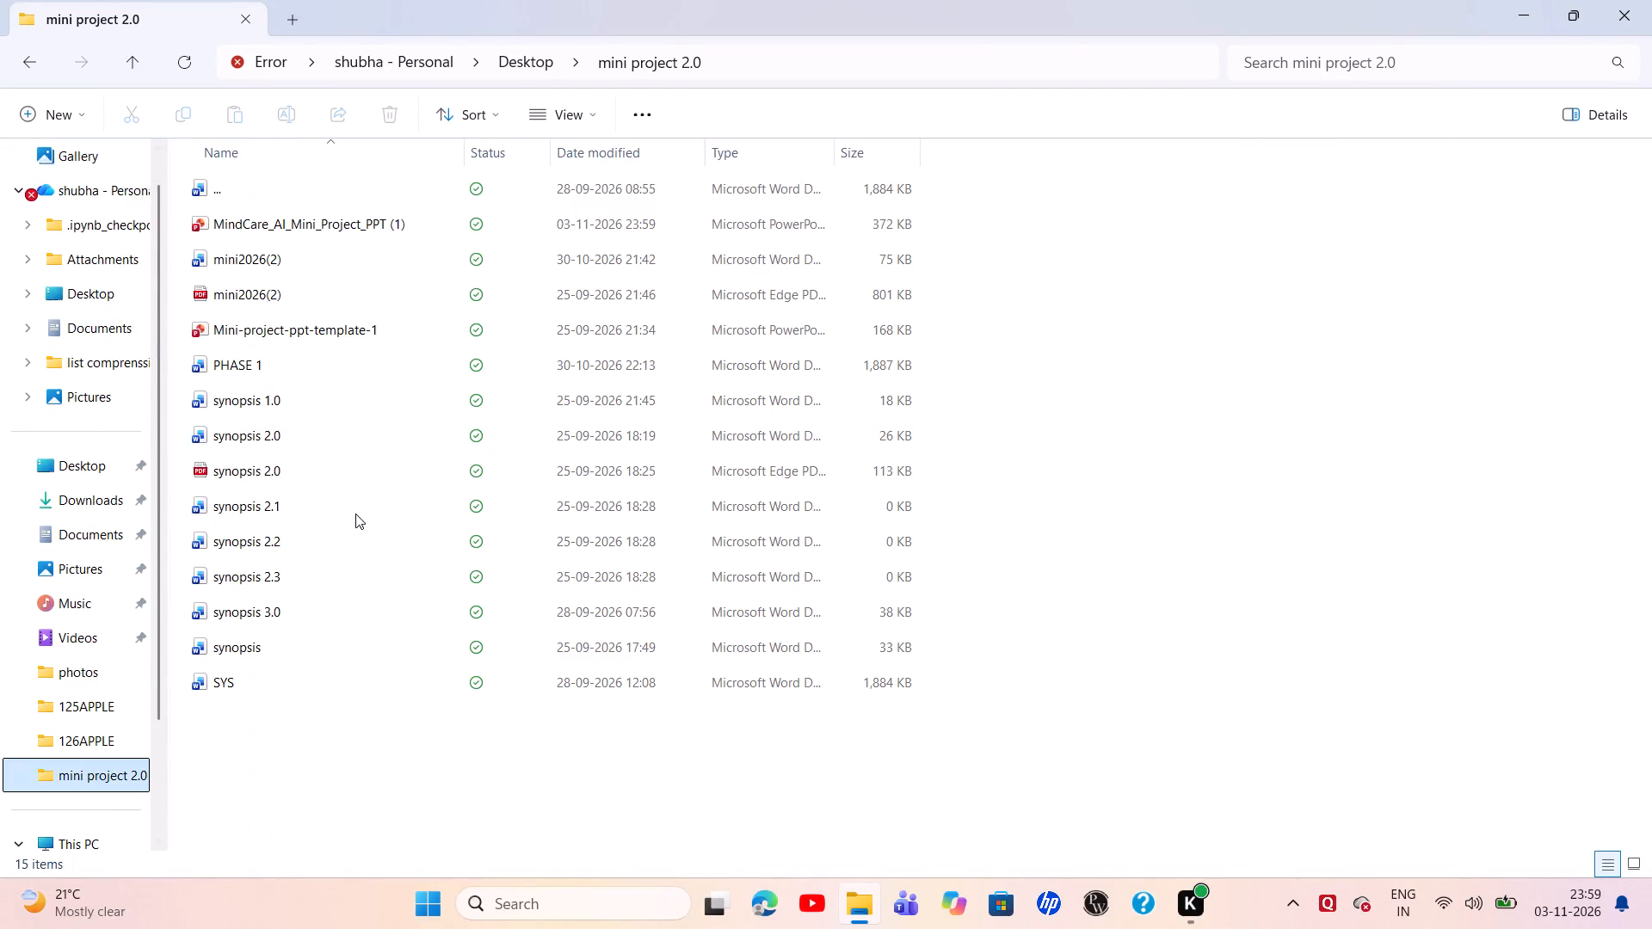
{"action": "right_click", "coordinate": [382, 228]}
{"action": "left_click", "coordinate": [382, 228]}
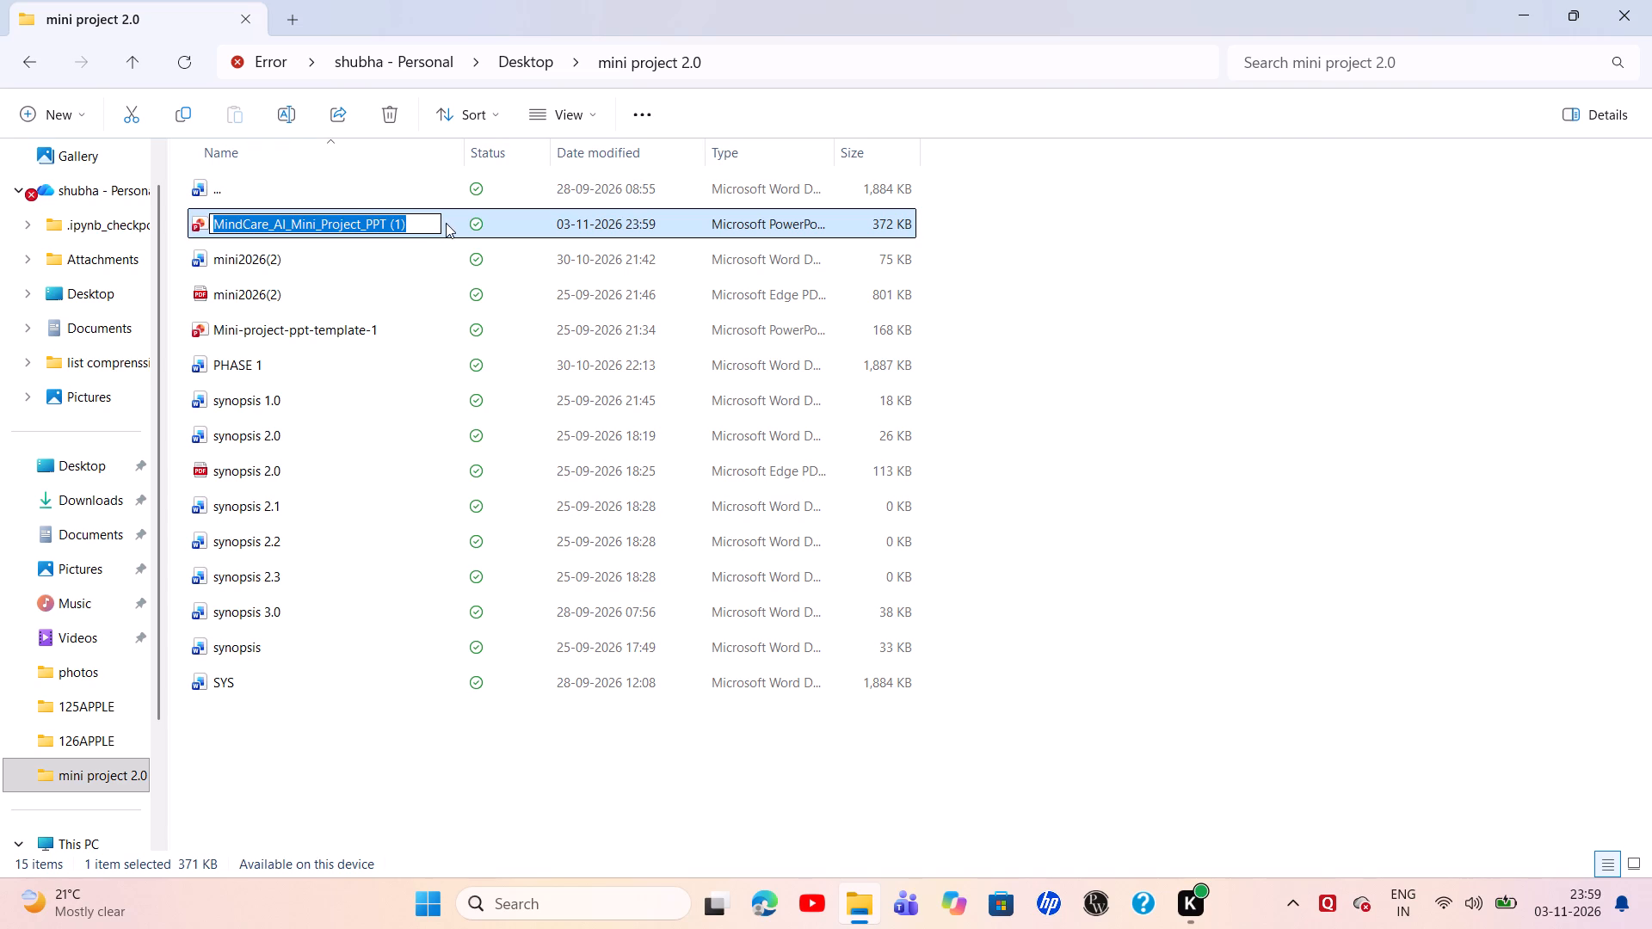
{"action": "left_click", "coordinate": [452, 223]}
{"action": "double_click", "coordinate": [452, 223]}
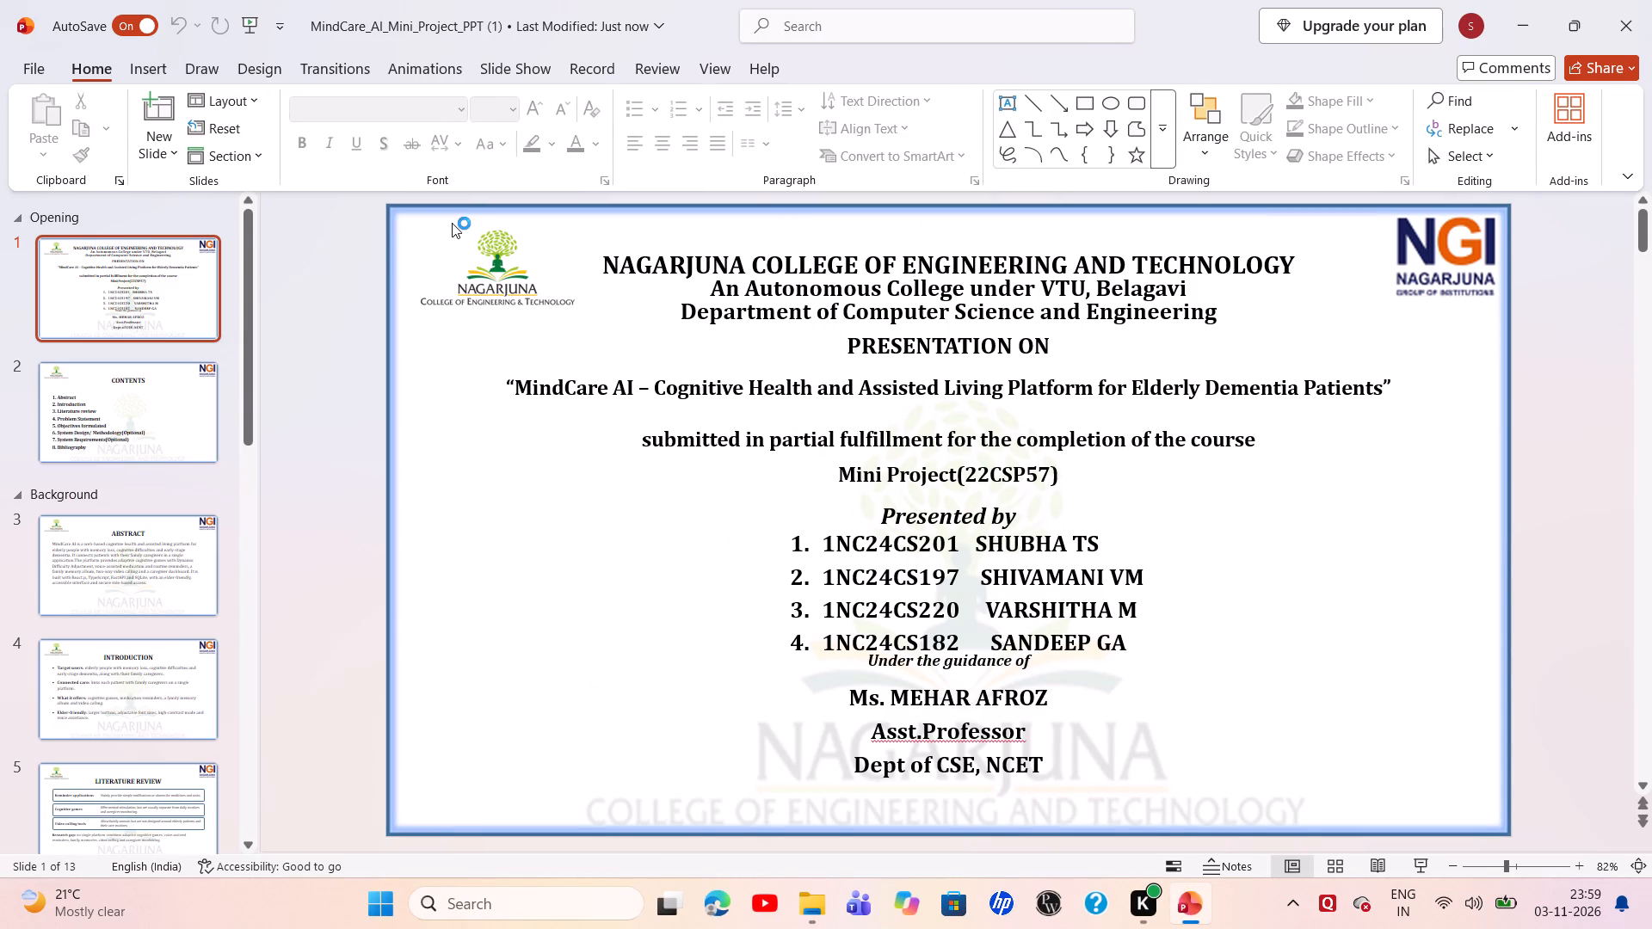
On the title slide, insert nine extra spaces between the first presenter's registration number and name.
{"action": "double_click", "coordinate": [989, 548]}
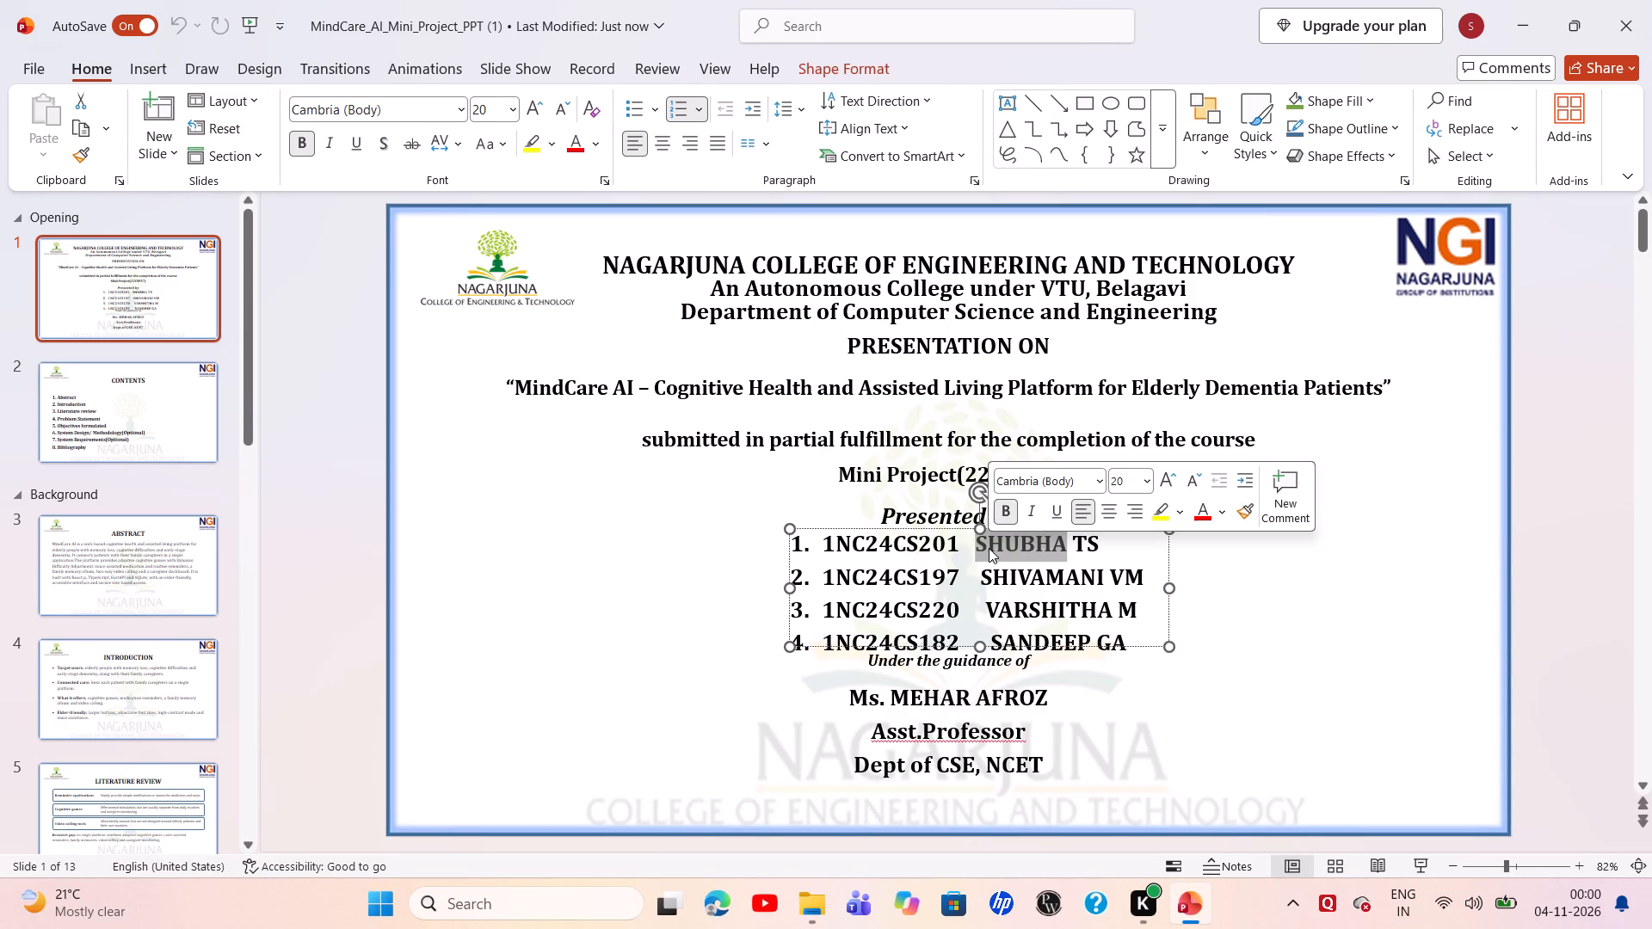
{"action": "left_click", "coordinate": [972, 561]}
{"action": "key", "text": "space"}
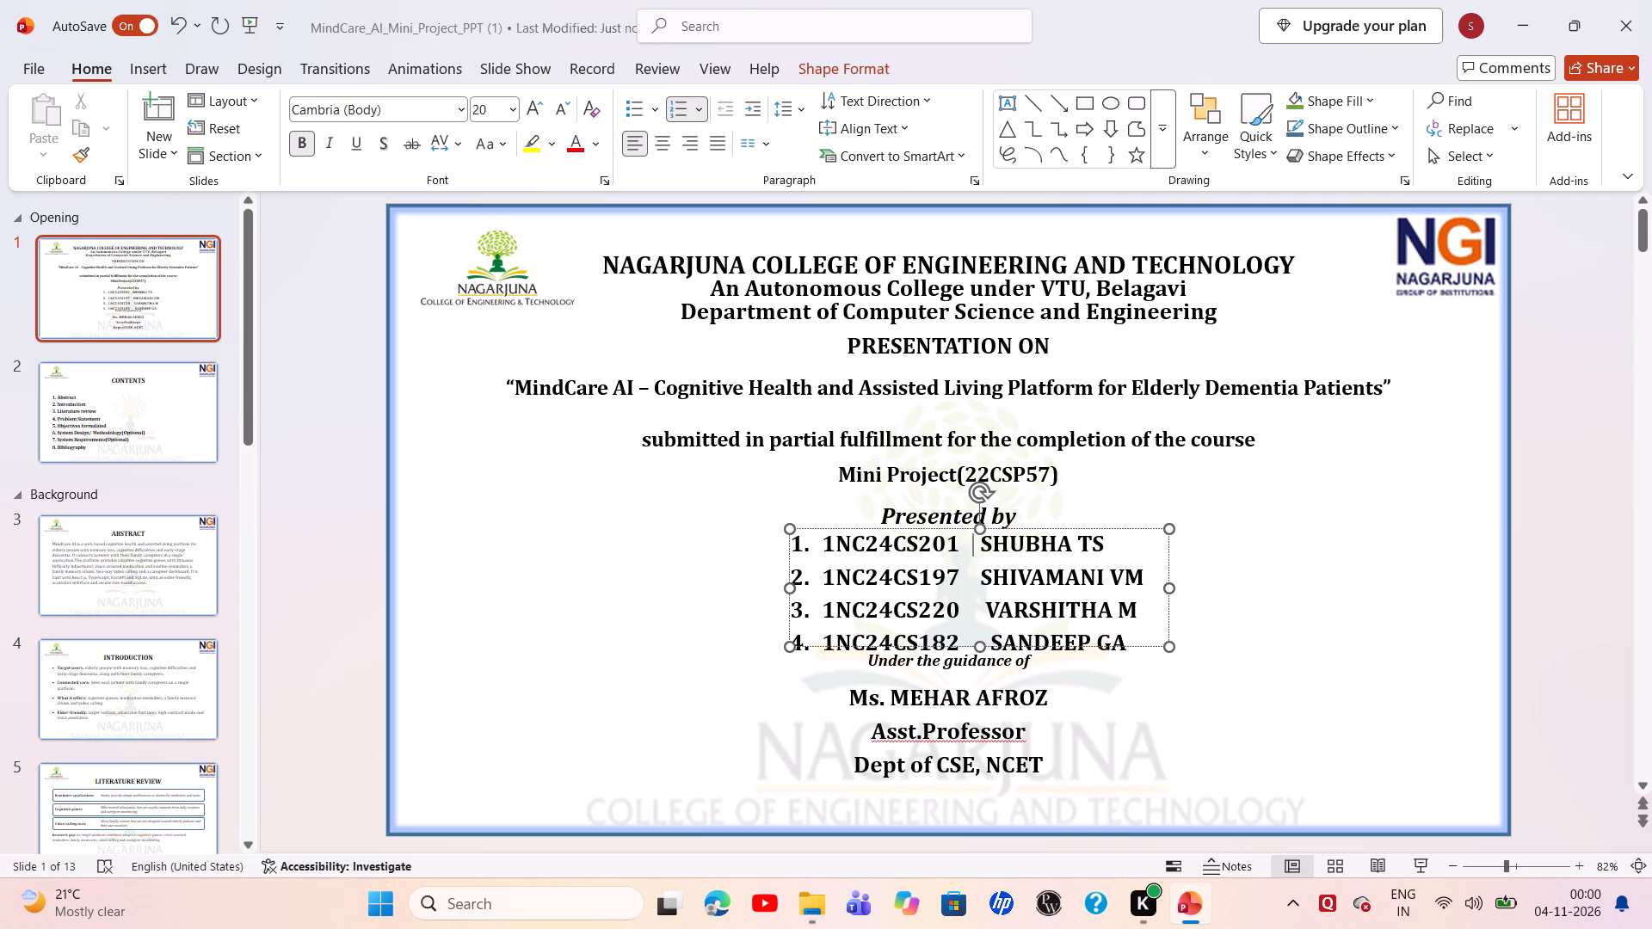
{"action": "key", "text": "space"}
{"action": "key", "text": "space"}
{"action": "key", "text": "space"}
{"action": "key", "text": "space"}
{"action": "key", "text": "space"}
{"action": "key", "text": "space"}
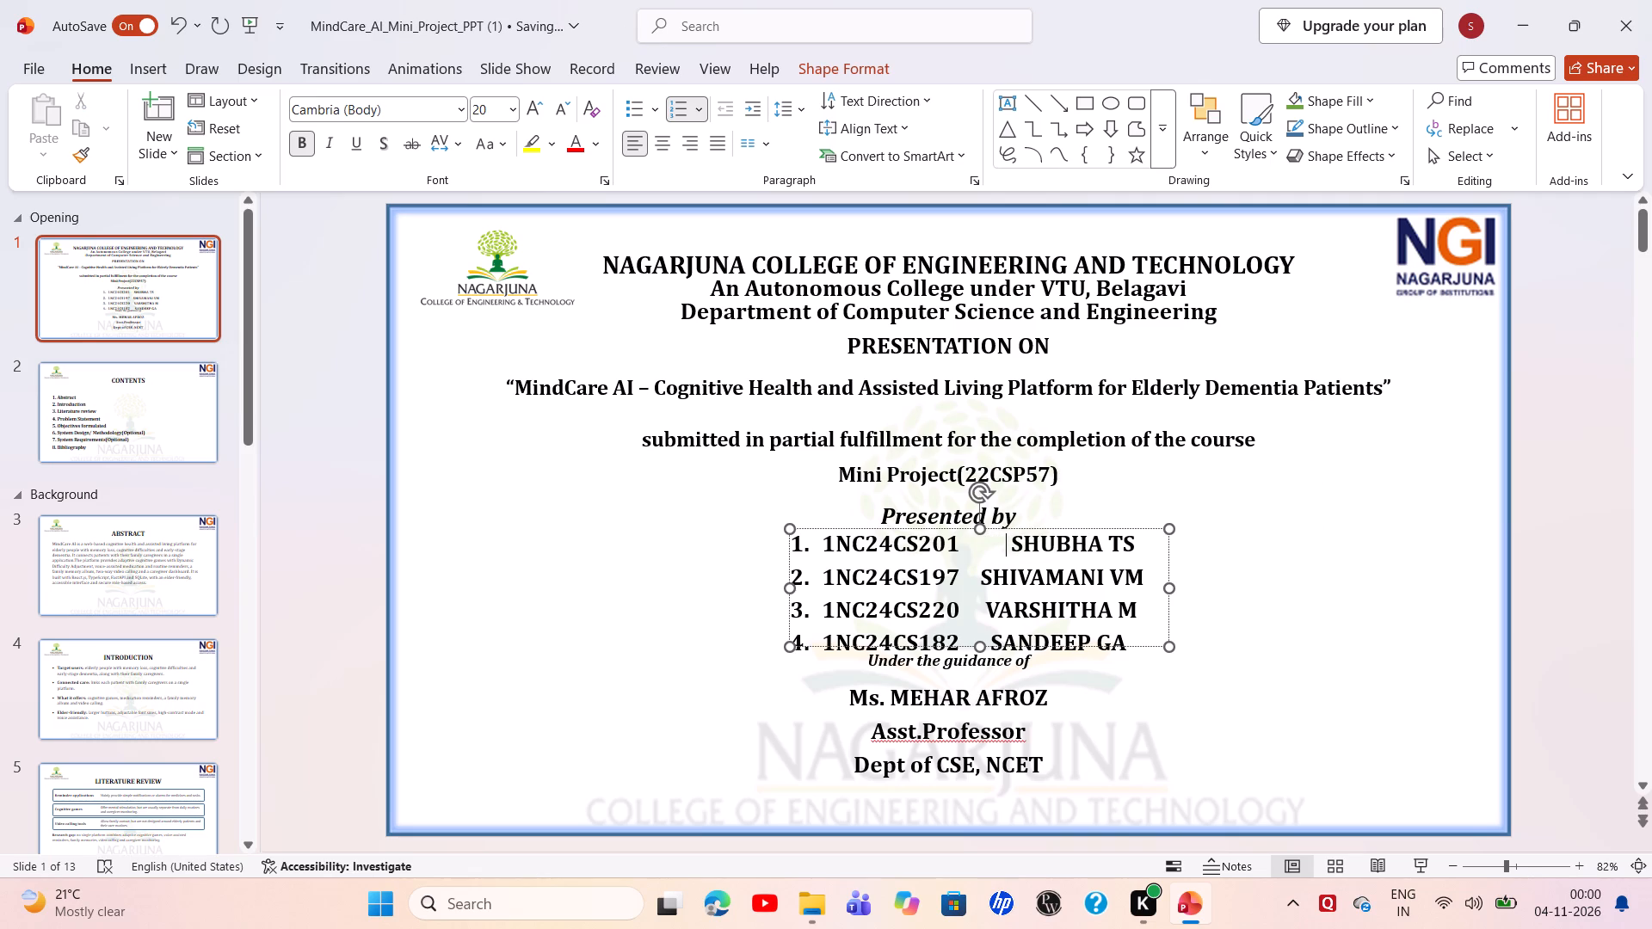
{"action": "key", "text": "space"}
{"action": "key", "text": "space"}
Insert eight extra spaces before the second presenter's name so it lines up with the first name.
{"action": "left_click", "coordinate": [978, 579]}
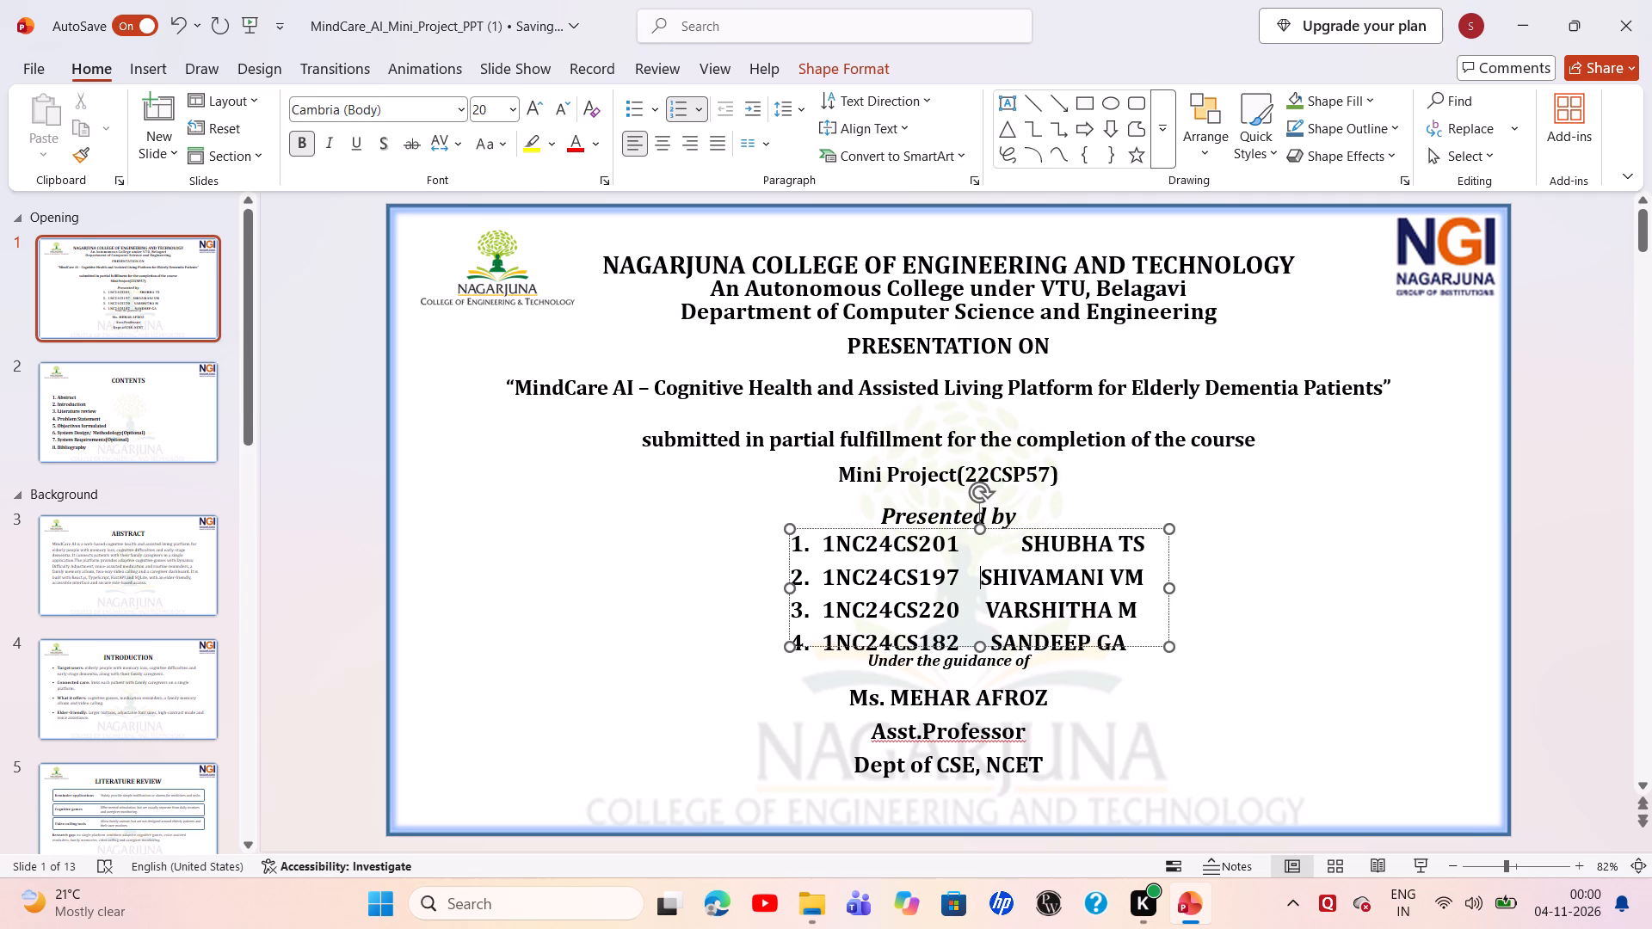
{"action": "key", "text": "space"}
{"action": "key", "text": "space"}
{"action": "key", "text": "space"}
{"action": "key", "text": "space"}
{"action": "key", "text": "space"}
{"action": "key", "text": "space"}
{"action": "key", "text": "space"}
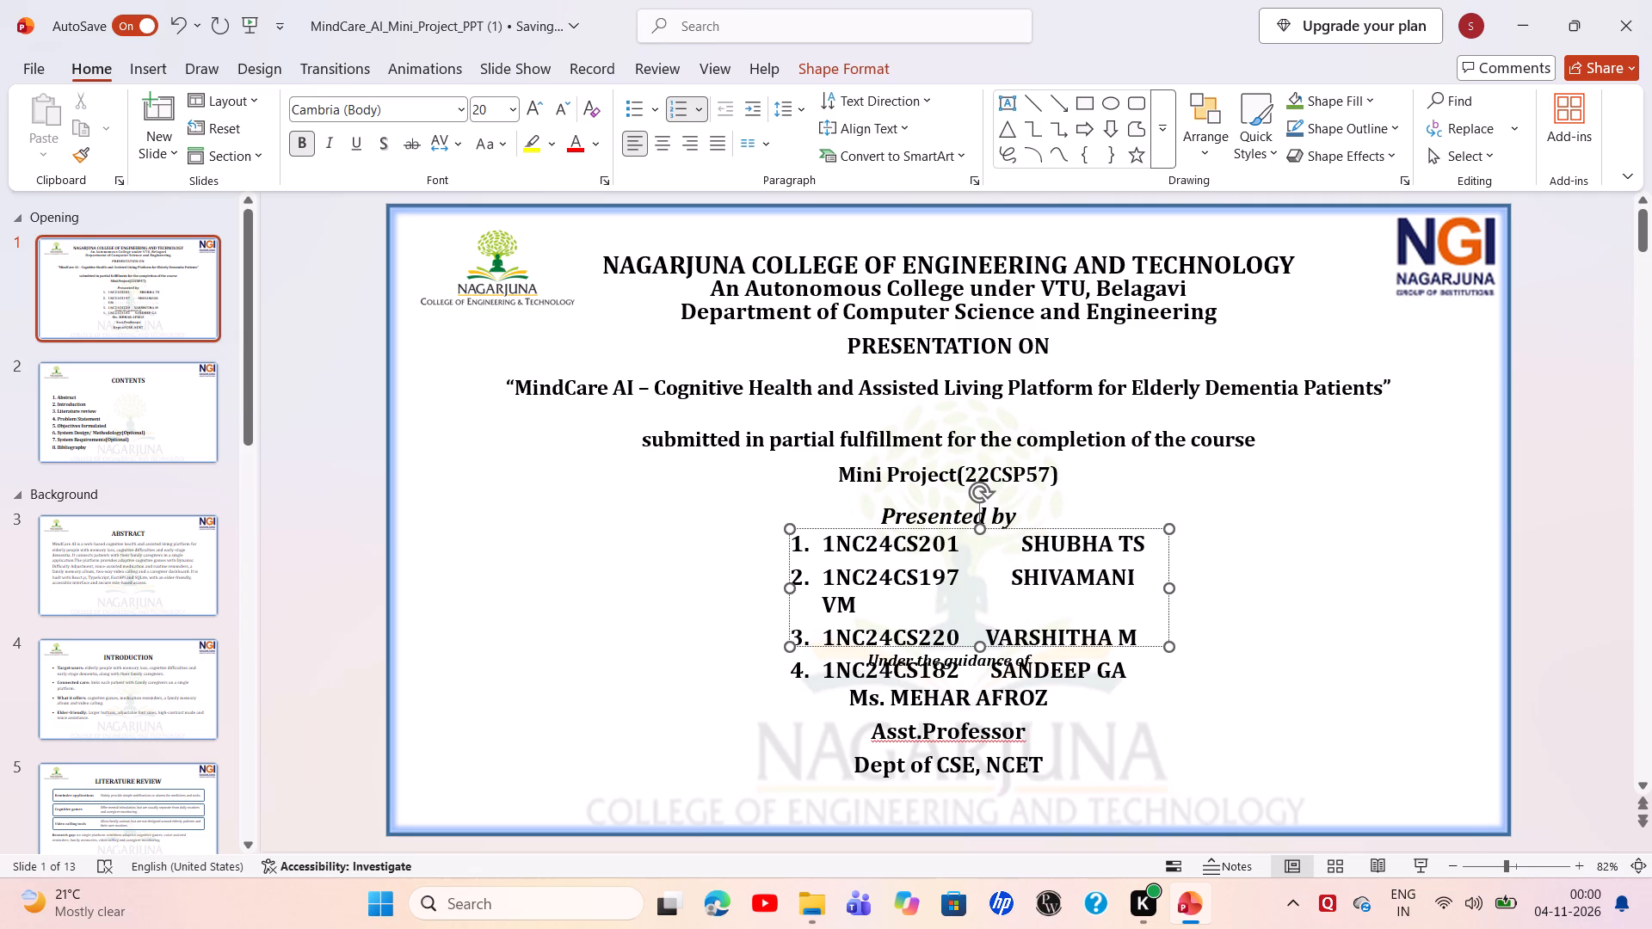
{"action": "key", "text": "space"}
{"action": "key", "text": "space"}
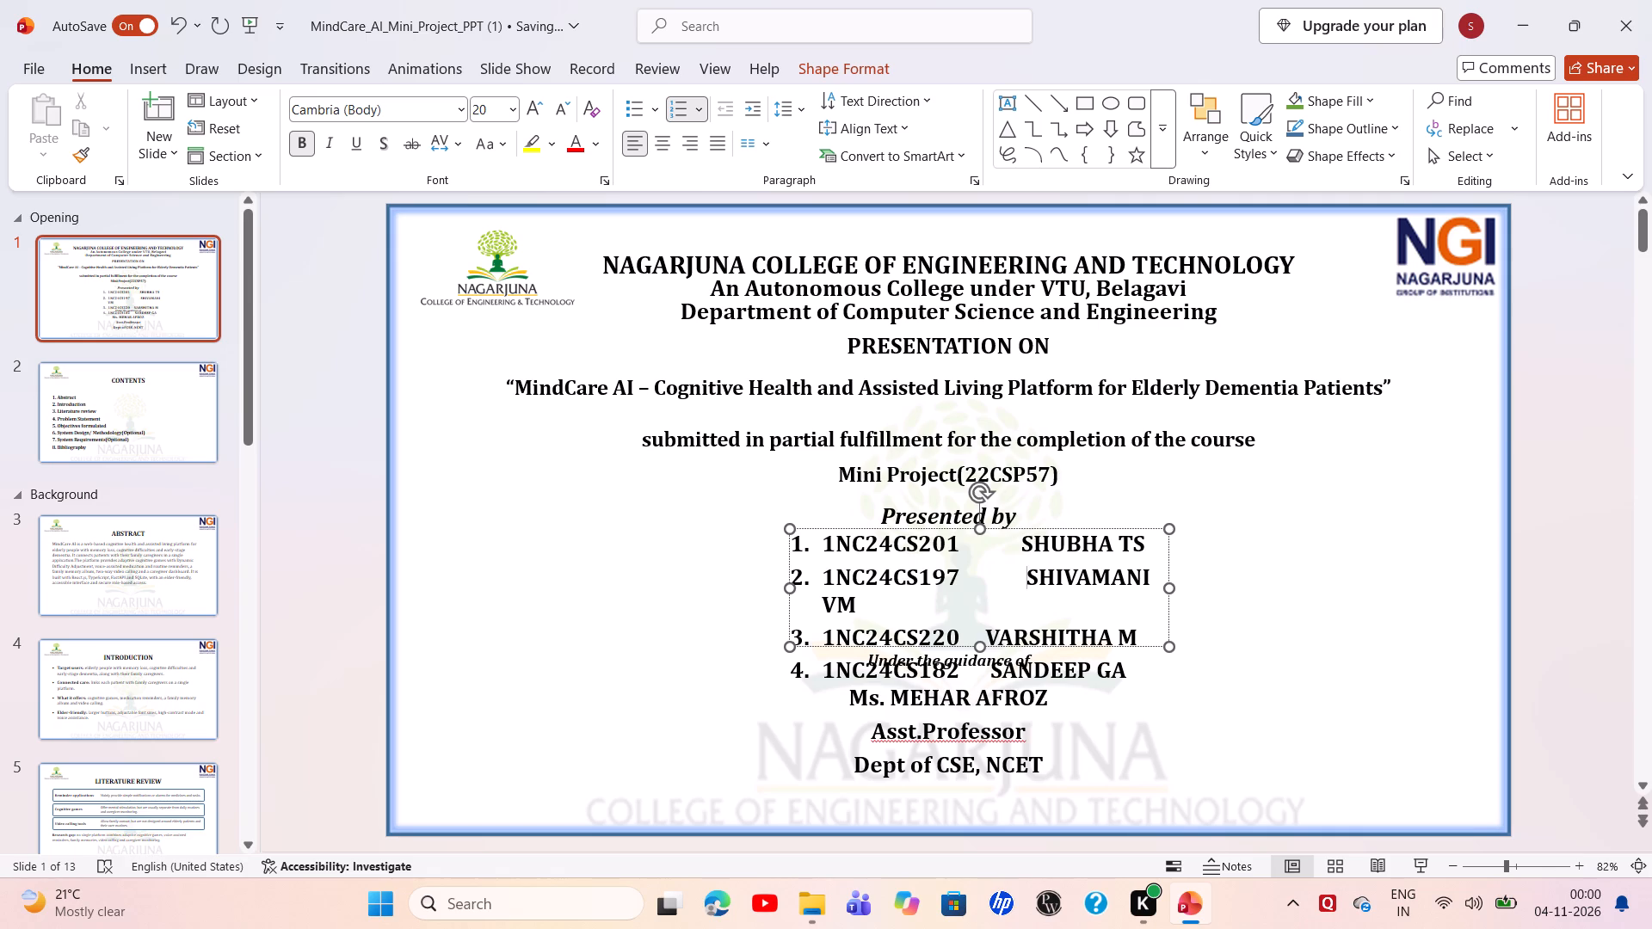
{"action": "key", "text": "BackSpace"}
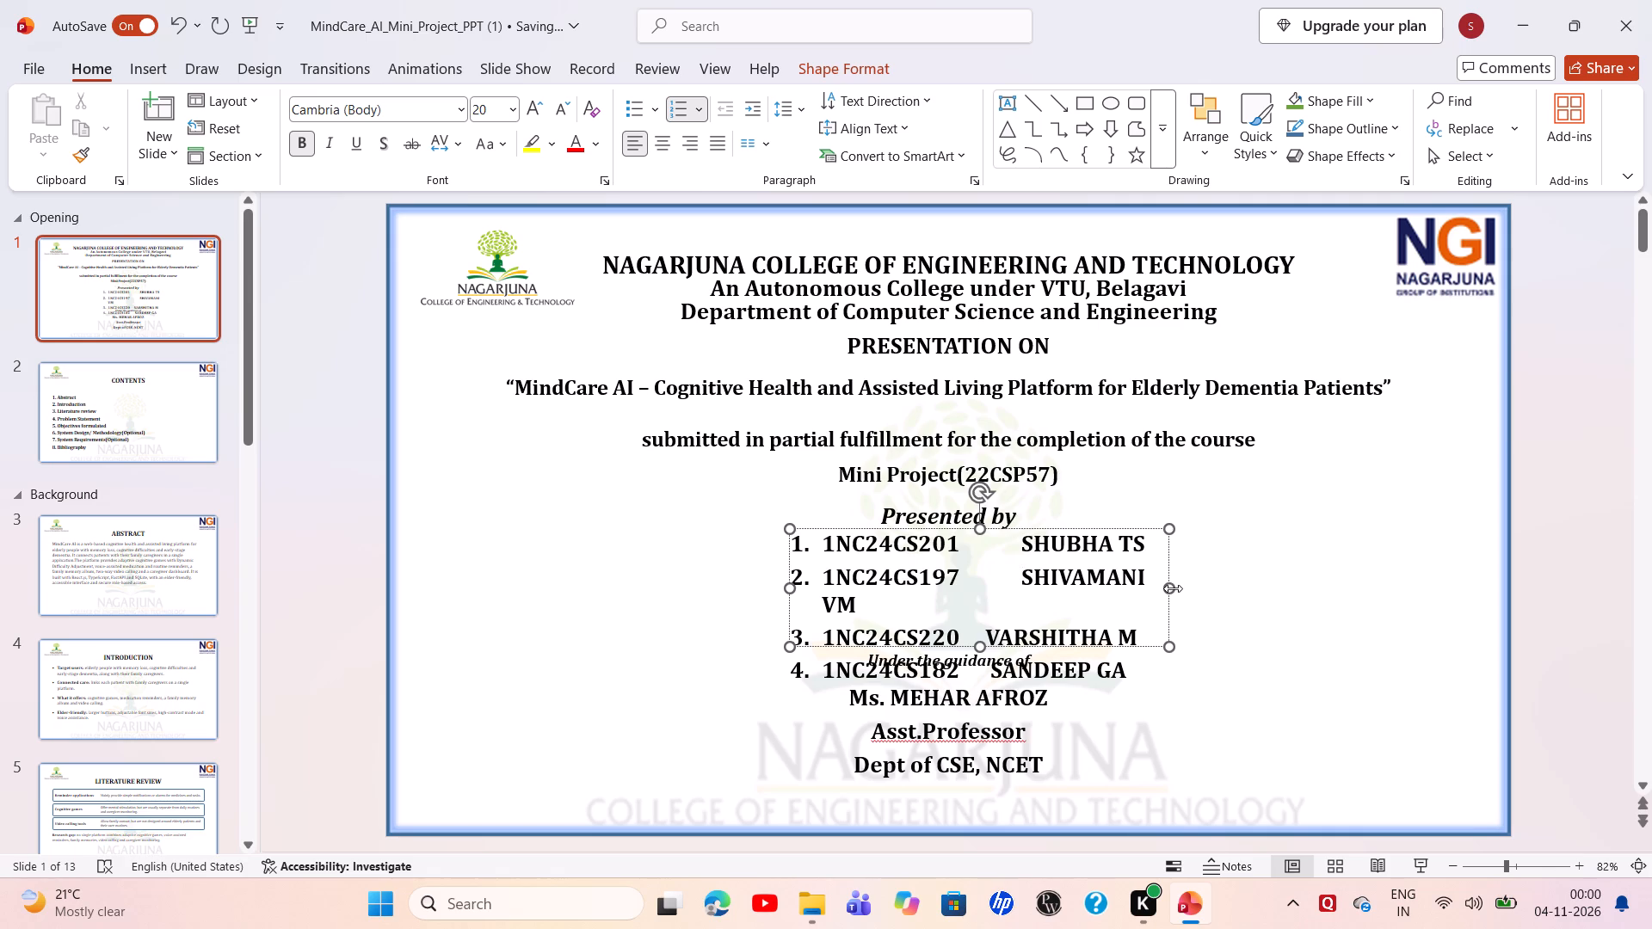
Widen the presenter list's text box so the second presenter's full name fits on one line.
{"action": "left_click_drag", "start_coordinate": [1173, 588], "coordinate": [1207, 588]}
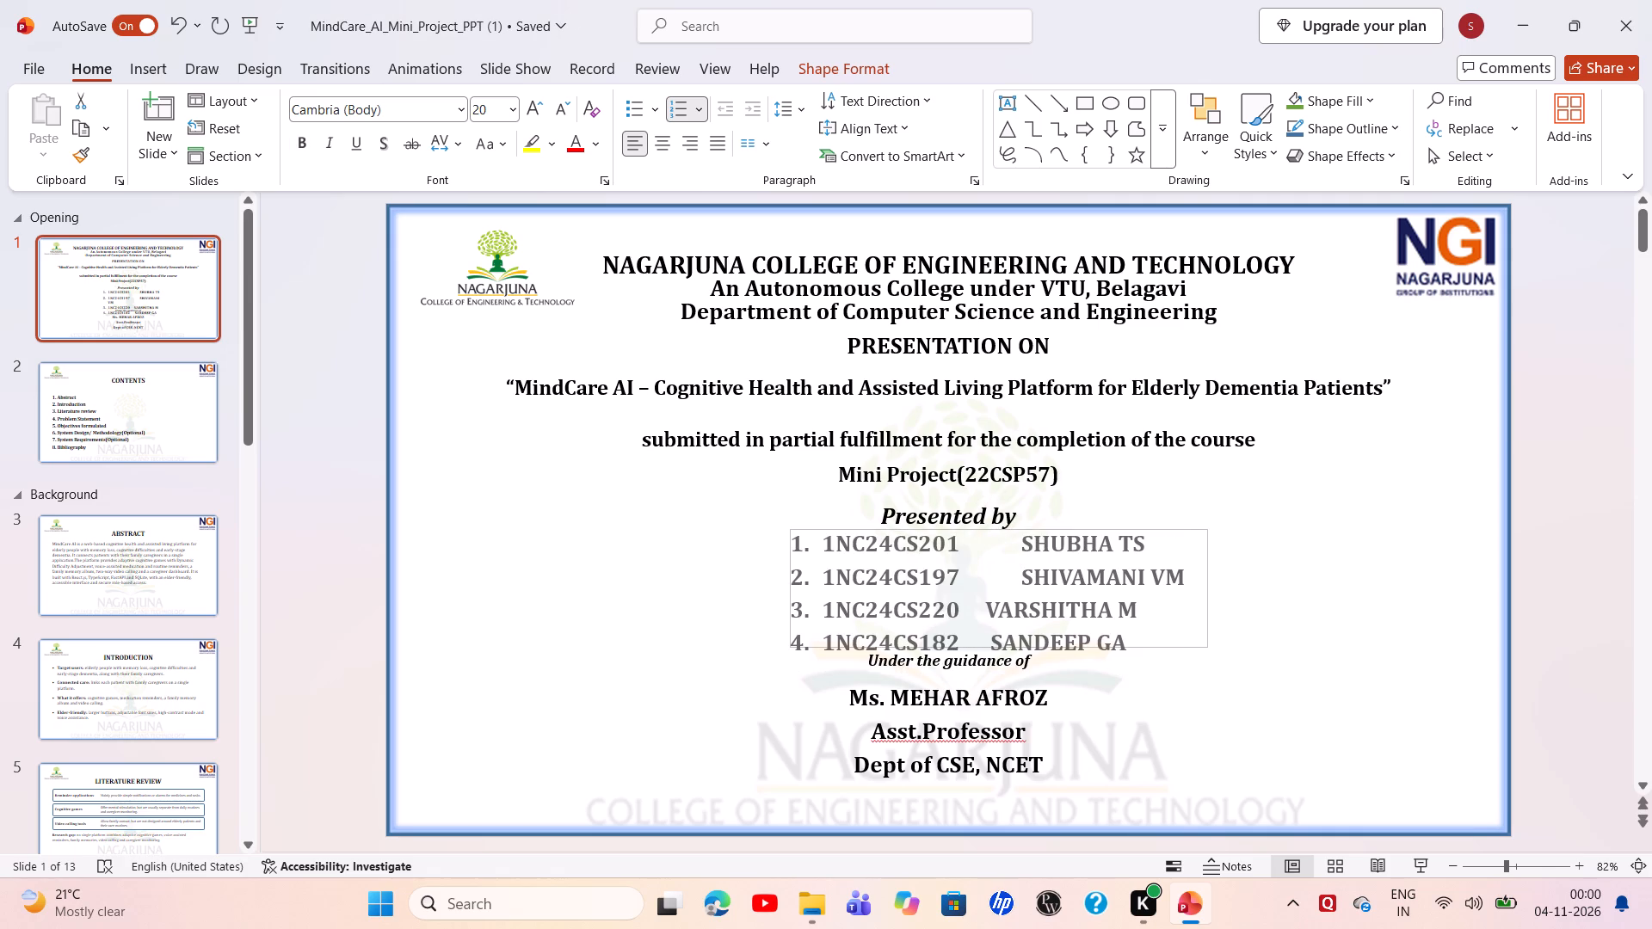
{"action": "left_click_drag", "start_coordinate": [1207, 588], "coordinate": [1208, 605]}
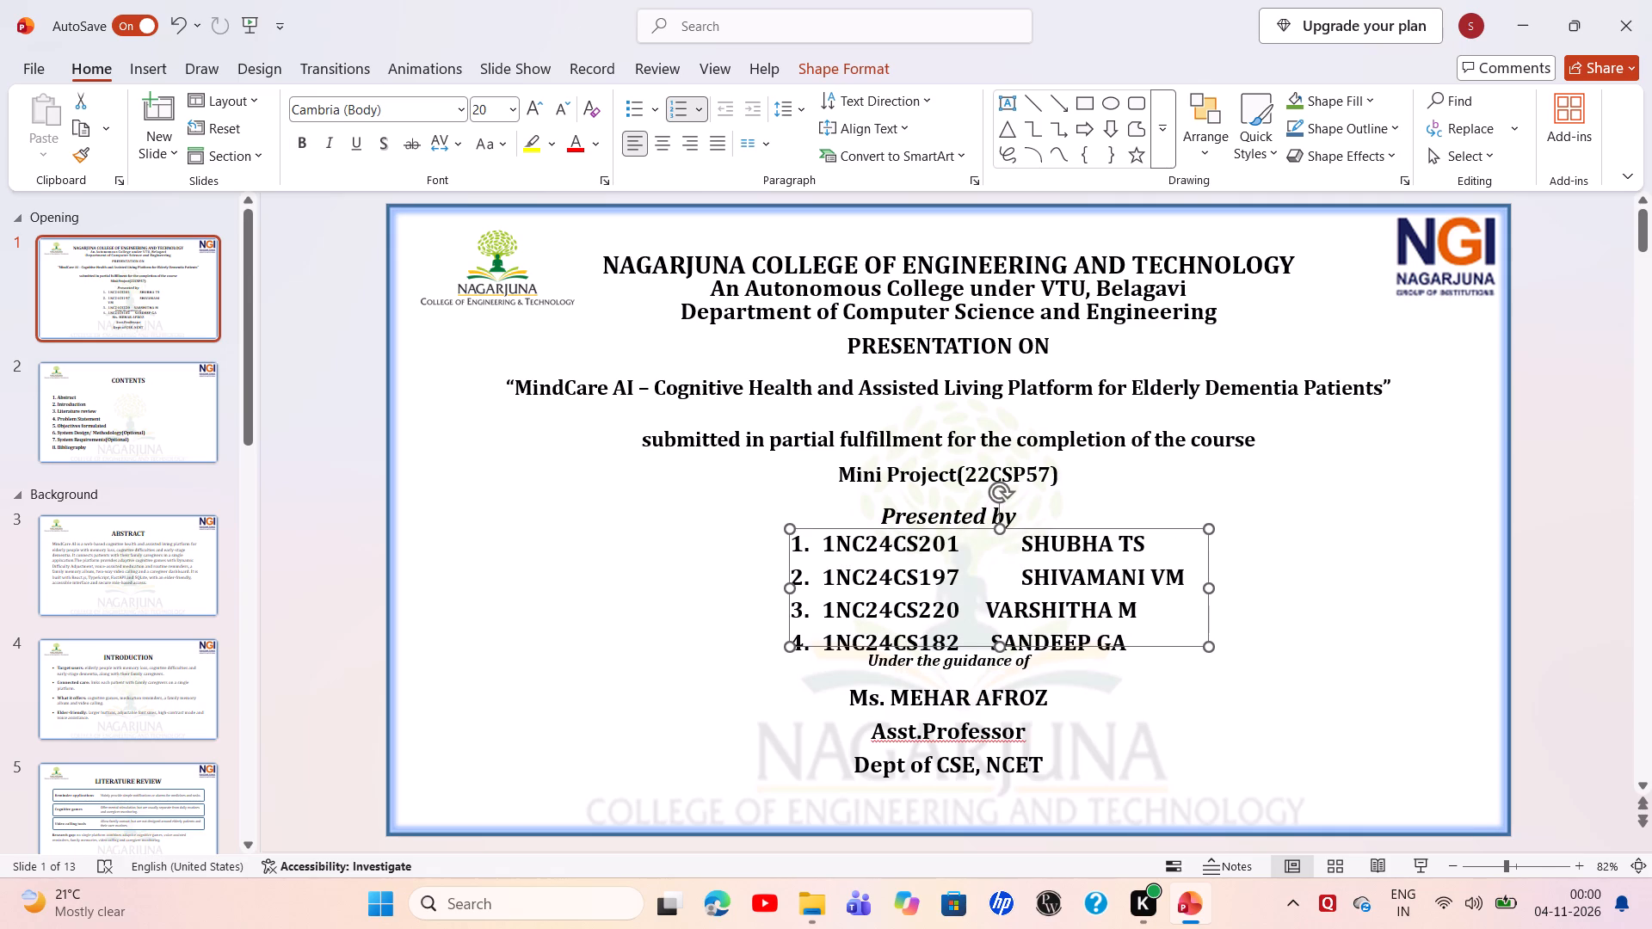
Insert seven extra spaces before the third presenter's name so it lines up with the names above.
{"action": "left_click", "coordinate": [984, 611]}
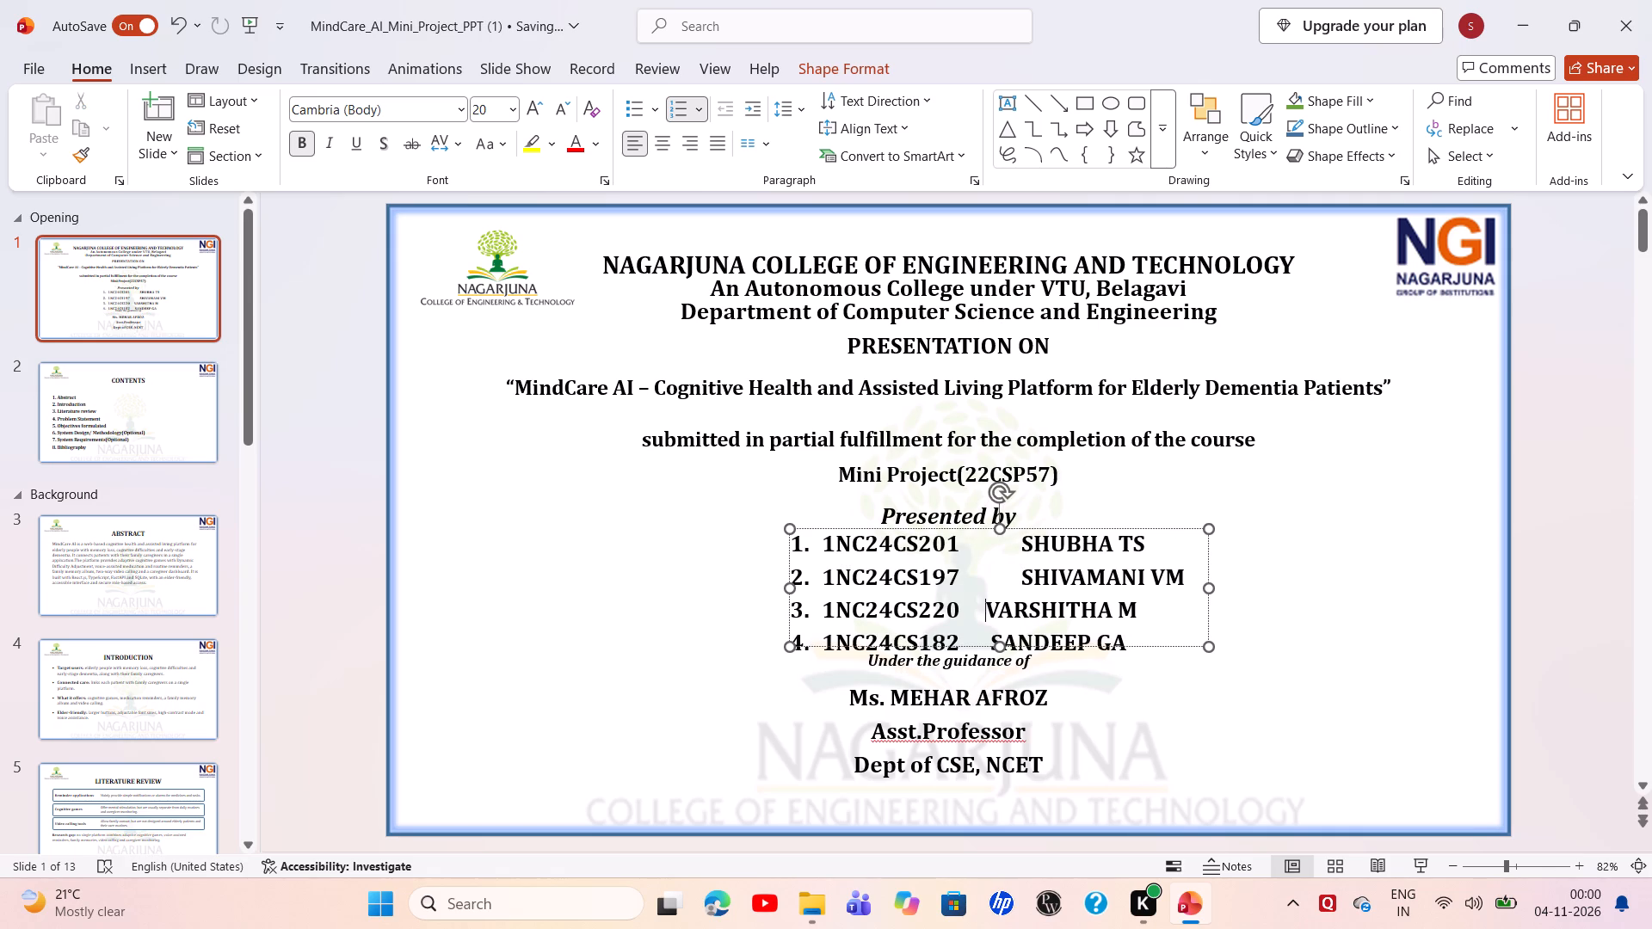
{"action": "key", "text": "space"}
{"action": "key", "text": "space"}
{"action": "key", "text": "space"}
{"action": "key", "text": "space"}
{"action": "key", "text": "space"}
{"action": "key", "text": "space"}
{"action": "key", "text": "space"}
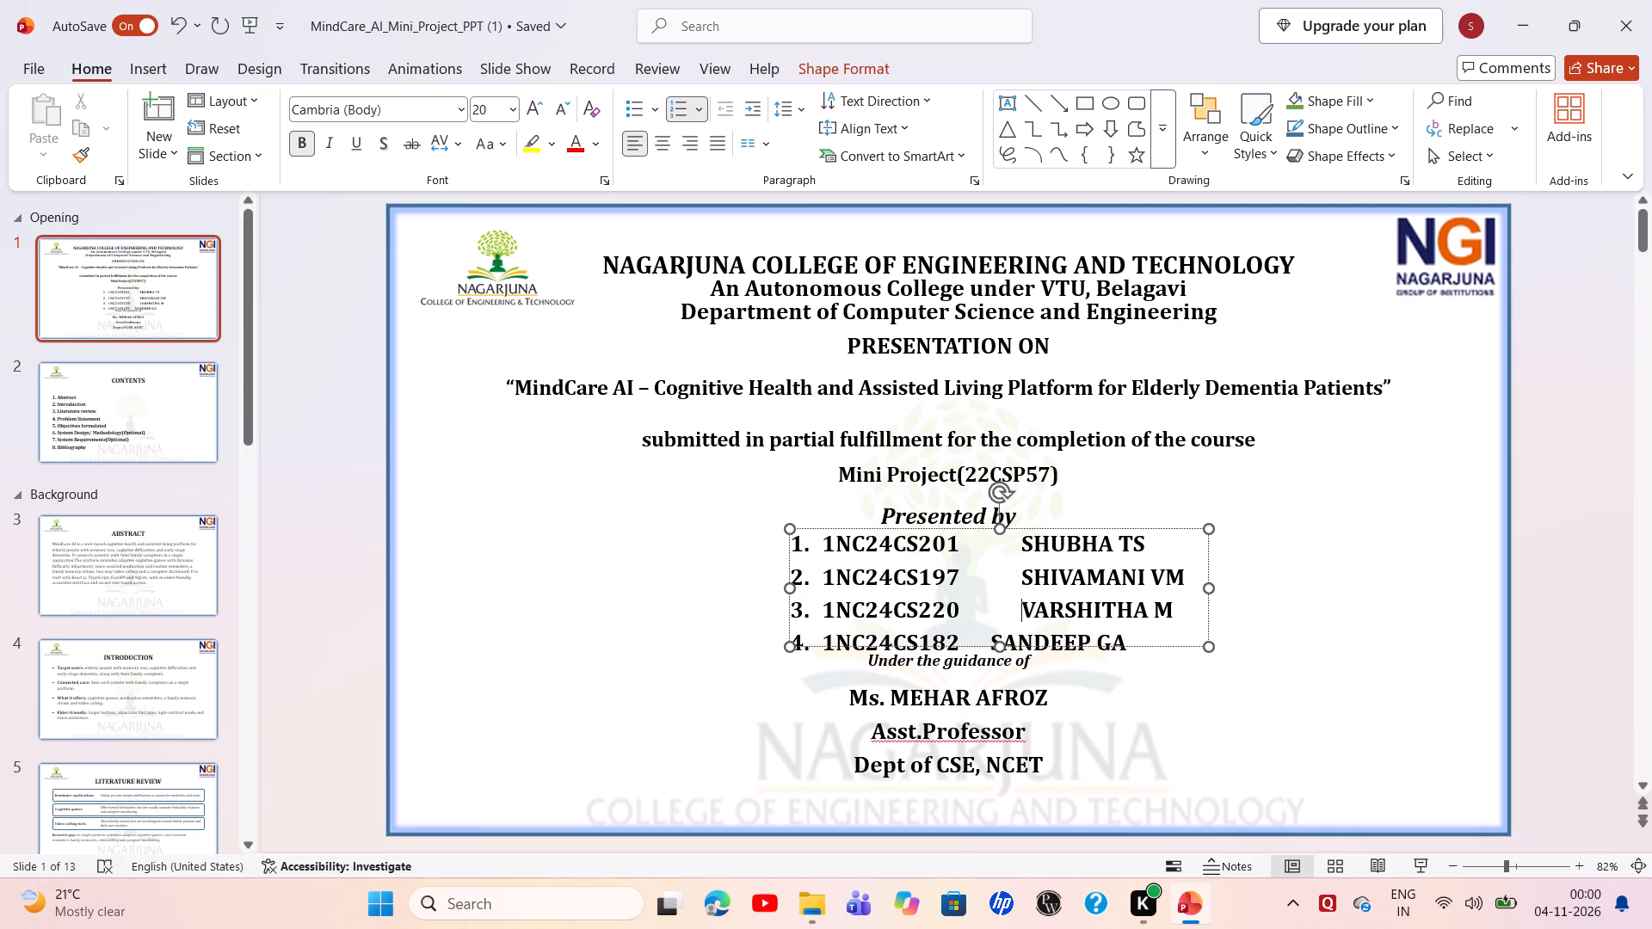
Extend the presenter list's text box downward and insert seven extra spaces before the fourth presenter's name.
{"action": "left_click", "coordinate": [983, 648]}
{"action": "left_click_drag", "start_coordinate": [998, 650], "coordinate": [998, 672]}
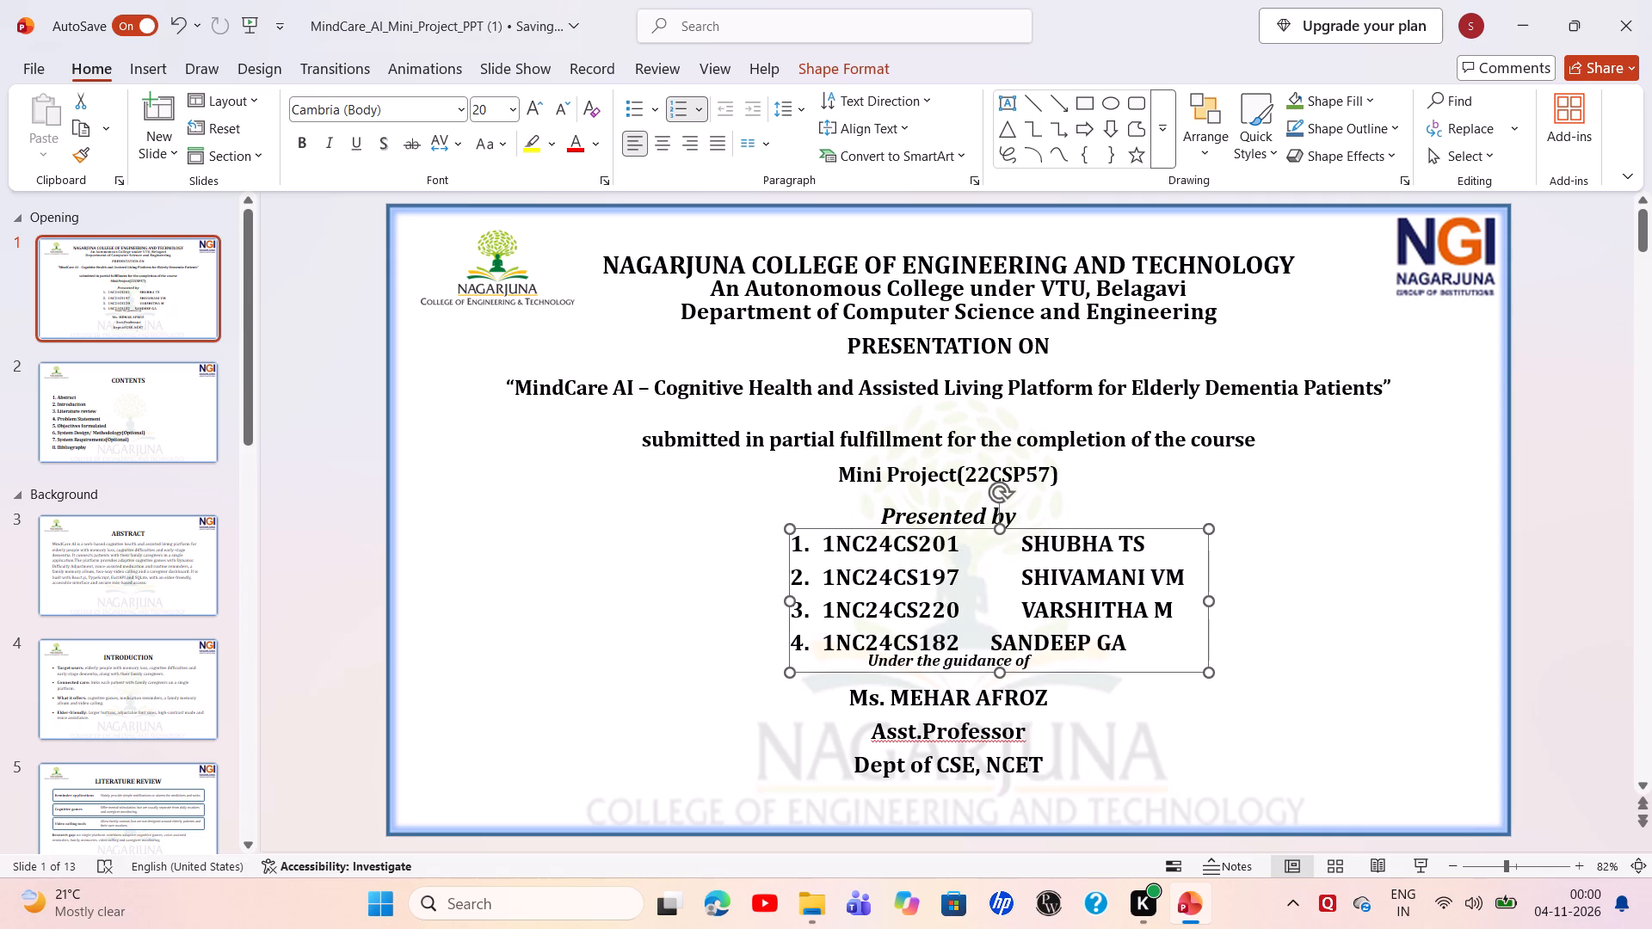
{"action": "left_click", "coordinate": [987, 643]}
{"action": "key", "text": "space"}
{"action": "key", "text": "space"}
{"action": "key", "text": "space"}
{"action": "key", "text": "space"}
{"action": "key", "text": "space"}
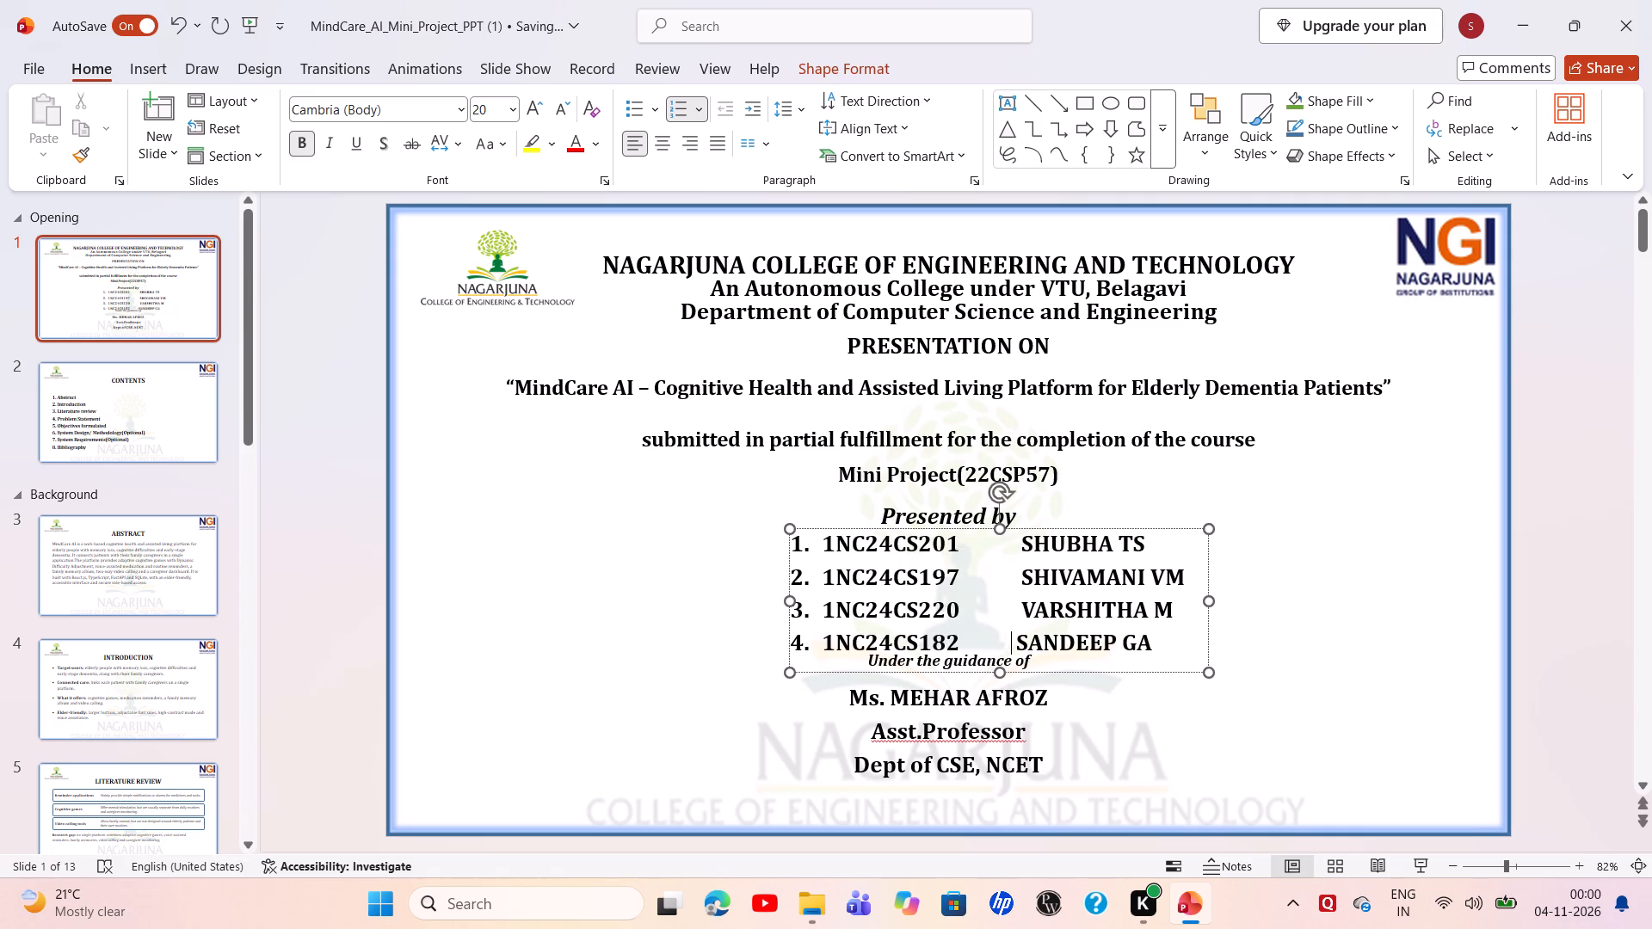
{"action": "key", "text": "space"}
{"action": "key", "text": "space"}
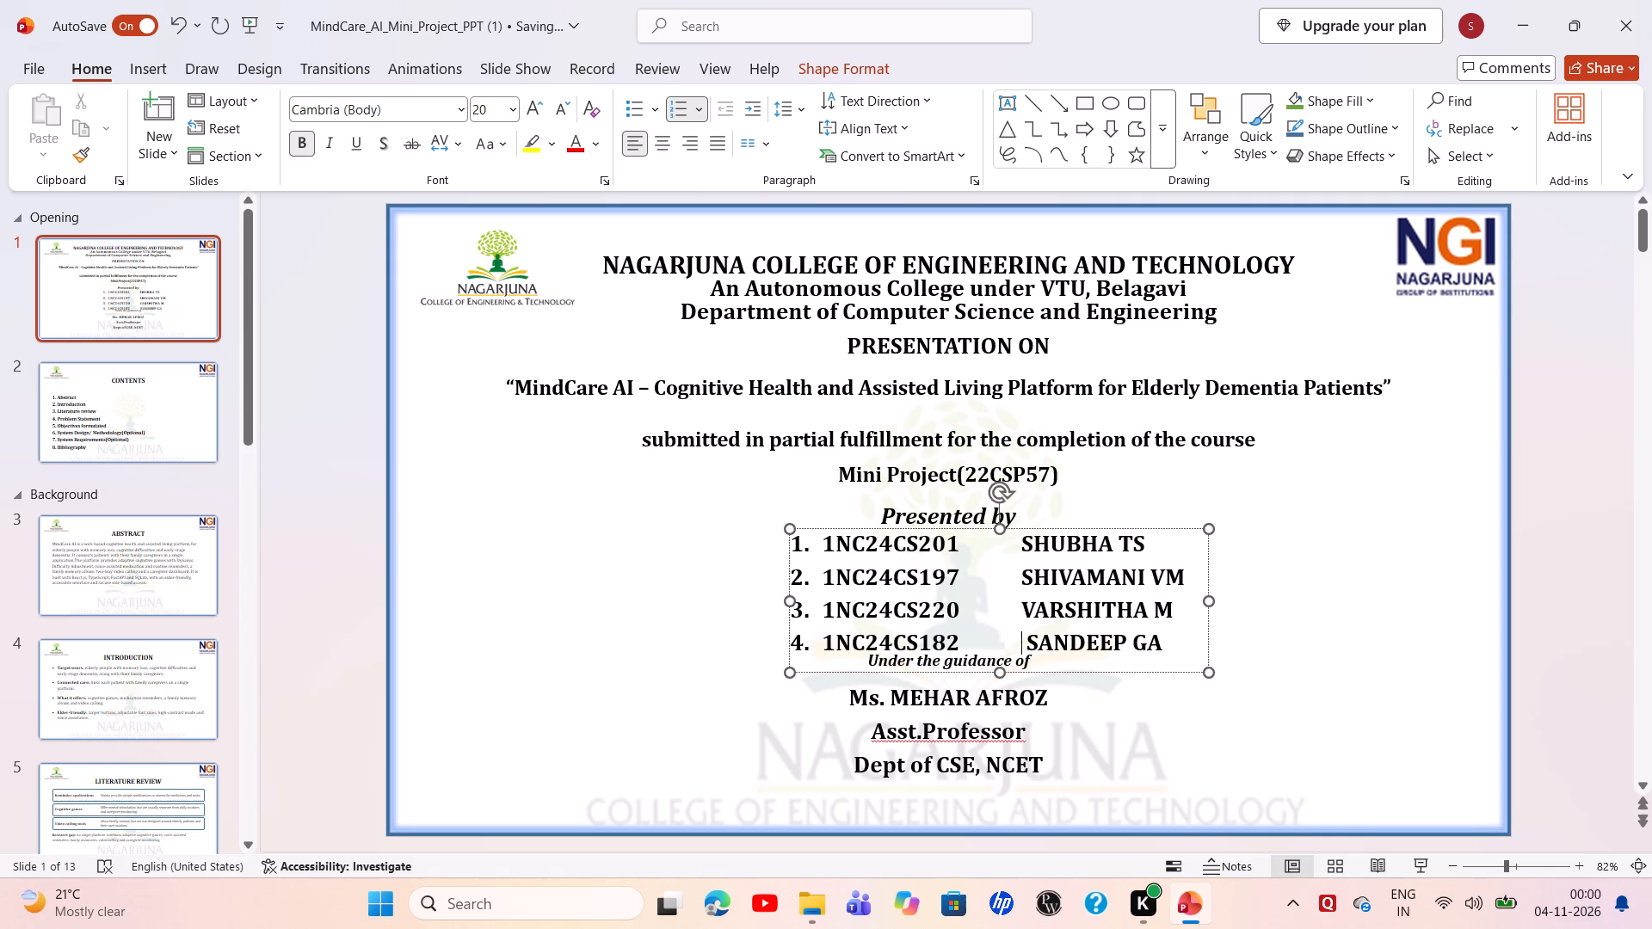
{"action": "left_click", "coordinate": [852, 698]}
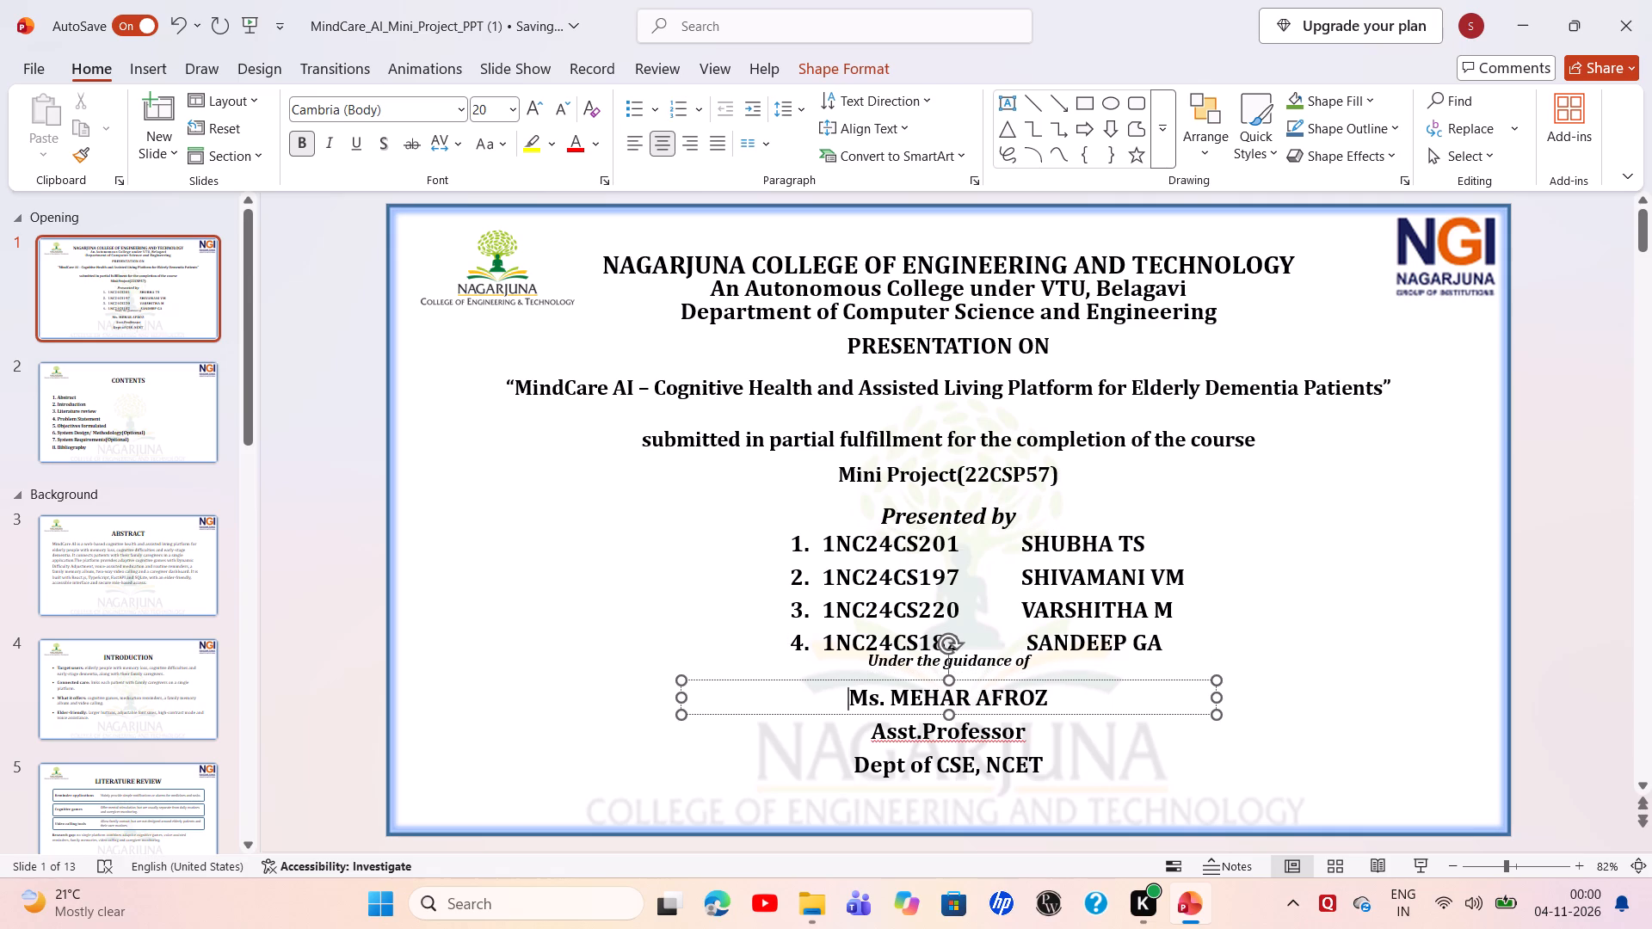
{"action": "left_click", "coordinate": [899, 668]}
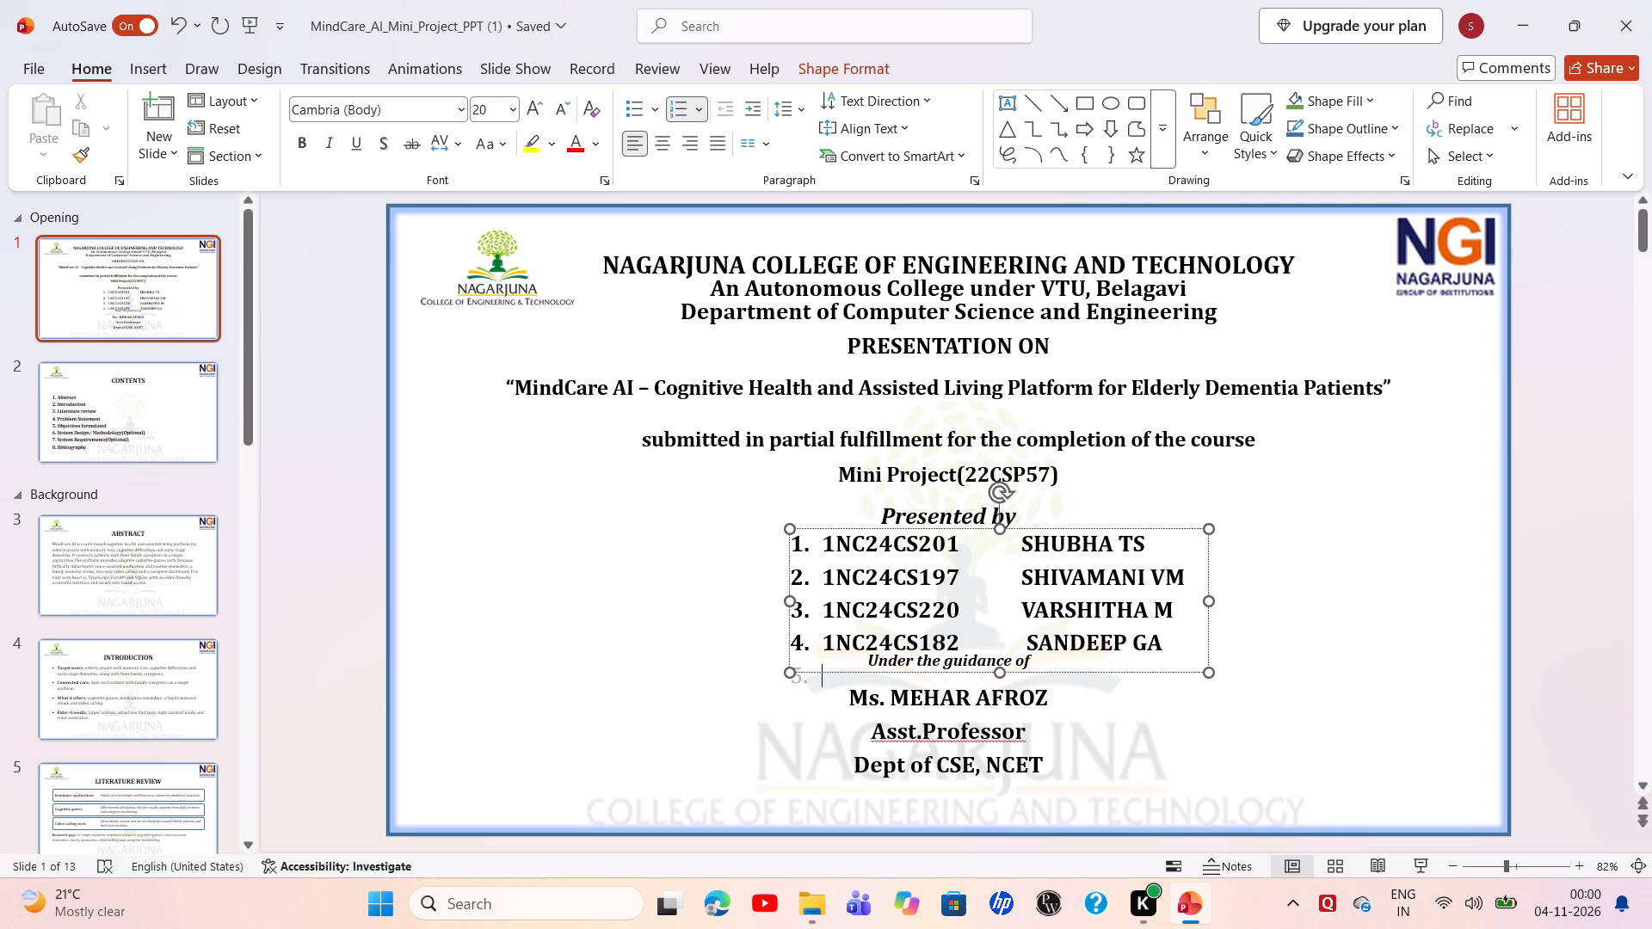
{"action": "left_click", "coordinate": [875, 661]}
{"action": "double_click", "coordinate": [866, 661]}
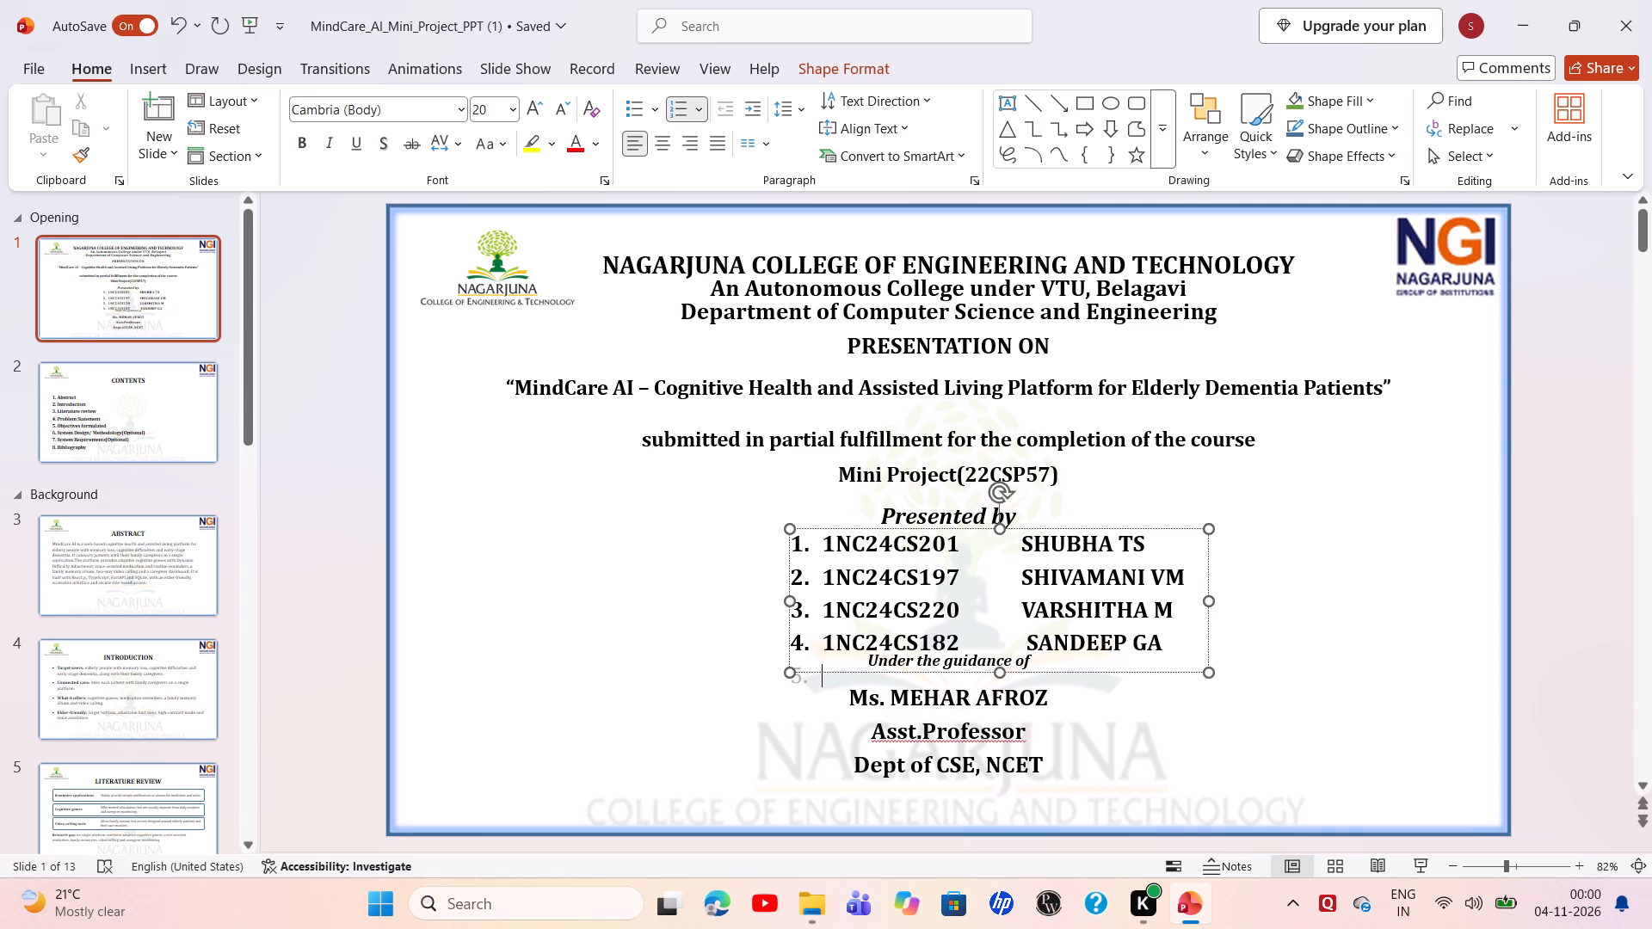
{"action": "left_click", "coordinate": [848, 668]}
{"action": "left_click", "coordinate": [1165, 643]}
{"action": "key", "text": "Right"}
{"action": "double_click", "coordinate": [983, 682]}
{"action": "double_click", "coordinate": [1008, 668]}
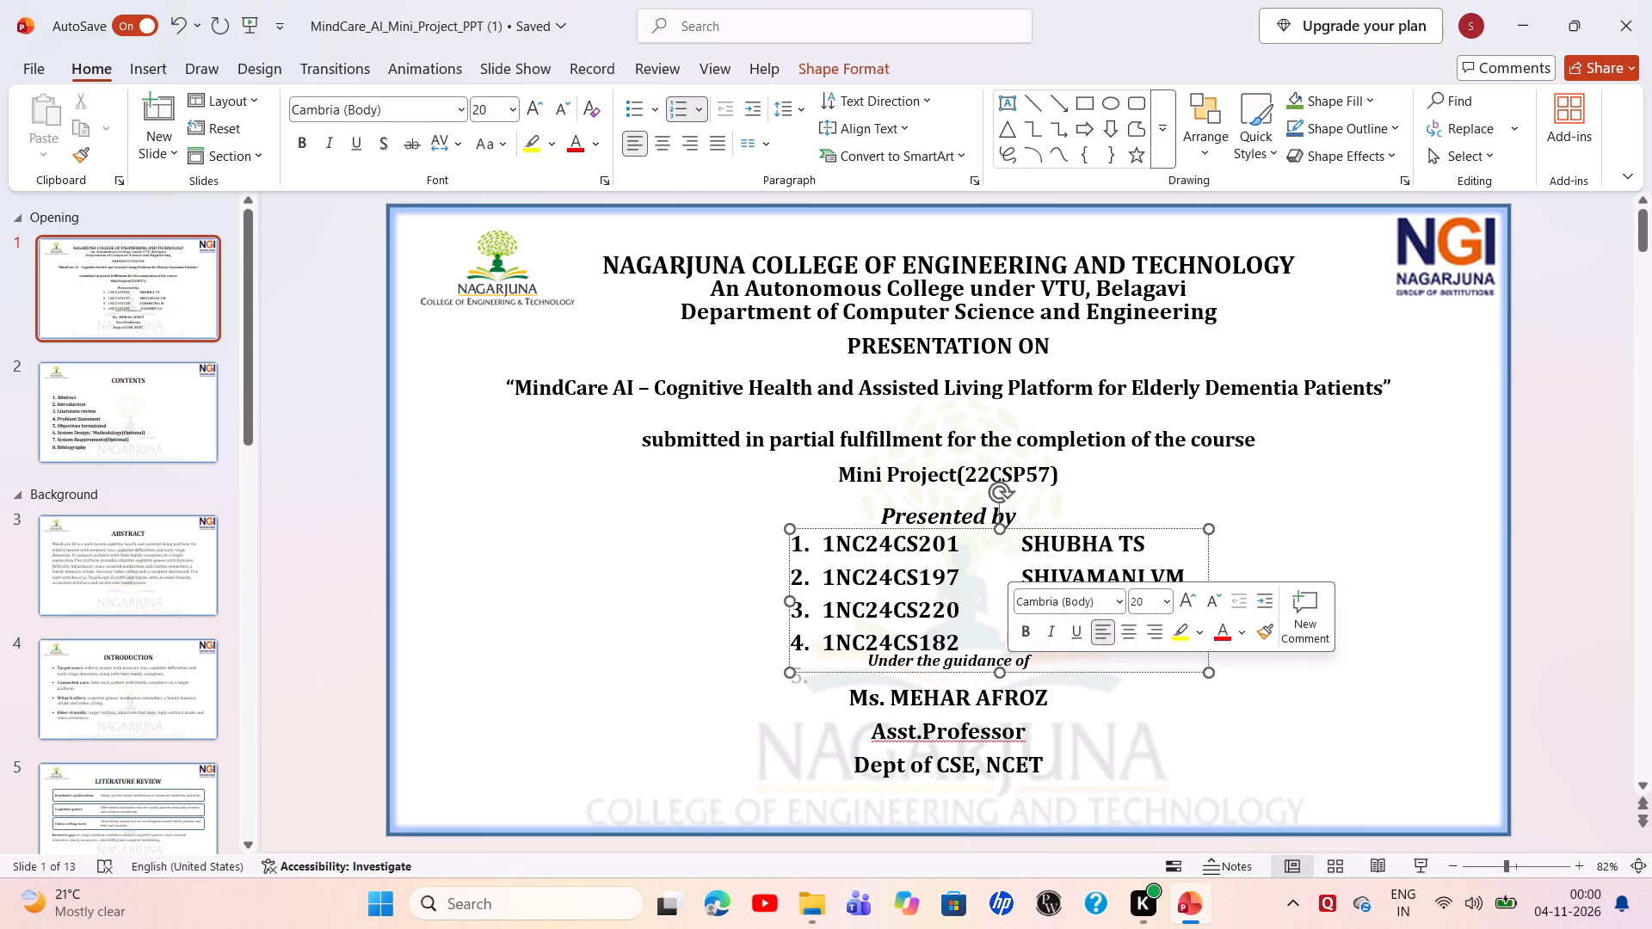
Shorten the presenter list's text box so it ends just below the fourth presenter's line.
{"action": "left_click_drag", "start_coordinate": [1000, 669], "coordinate": [1002, 654]}
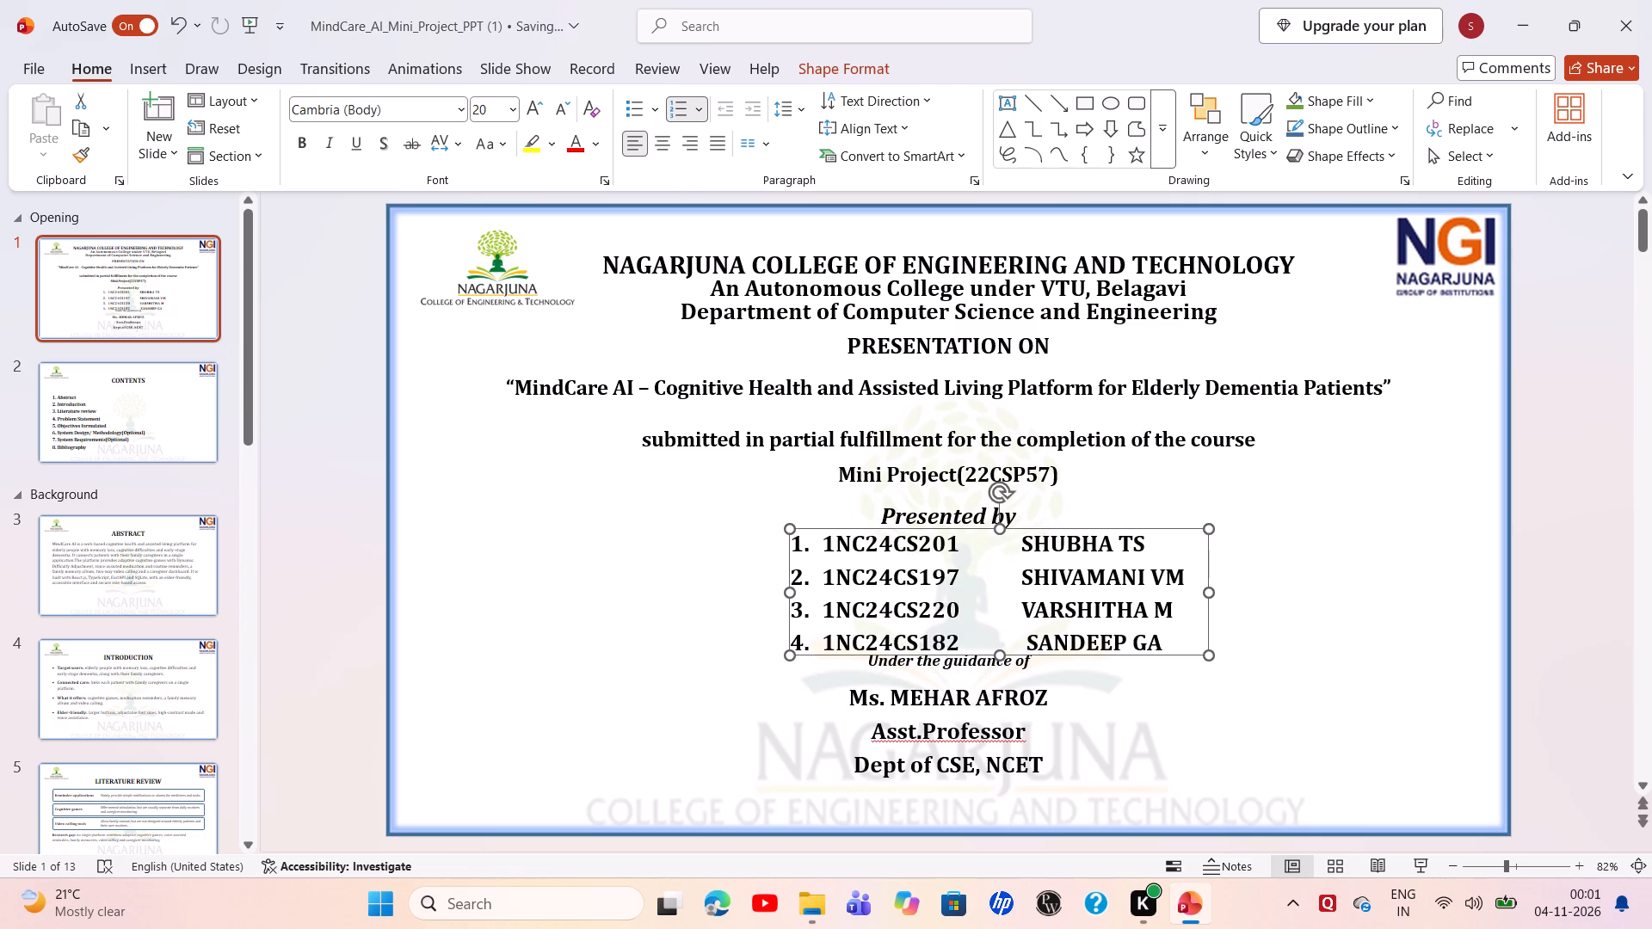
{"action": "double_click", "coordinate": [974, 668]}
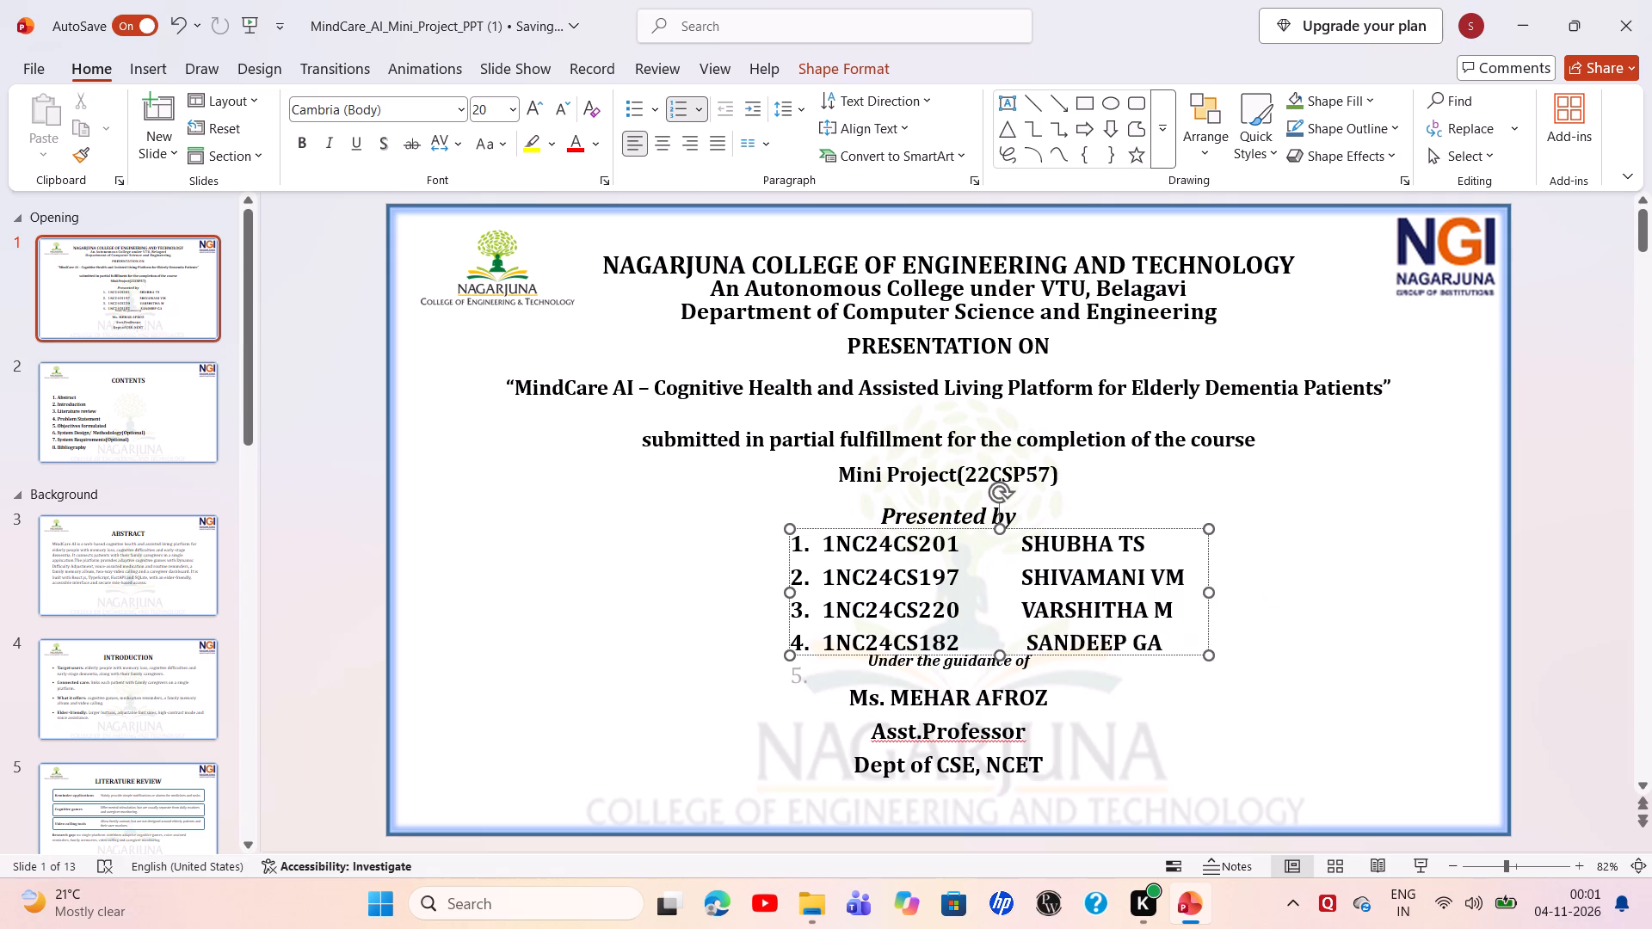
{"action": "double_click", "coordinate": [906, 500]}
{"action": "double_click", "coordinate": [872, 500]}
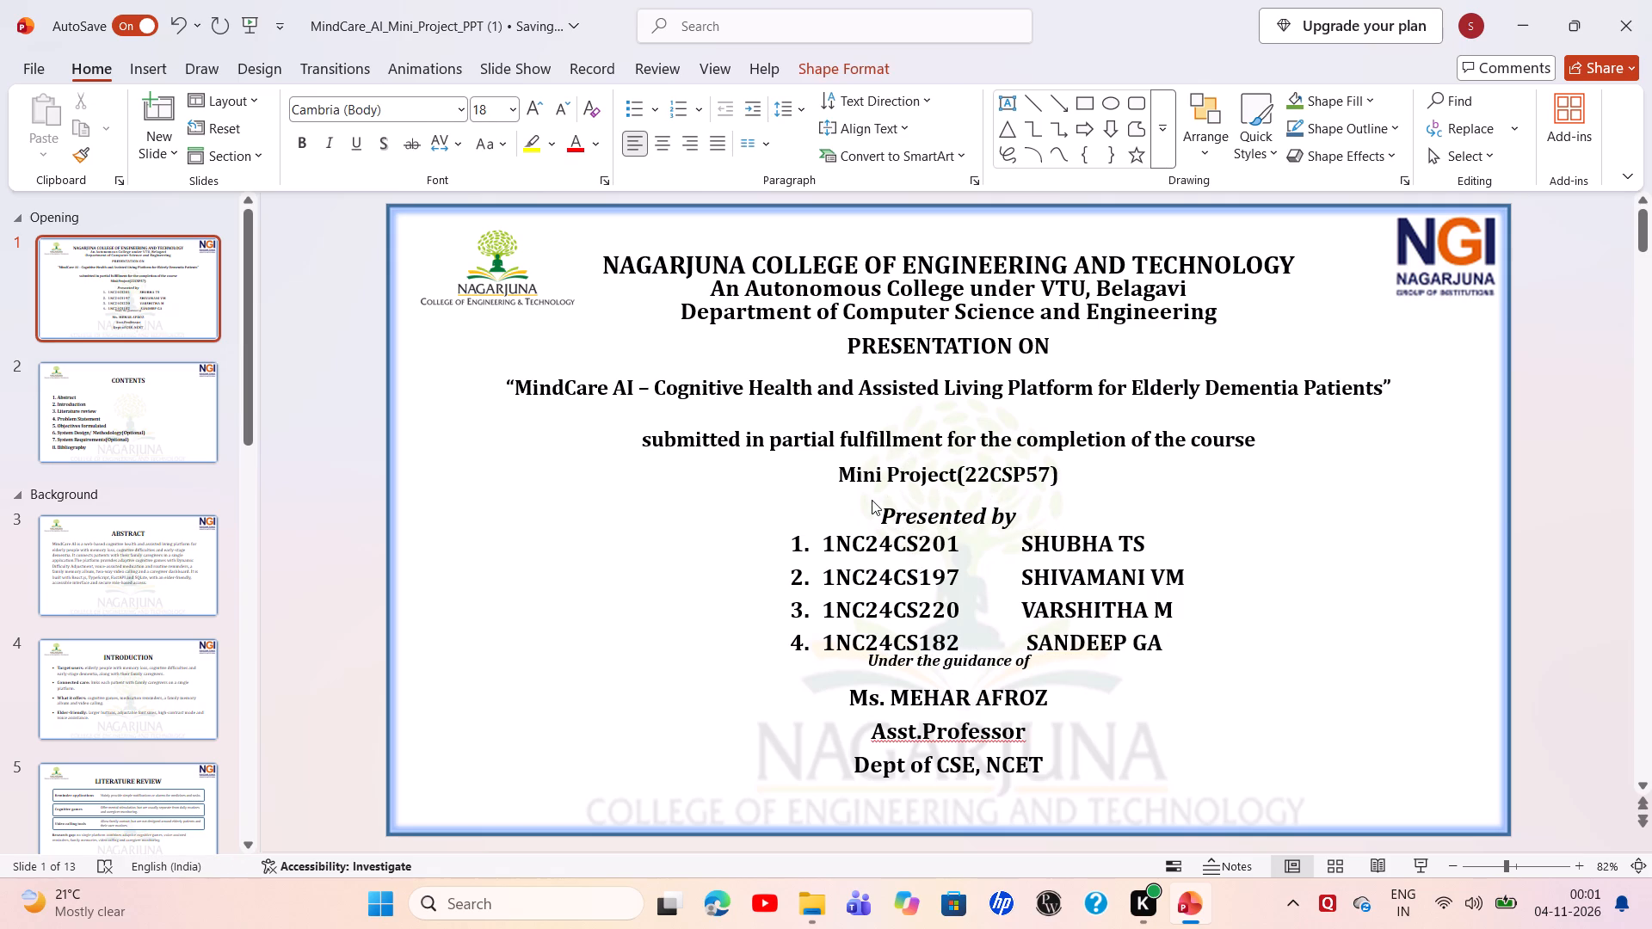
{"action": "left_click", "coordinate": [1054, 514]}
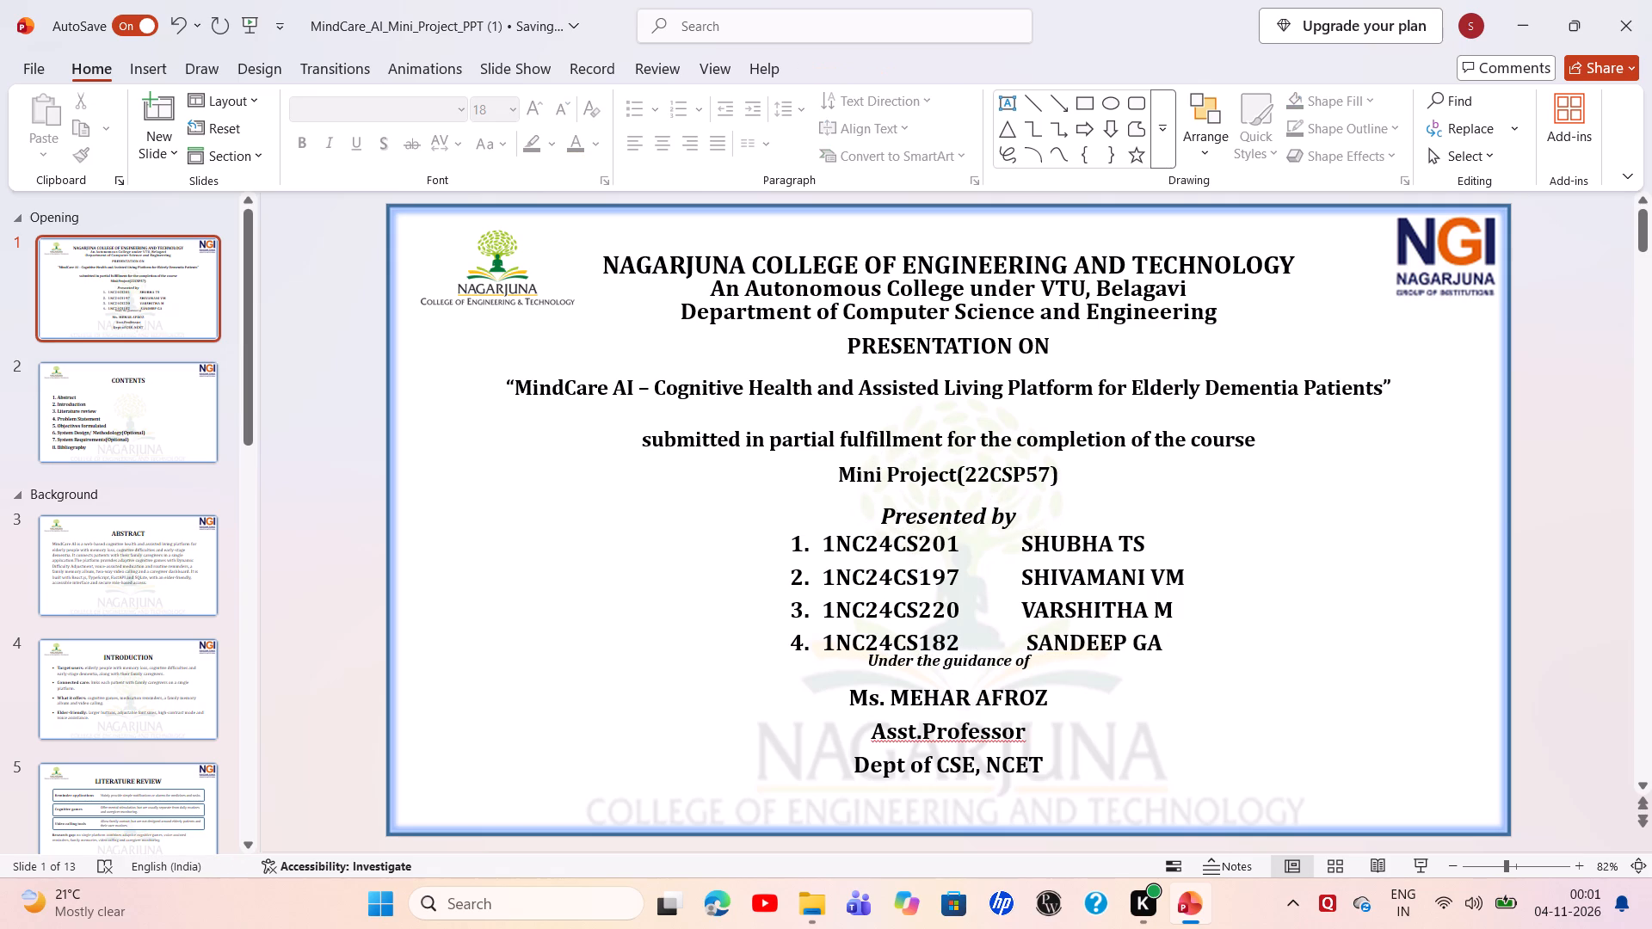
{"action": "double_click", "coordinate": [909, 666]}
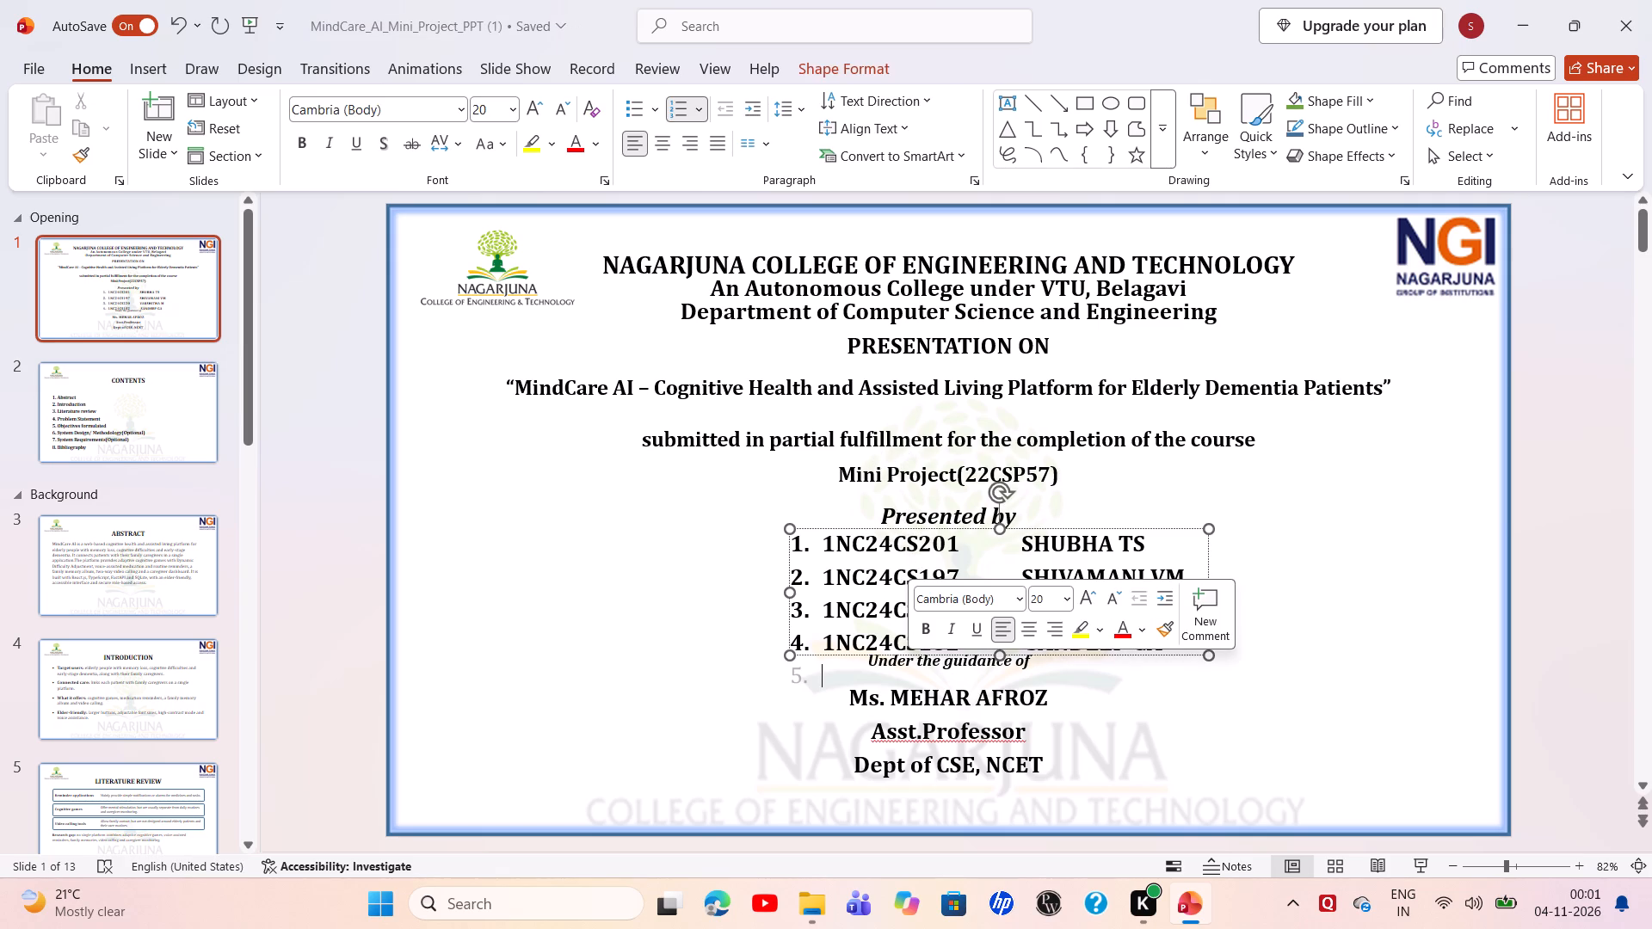
On the Contents slide, delete "(Optional)" from the "System Design/ Methodology" item.
{"action": "left_click", "coordinate": [54, 401]}
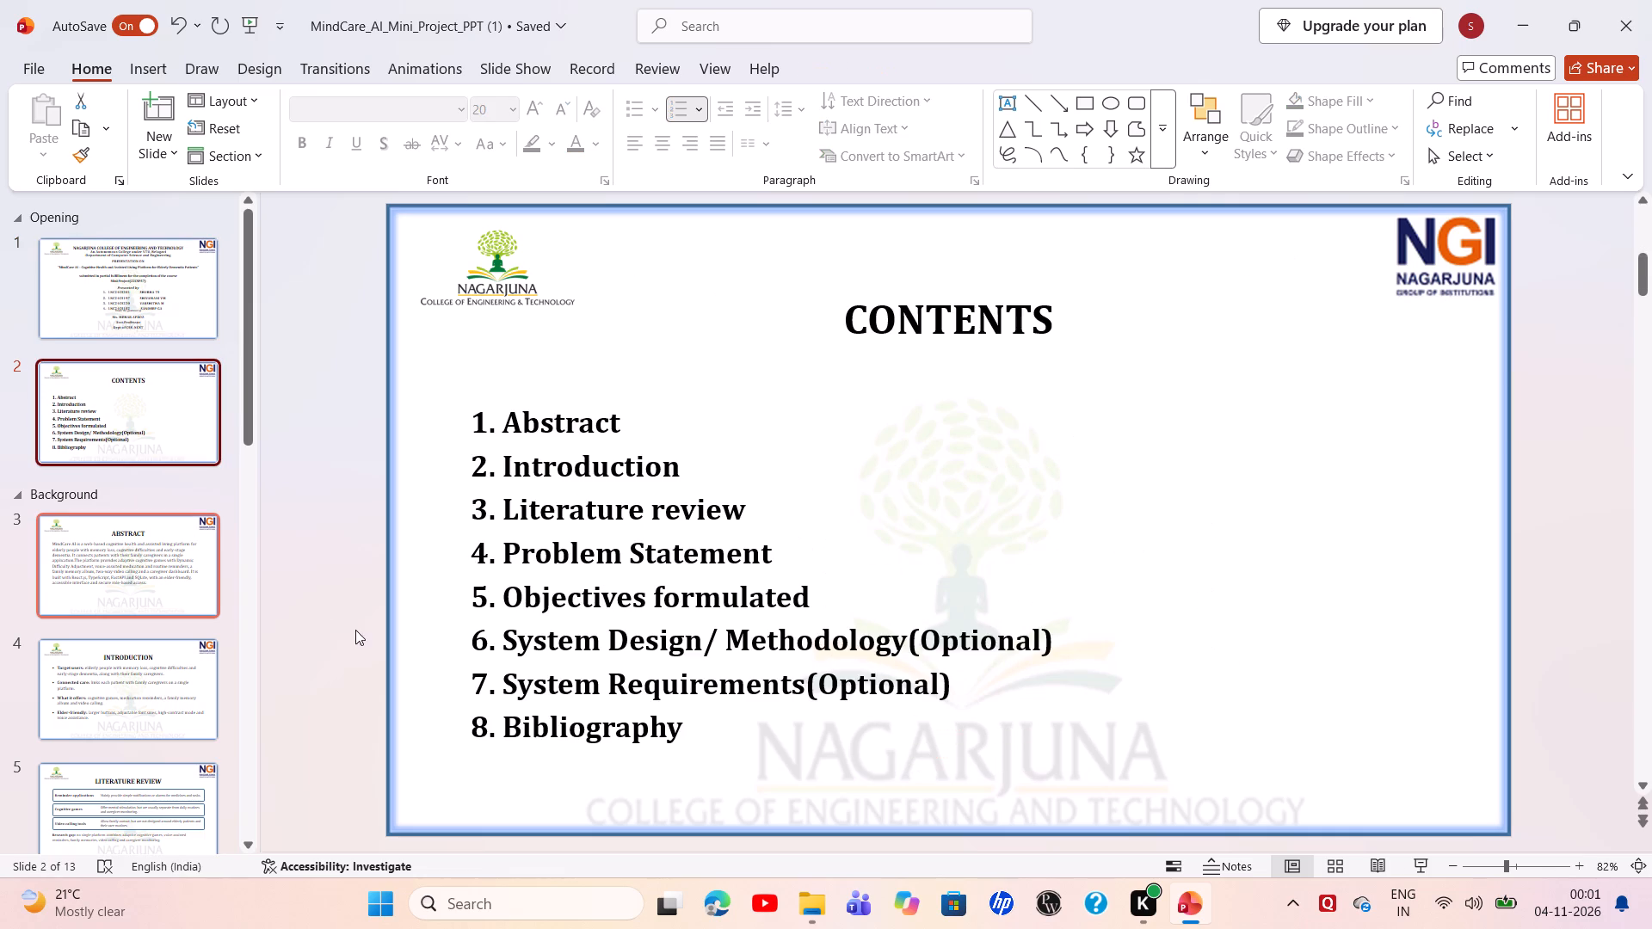
{"action": "left_click", "coordinate": [1060, 643]}
{"action": "left_click_drag", "start_coordinate": [1060, 643], "coordinate": [1014, 660]}
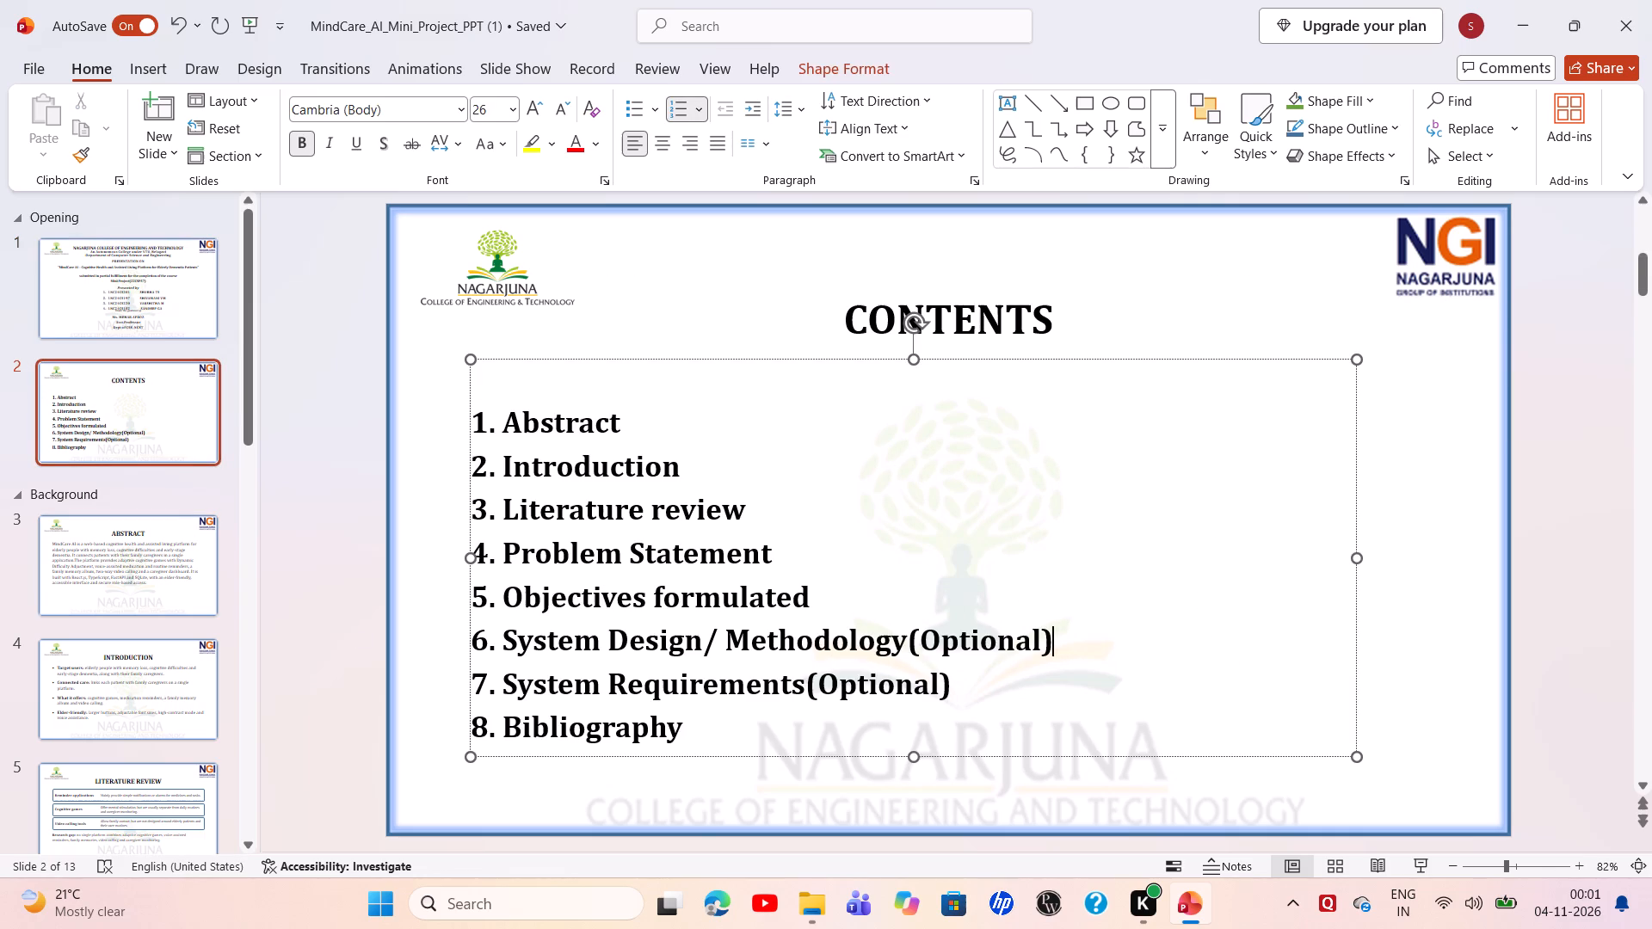
{"action": "key", "text": "BackSpace"}
{"action": "key", "text": "BackSpace"}
{"action": "key", "text": "BackSpace"}
{"action": "key", "text": "BackSpace"}
{"action": "key", "text": "BackSpace"}
{"action": "key", "text": "BackSpace"}
{"action": "key", "text": "BackSpace"}
{"action": "key", "text": "BackSpace"}
{"action": "key", "text": "BackSpace"}
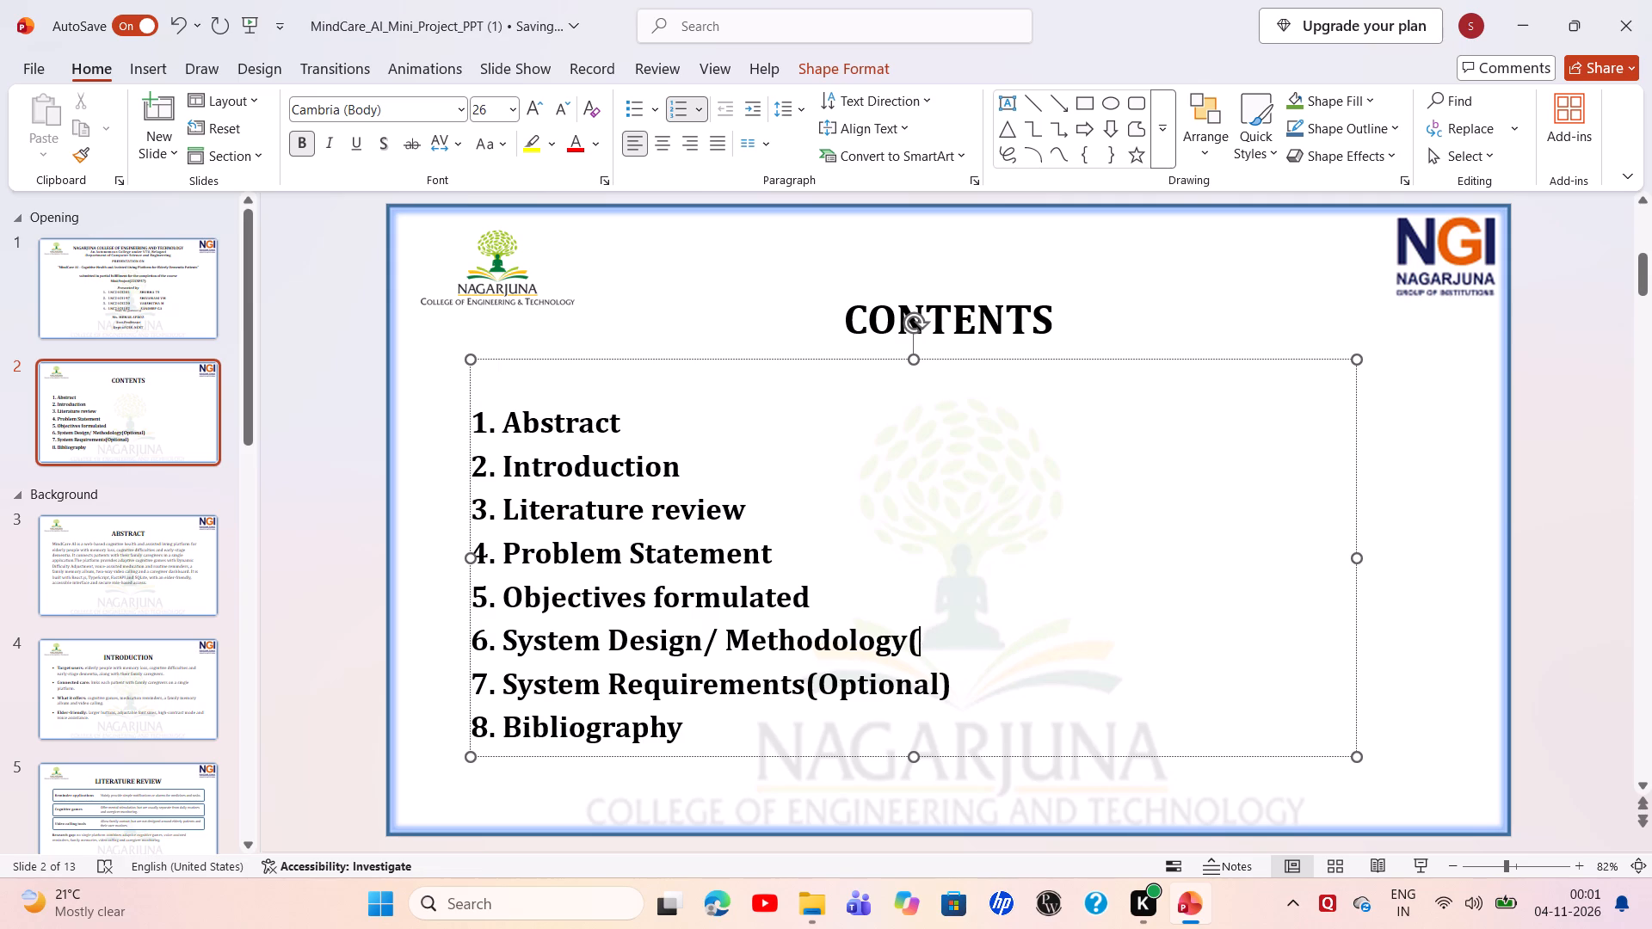
{"action": "key", "text": "BackSpace"}
Delete "(Optional)" from the "System Requirements" item in the contents list.
{"action": "double_click", "coordinate": [966, 693]}
{"action": "key", "text": "BackSpace"}
{"action": "key", "text": "BackSpace"}
{"action": "key", "text": "BackSpace"}
{"action": "key", "text": "BackSpace"}
{"action": "key", "text": "BackSpace"}
{"action": "key", "text": "BackSpace"}
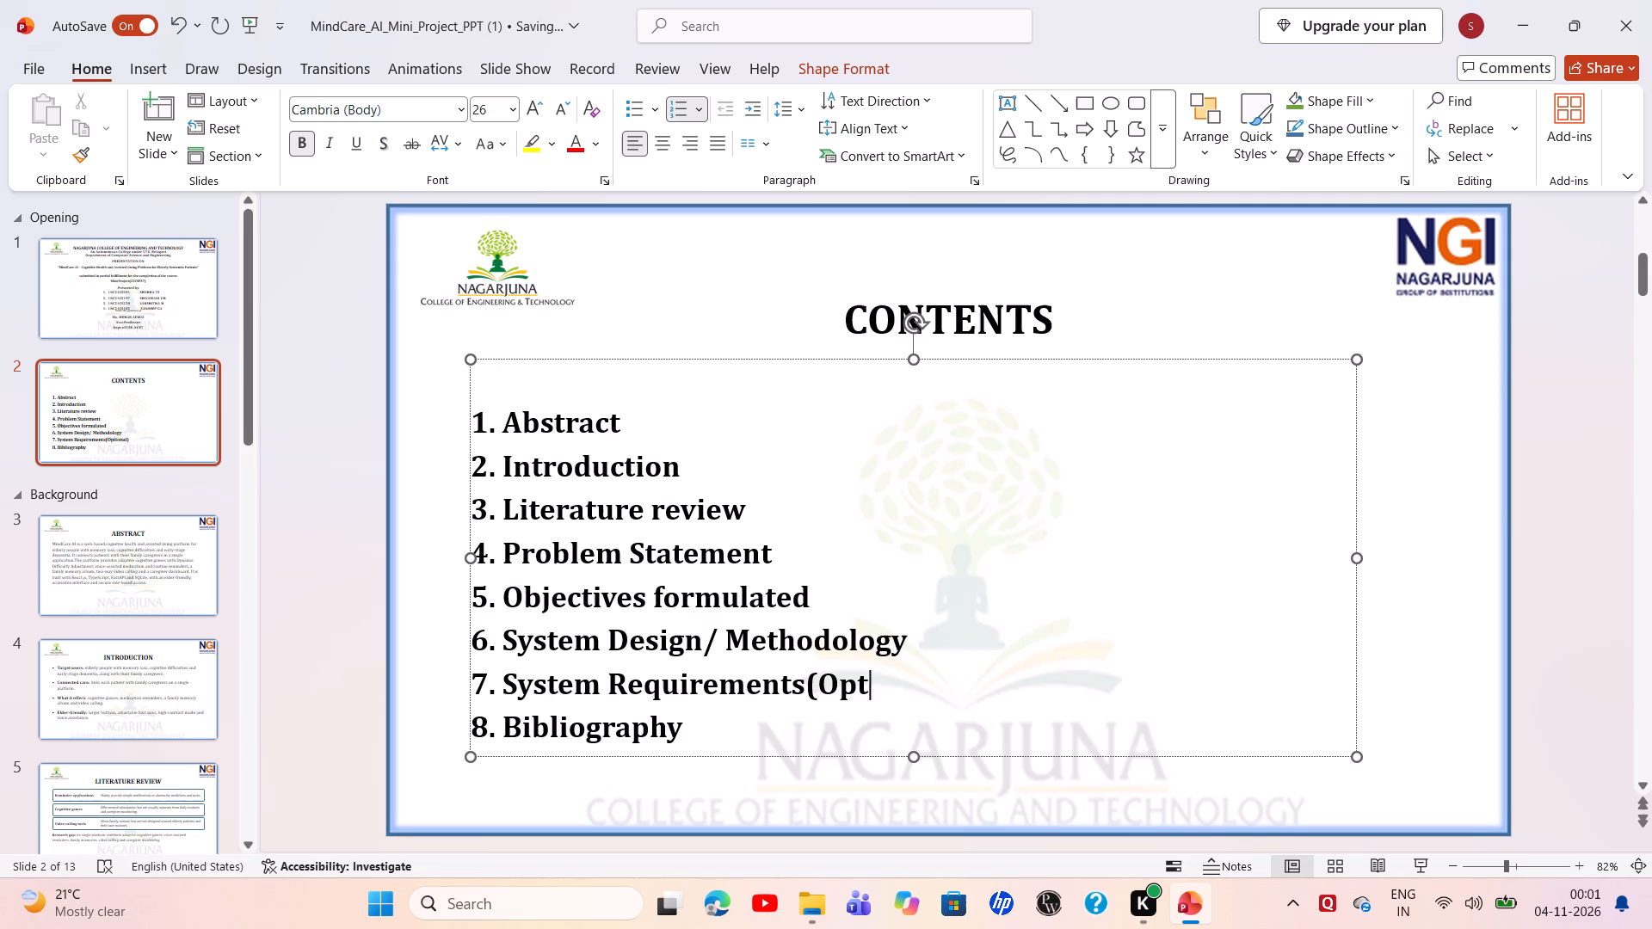
{"action": "key", "text": "BackSpace"}
{"action": "key", "text": "BackSpace"}
{"action": "key", "text": "BackSpace"}
{"action": "key", "text": "BackSpace"}
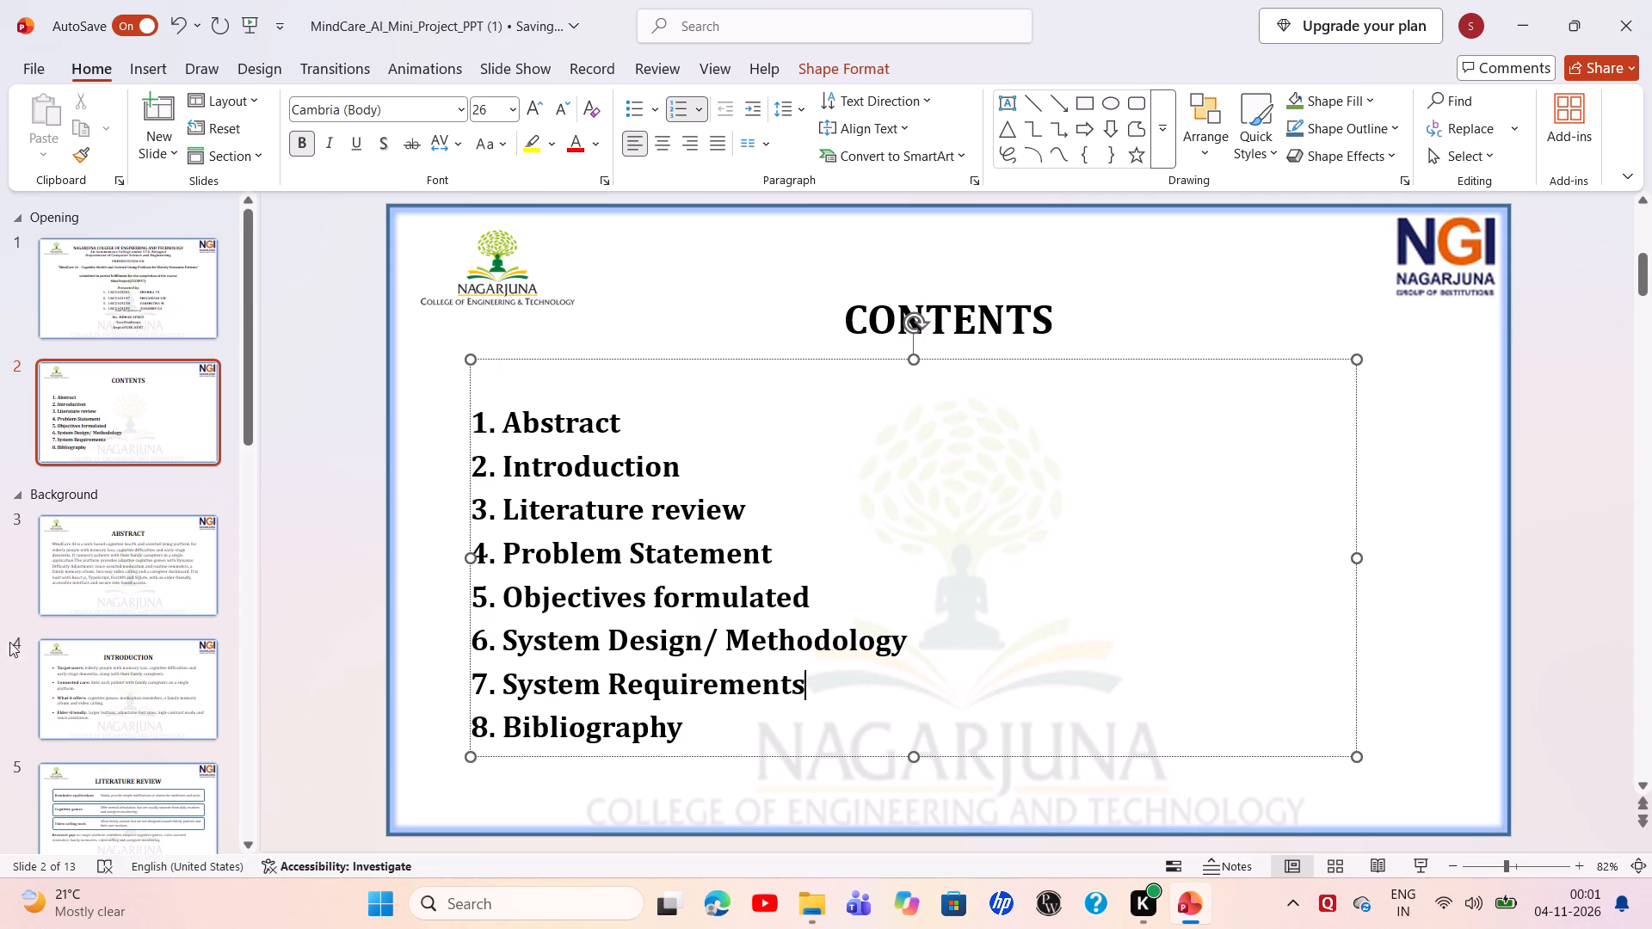
On the Abstract slide, justify the whole abstract paragraph.
{"action": "left_click", "coordinate": [107, 587]}
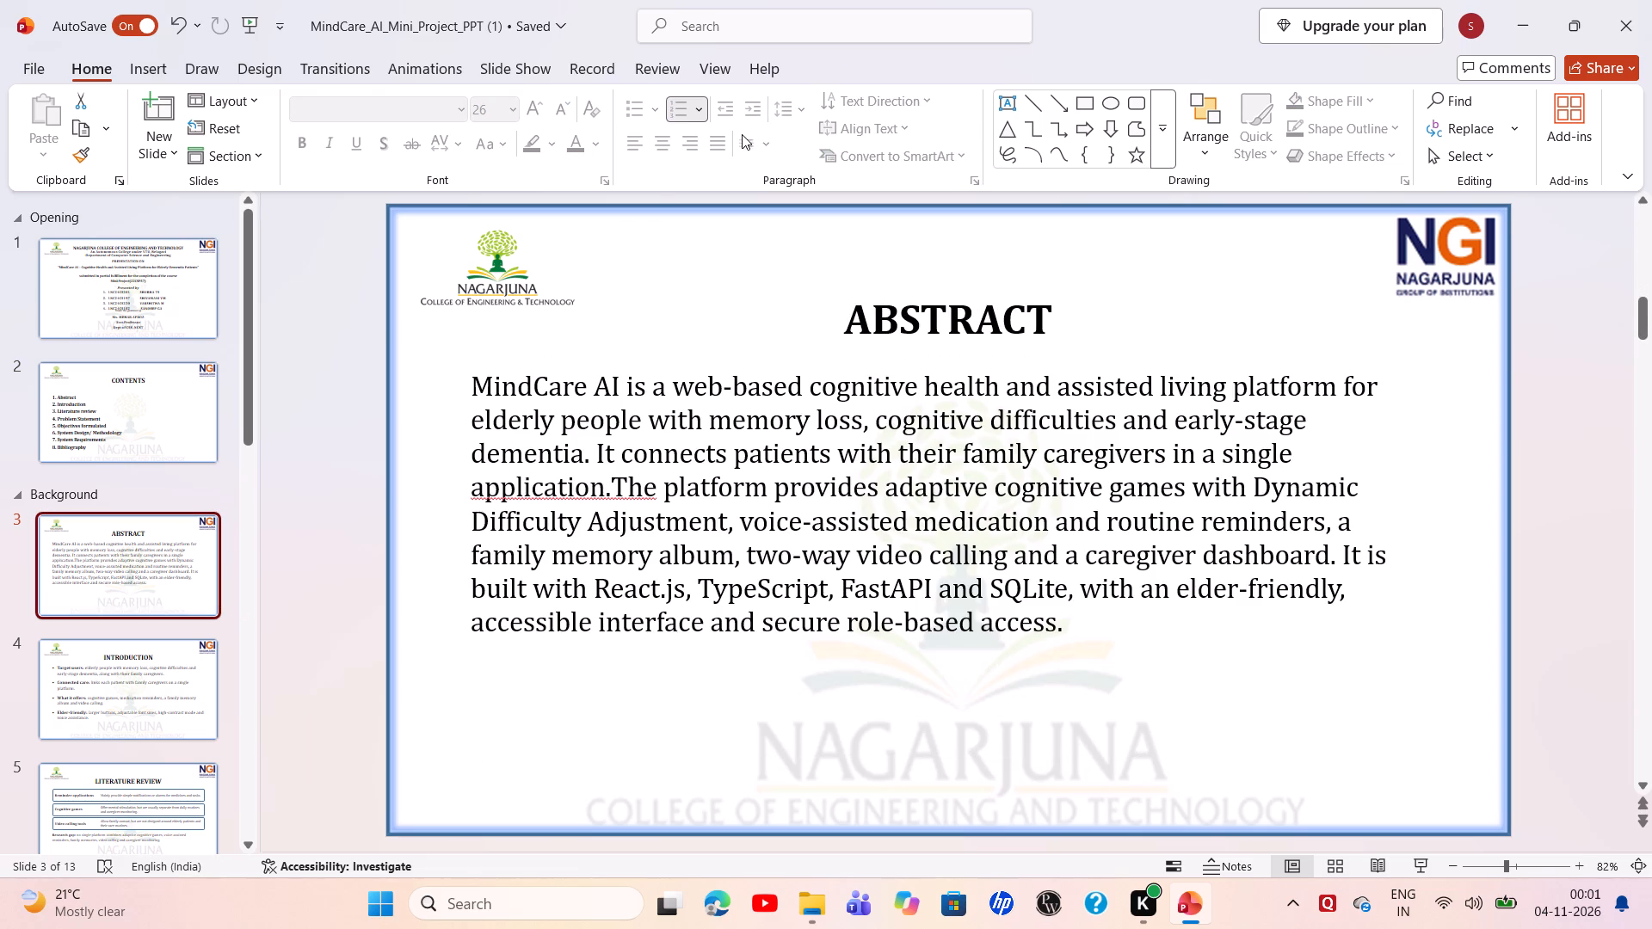
{"action": "left_click", "coordinate": [717, 140]}
{"action": "double_click", "coordinate": [469, 390]}
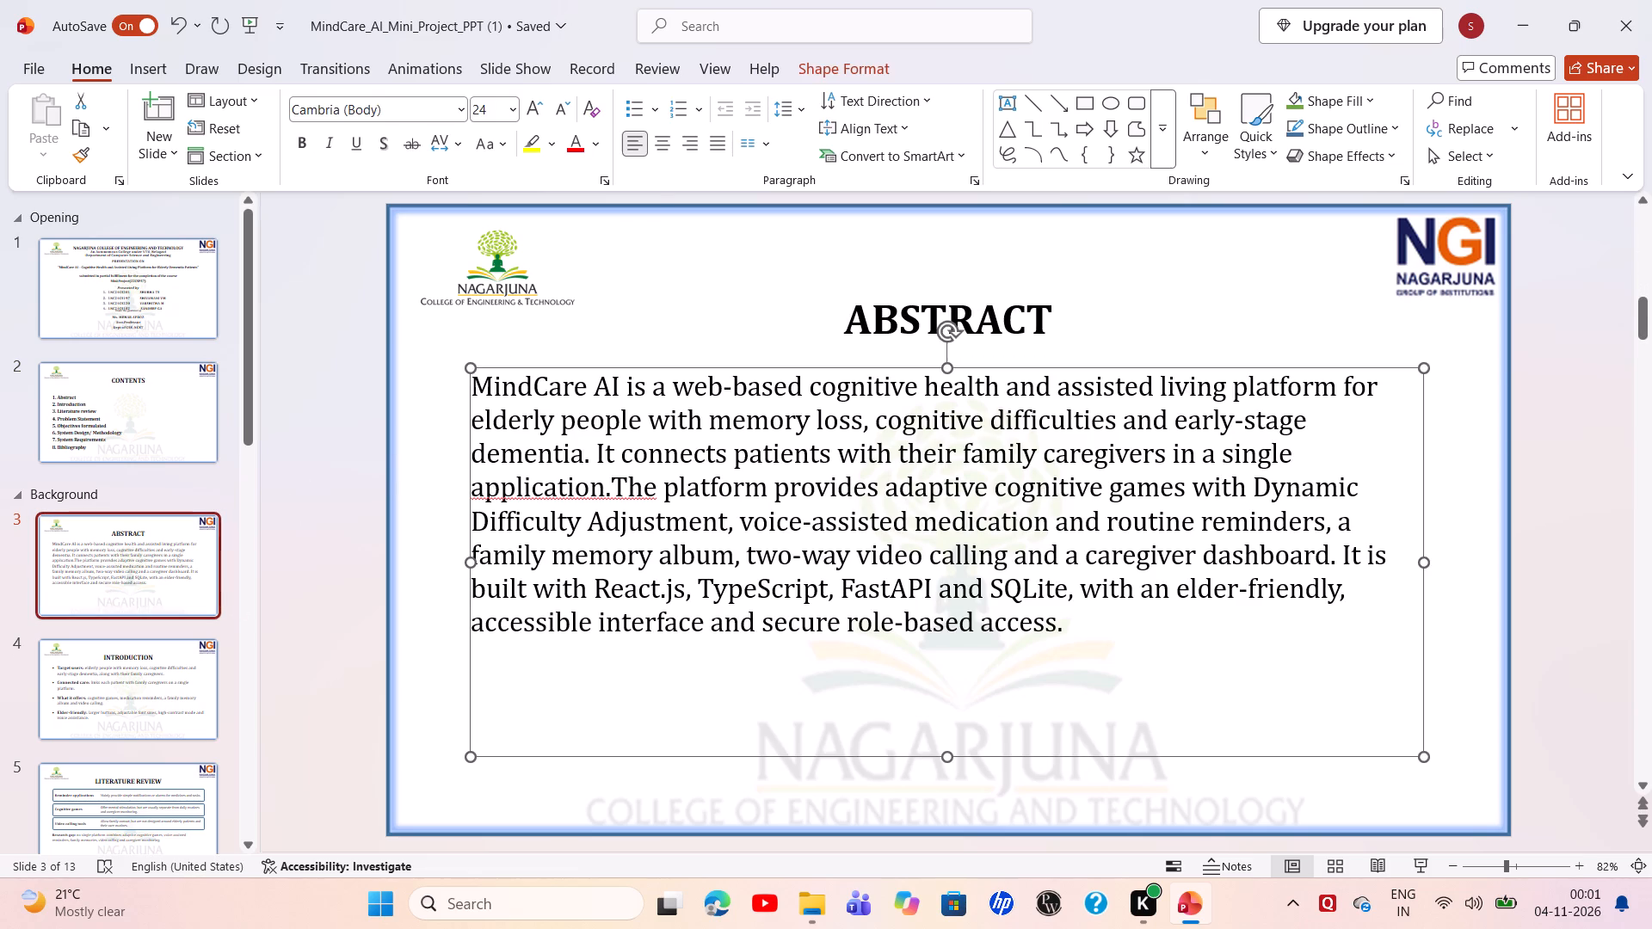
{"action": "left_click", "coordinate": [471, 390]}
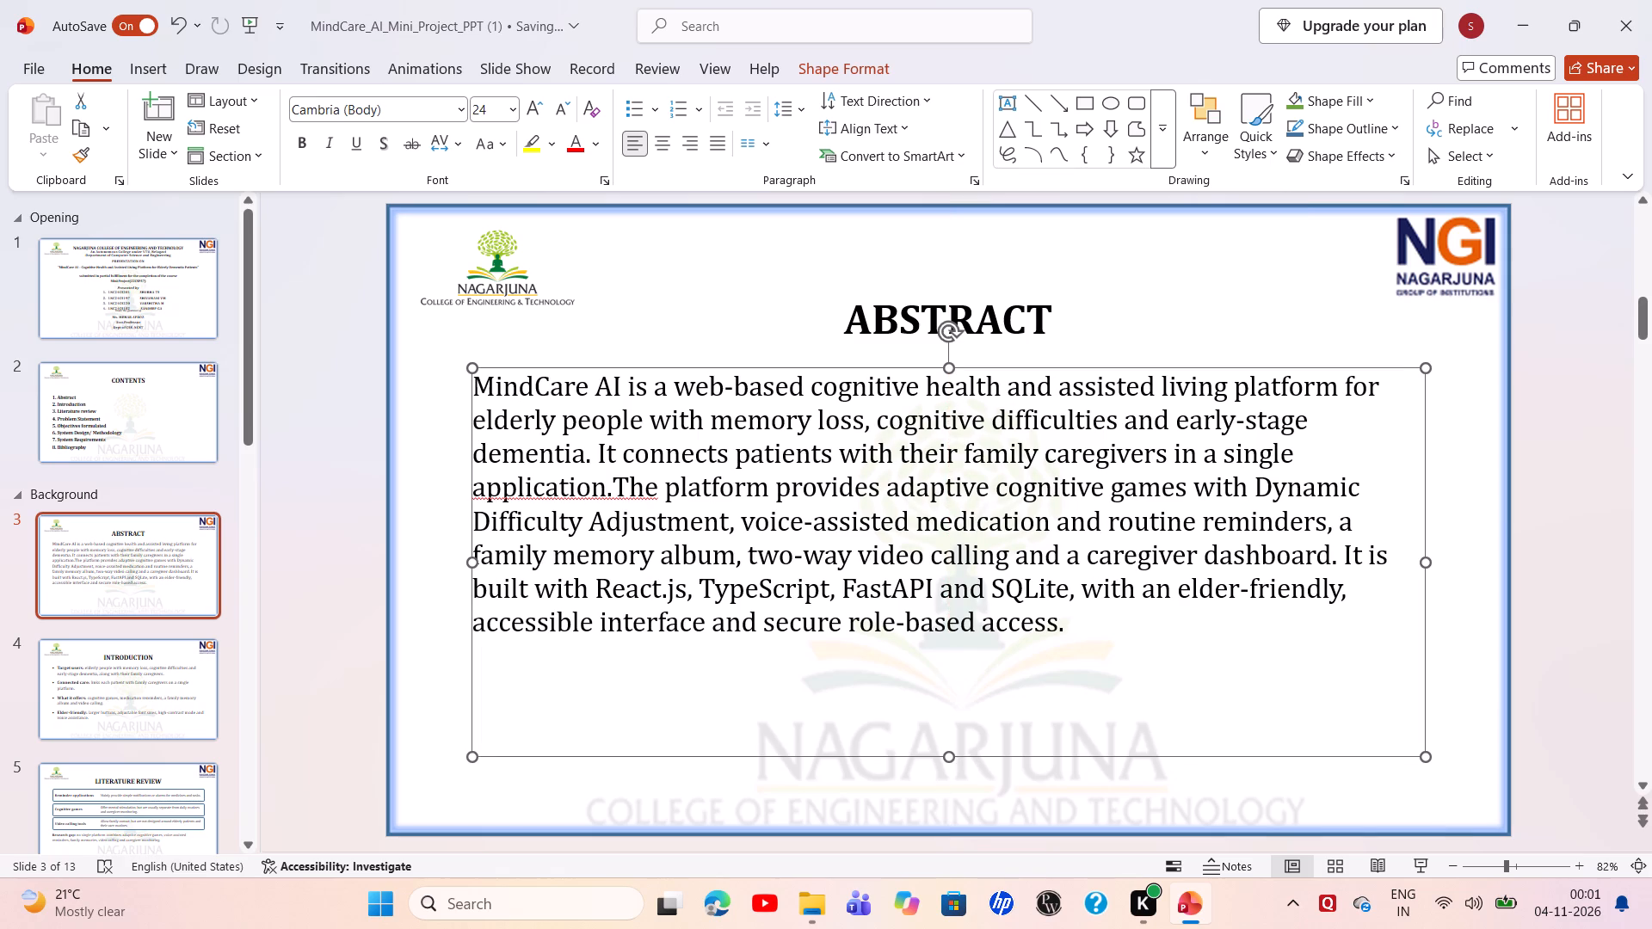
{"action": "left_click", "coordinate": [1073, 627]}
{"action": "left_click_drag", "start_coordinate": [1073, 627], "coordinate": [1069, 626]}
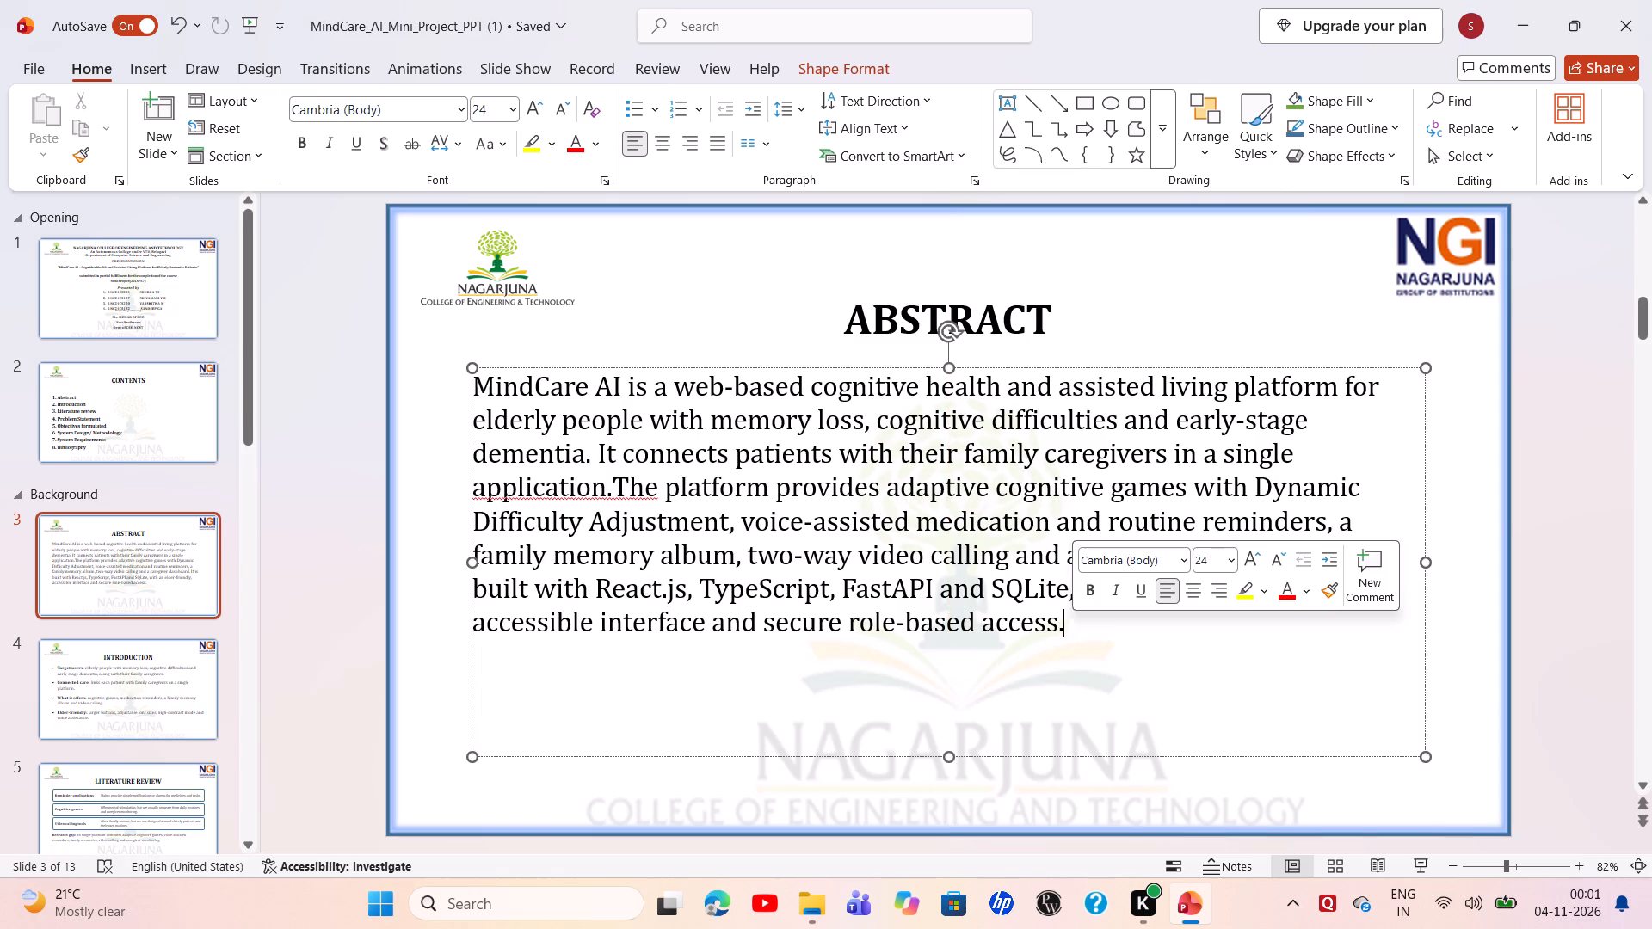
{"action": "left_click_drag", "start_coordinate": [1069, 626], "coordinate": [462, 327]}
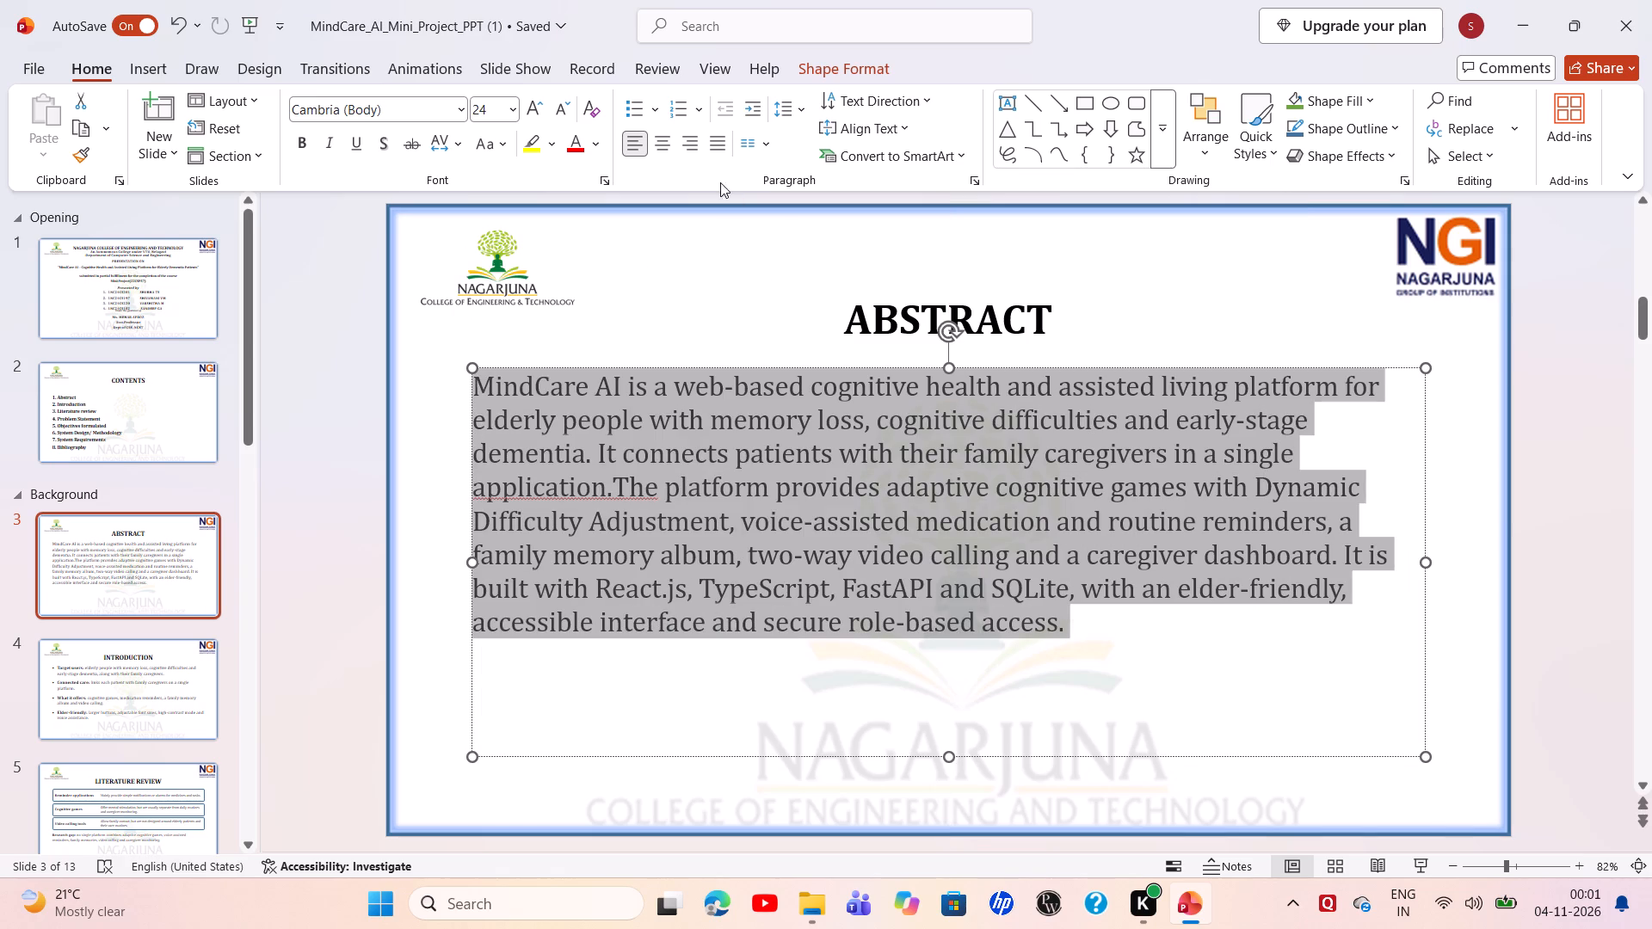
{"action": "left_click", "coordinate": [718, 150]}
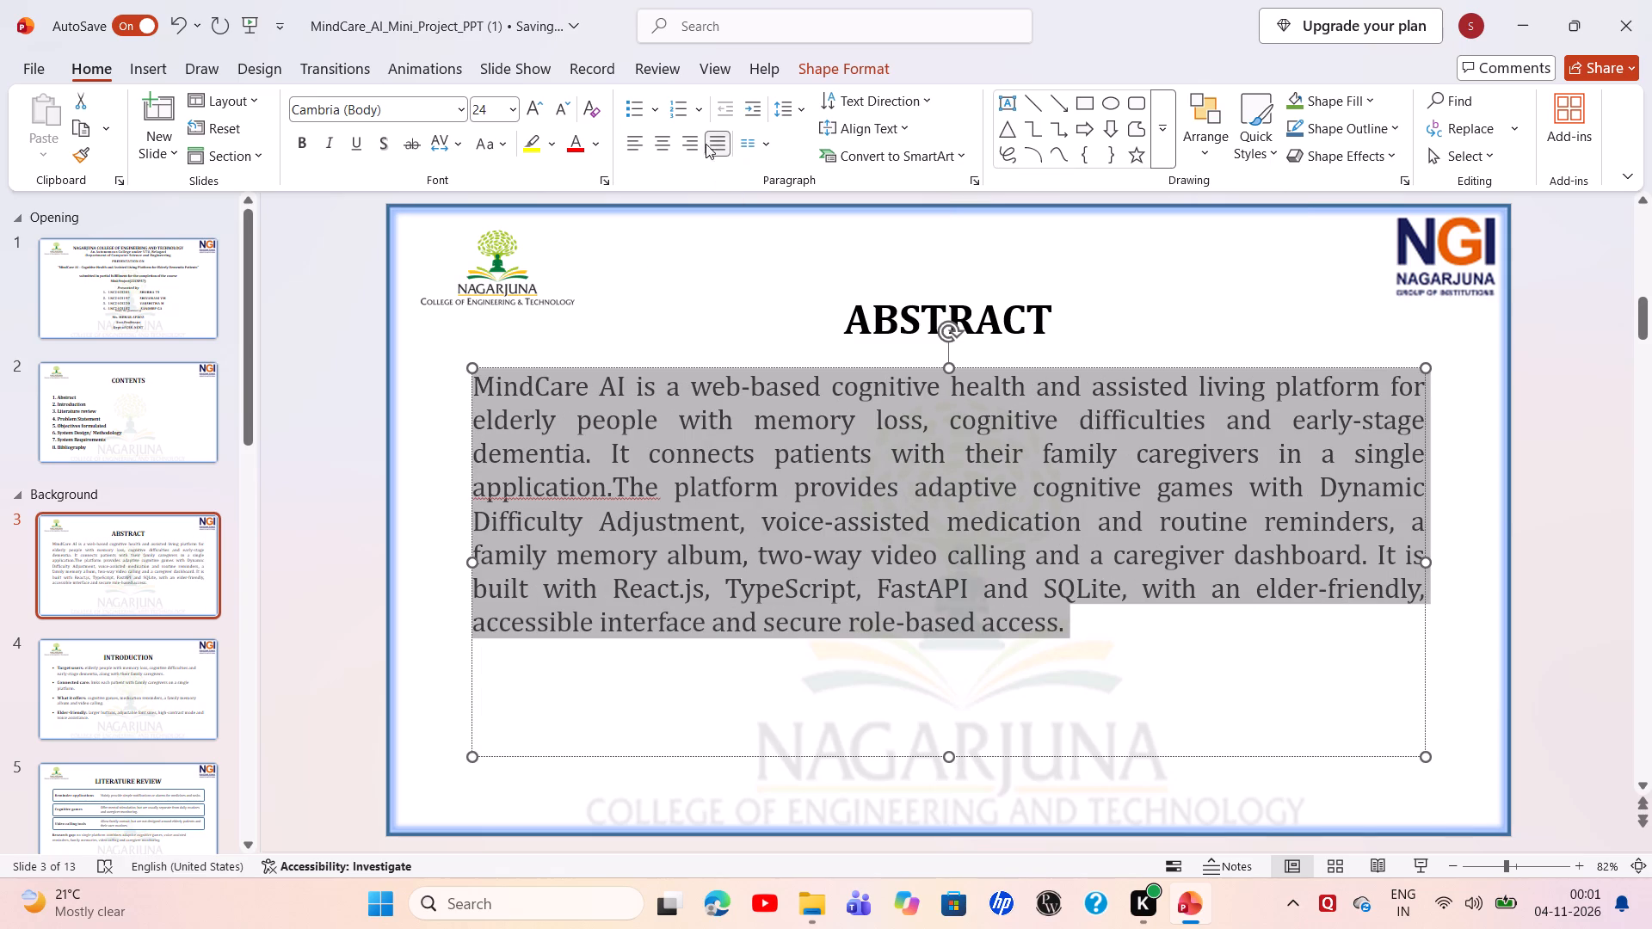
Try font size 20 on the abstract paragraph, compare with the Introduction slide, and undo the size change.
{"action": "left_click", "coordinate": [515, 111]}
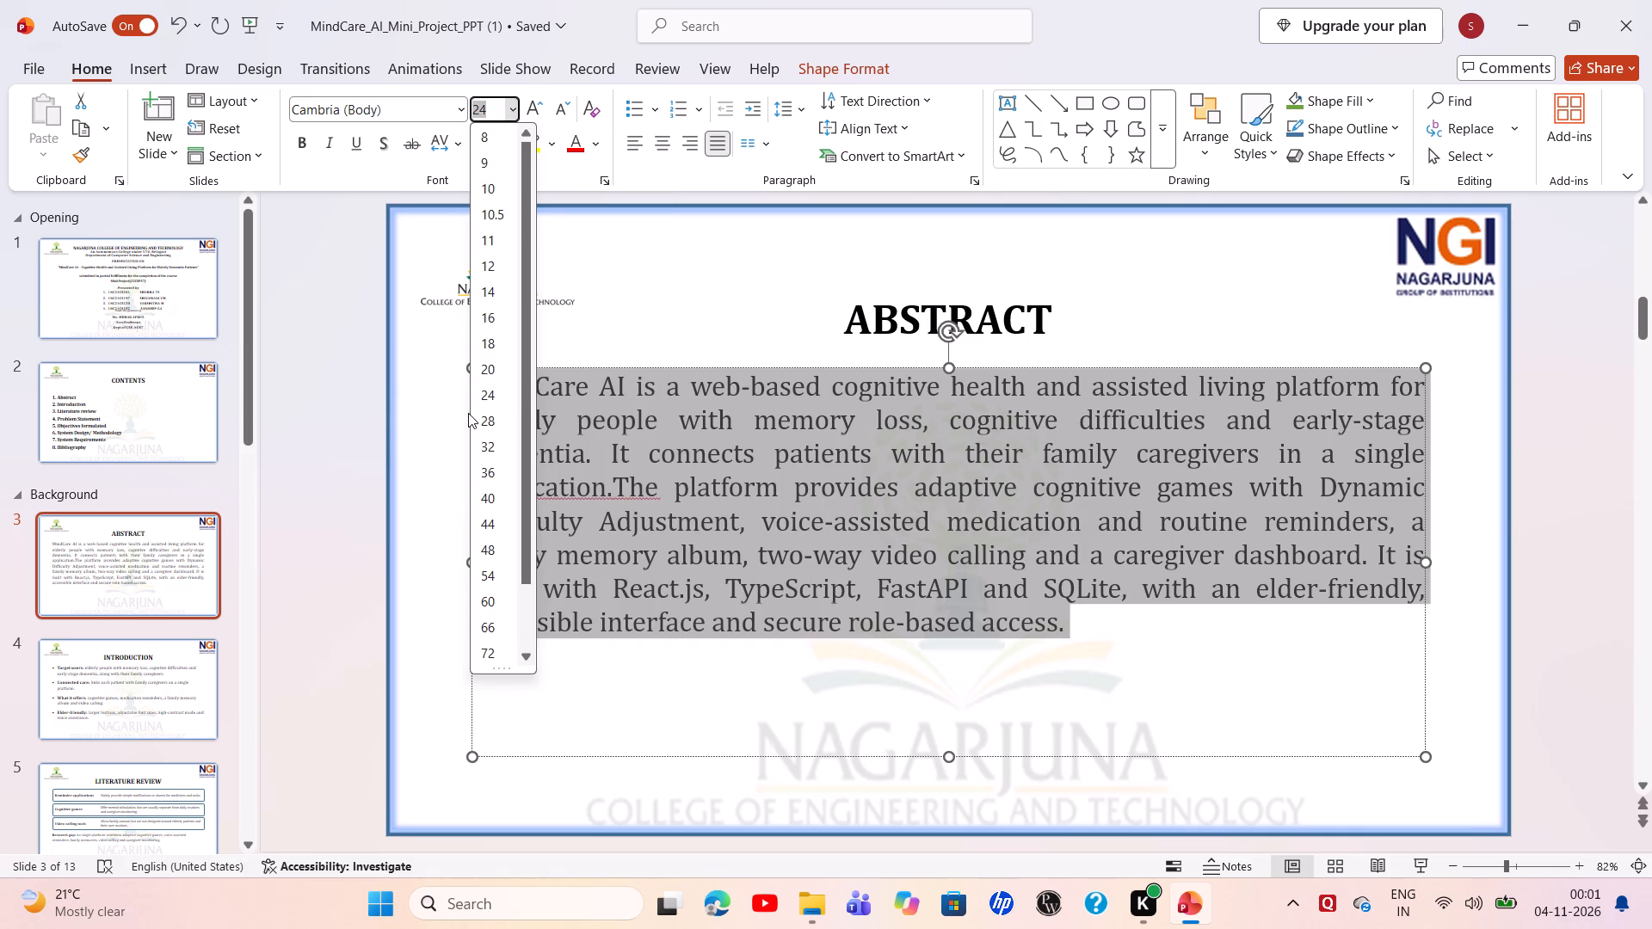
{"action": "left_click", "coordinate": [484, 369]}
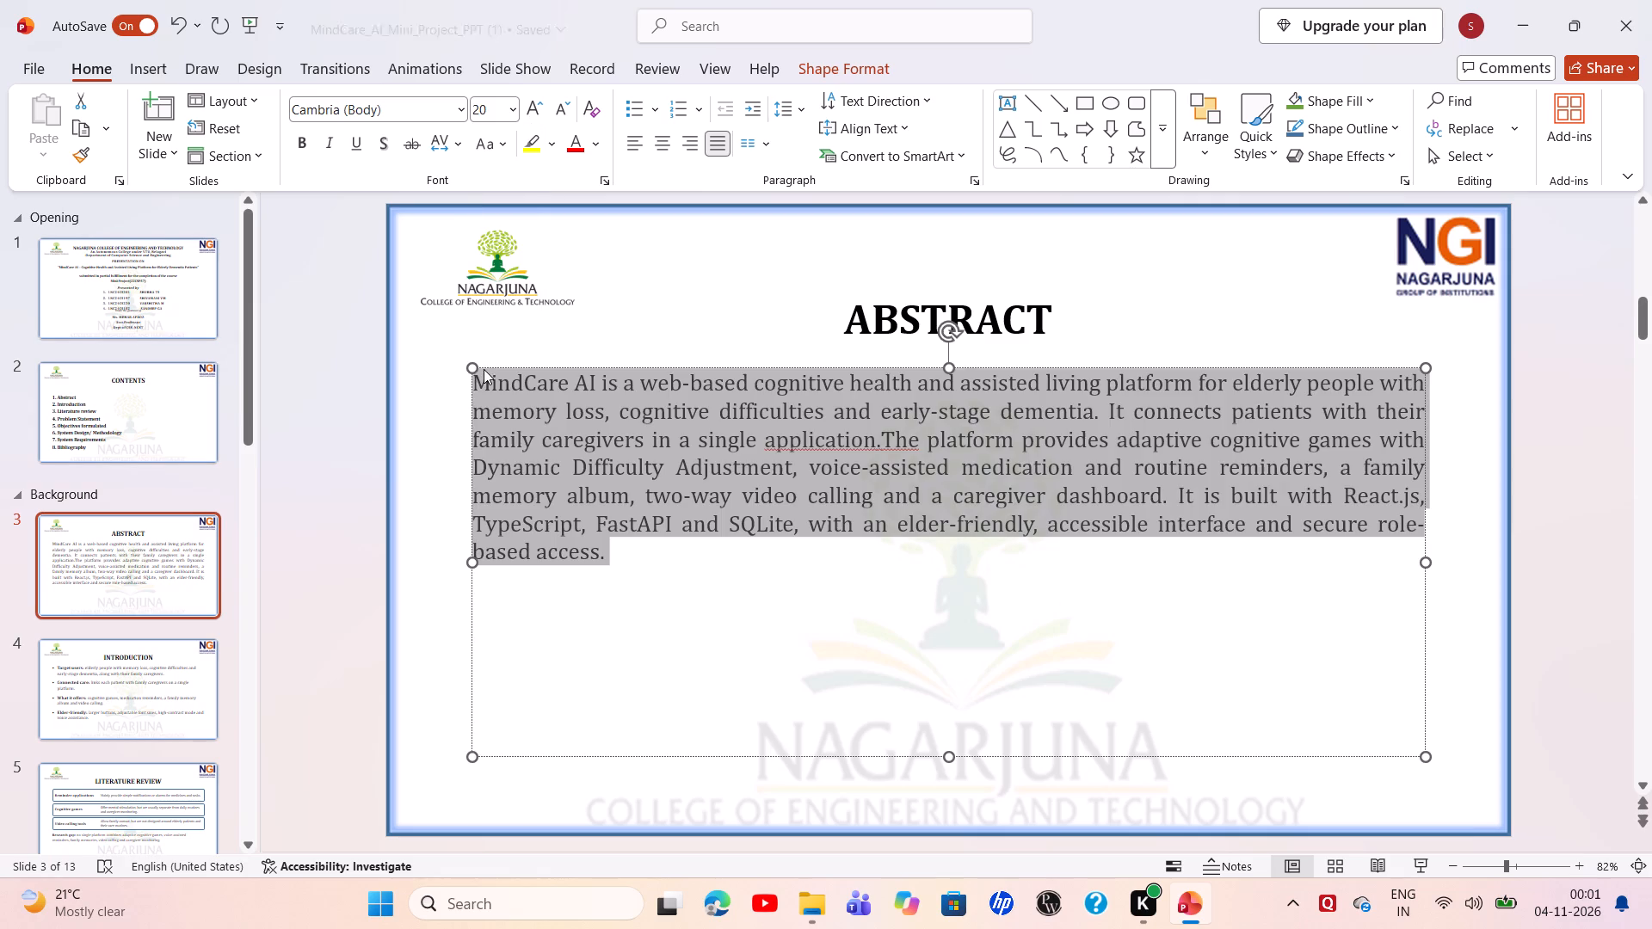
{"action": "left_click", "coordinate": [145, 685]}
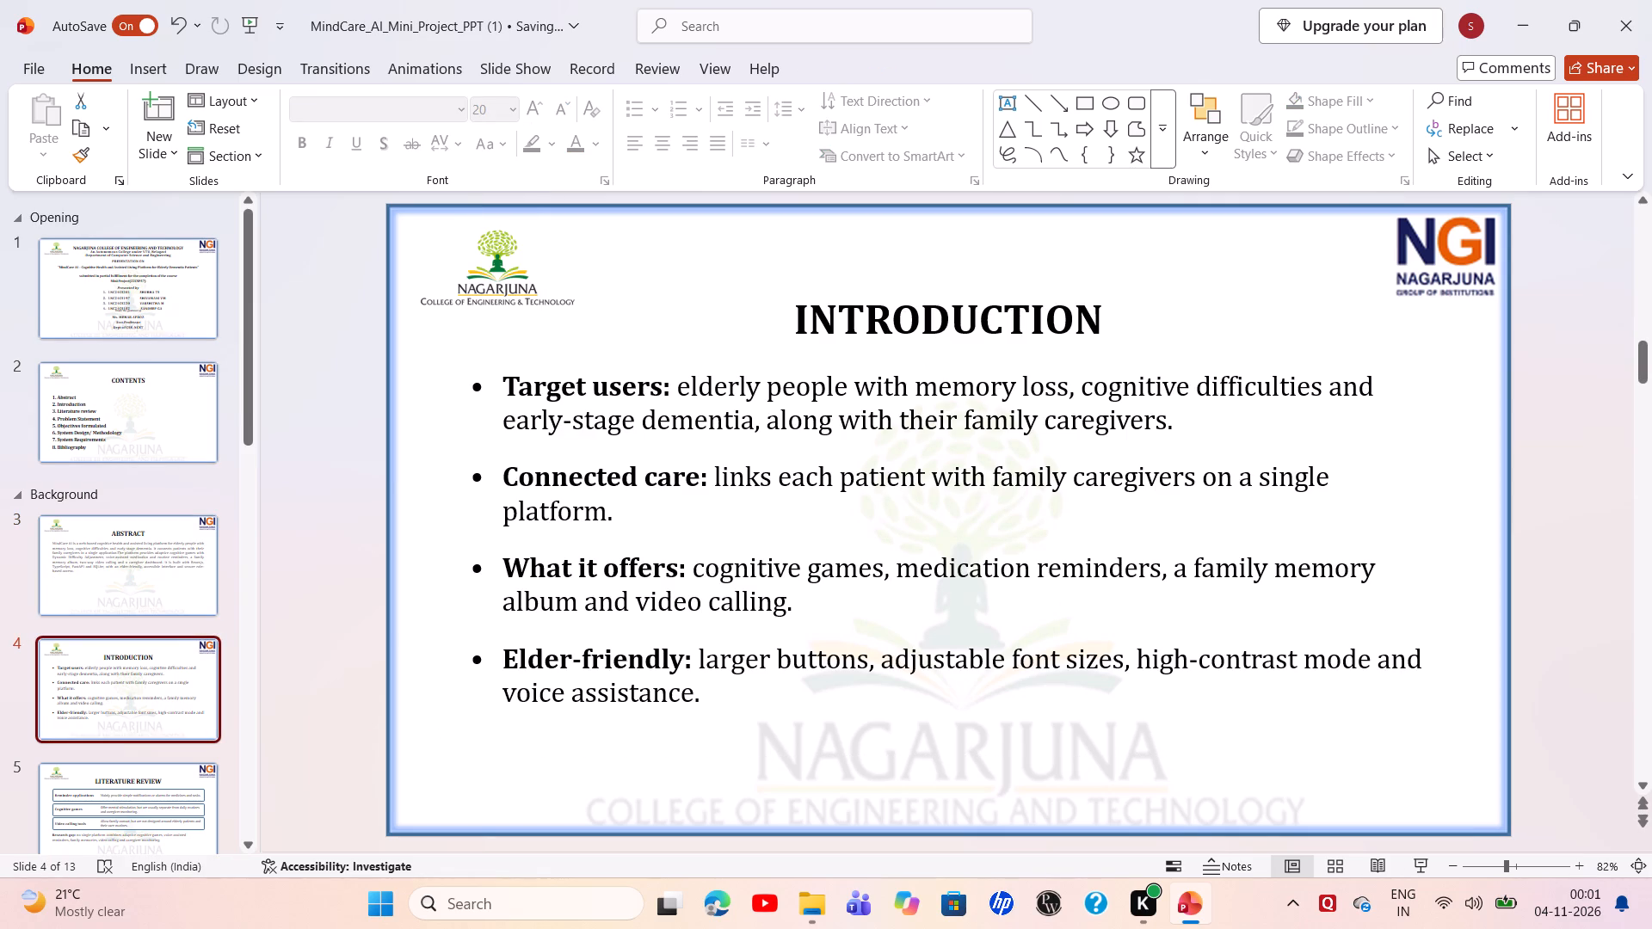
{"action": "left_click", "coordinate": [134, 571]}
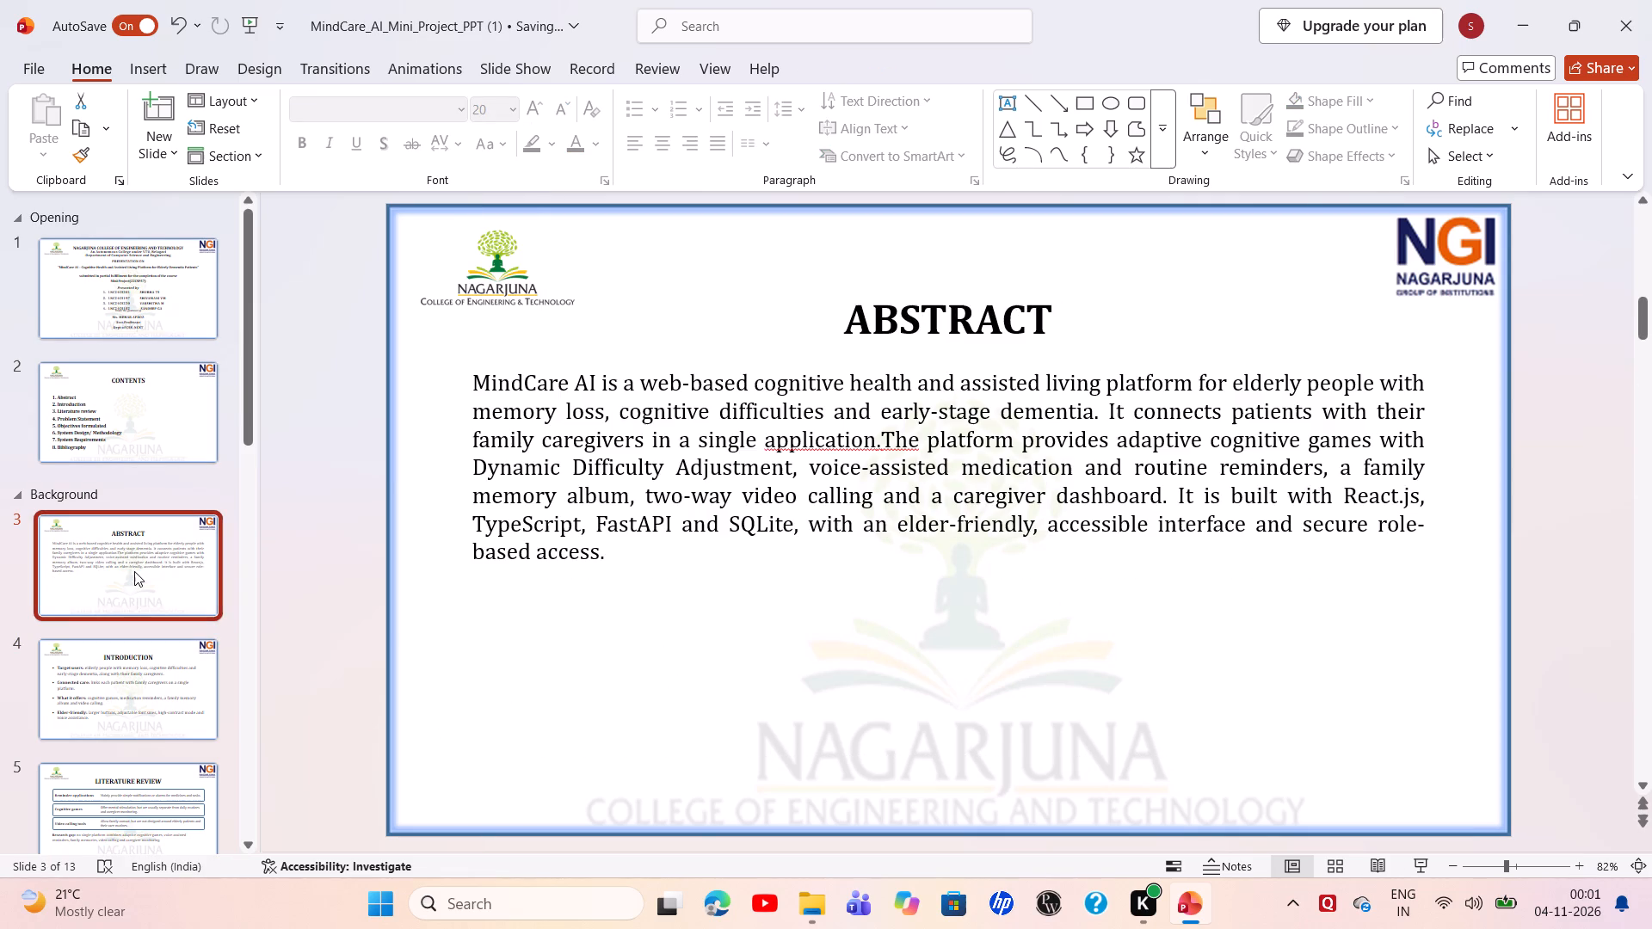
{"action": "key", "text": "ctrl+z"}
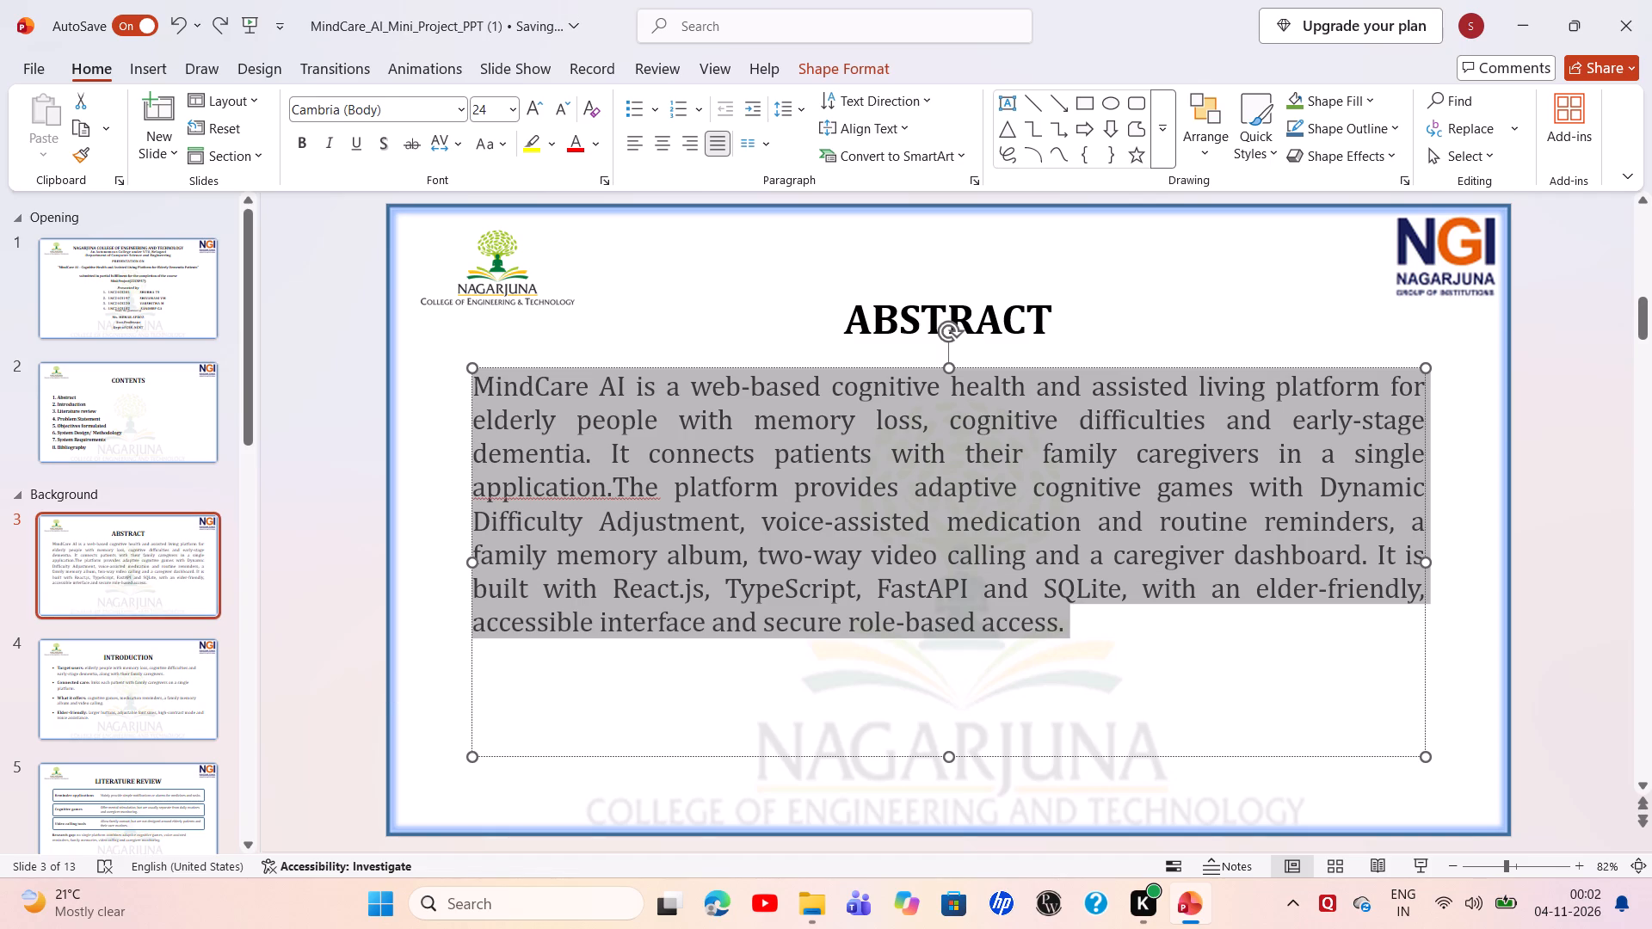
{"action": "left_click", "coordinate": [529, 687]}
On the Introduction slide, justify all four bullet points, from "Target users" to "Elder-friendly".
{"action": "left_click", "coordinate": [33, 692]}
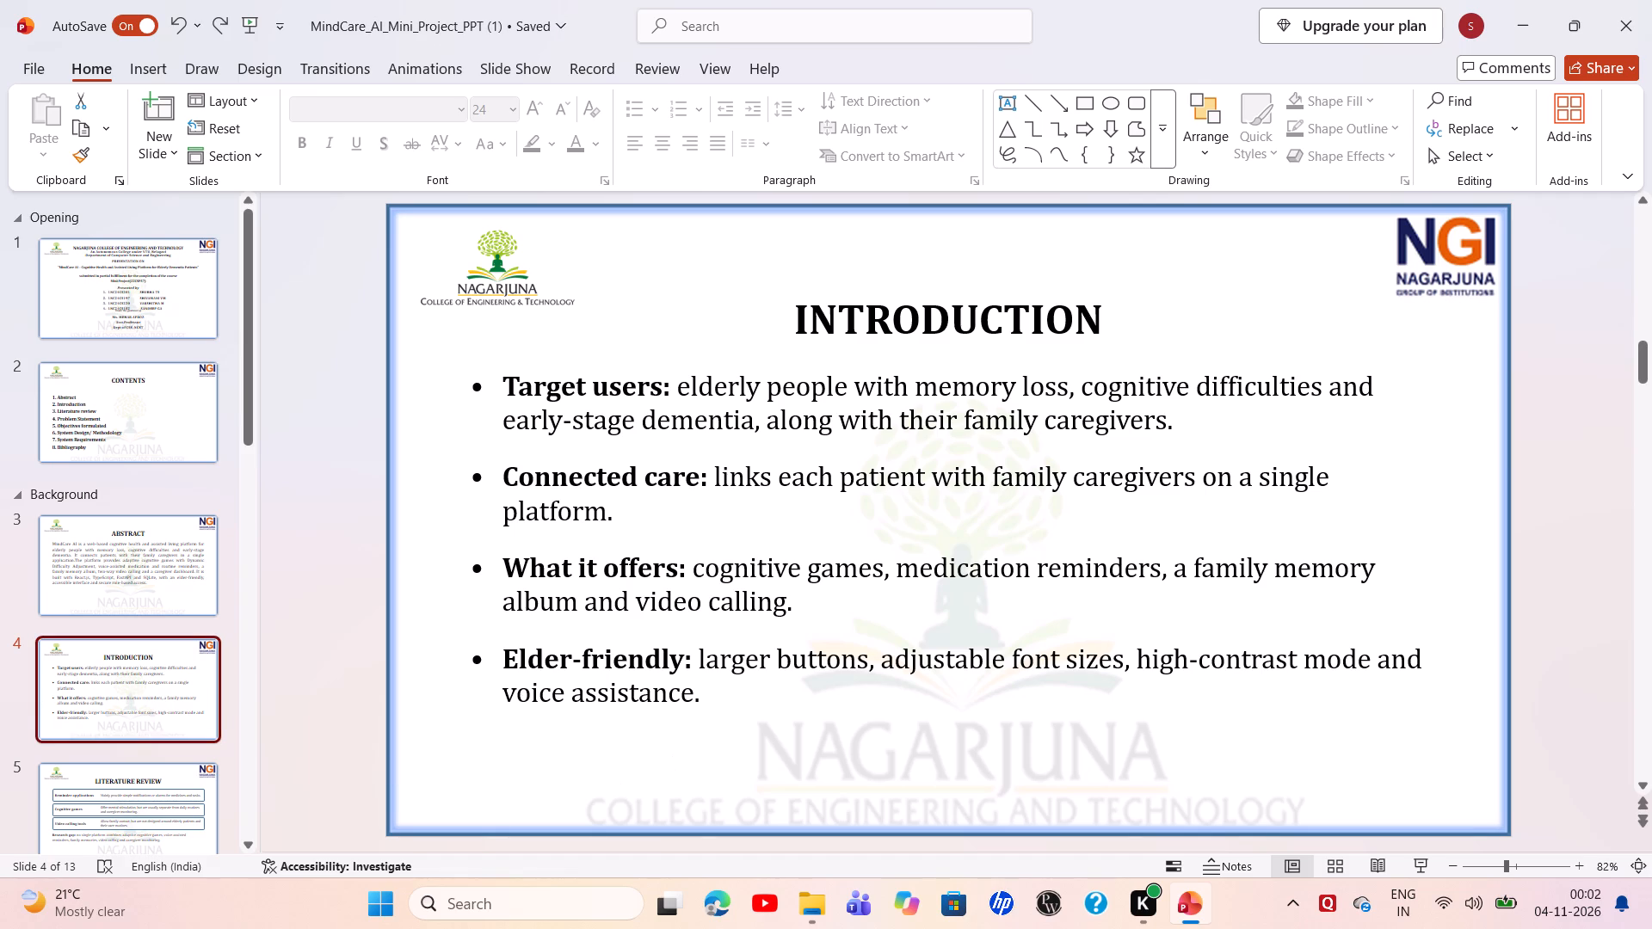
{"action": "left_click_drag", "start_coordinate": [716, 697], "coordinate": [567, 632]}
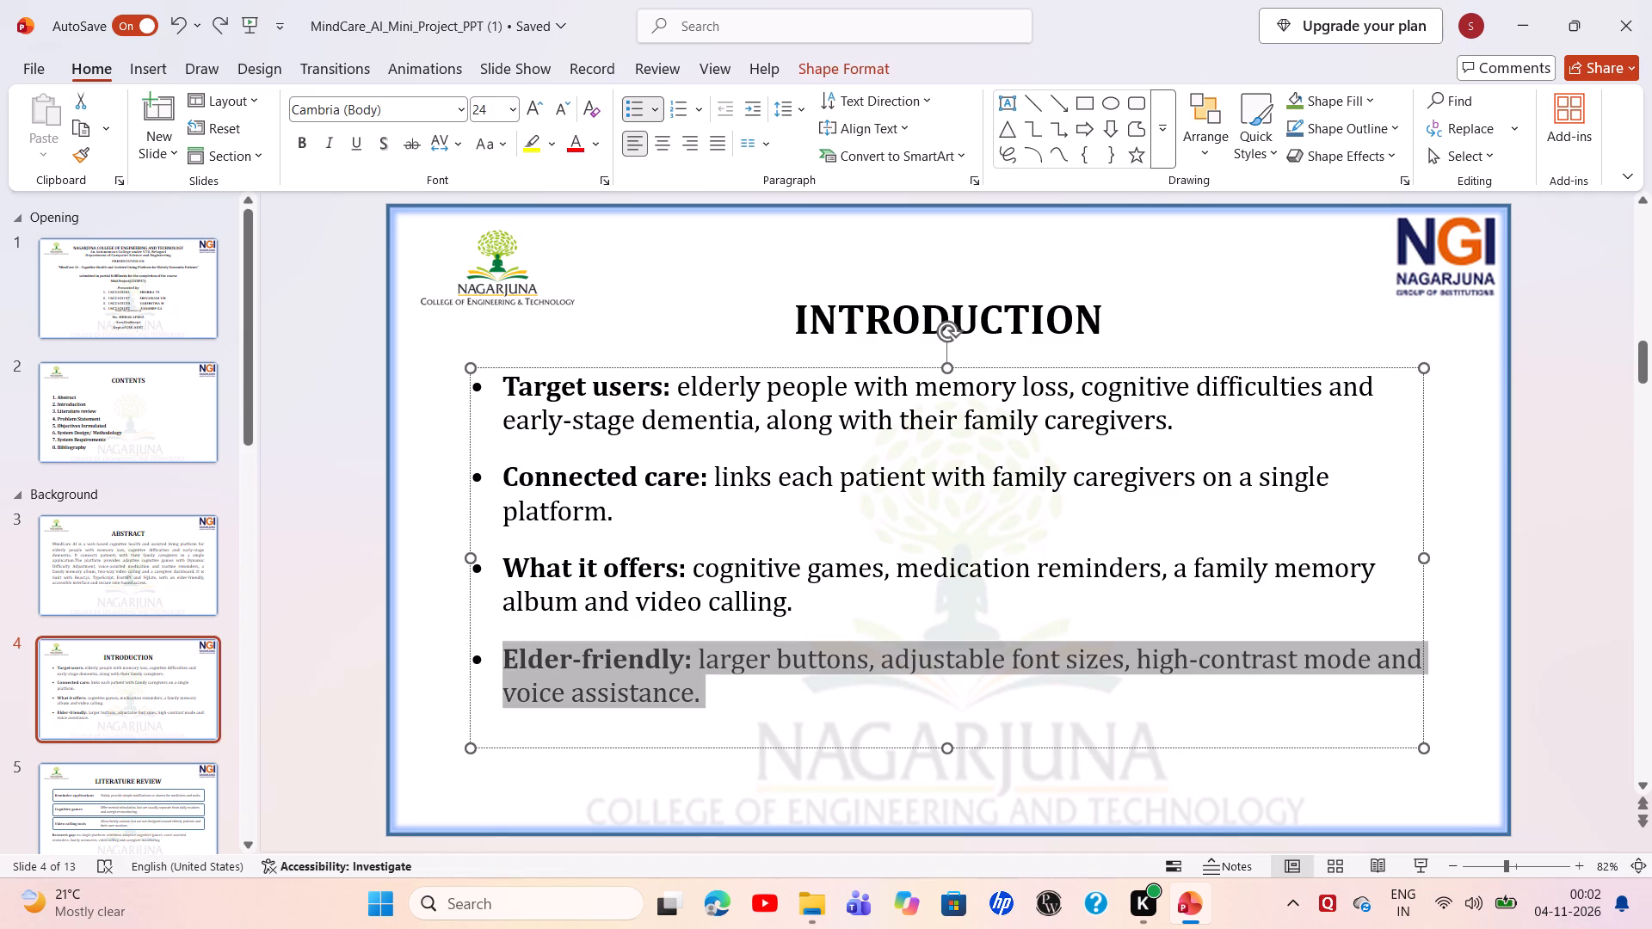
{"action": "left_click_drag", "start_coordinate": [567, 632], "coordinate": [474, 338]}
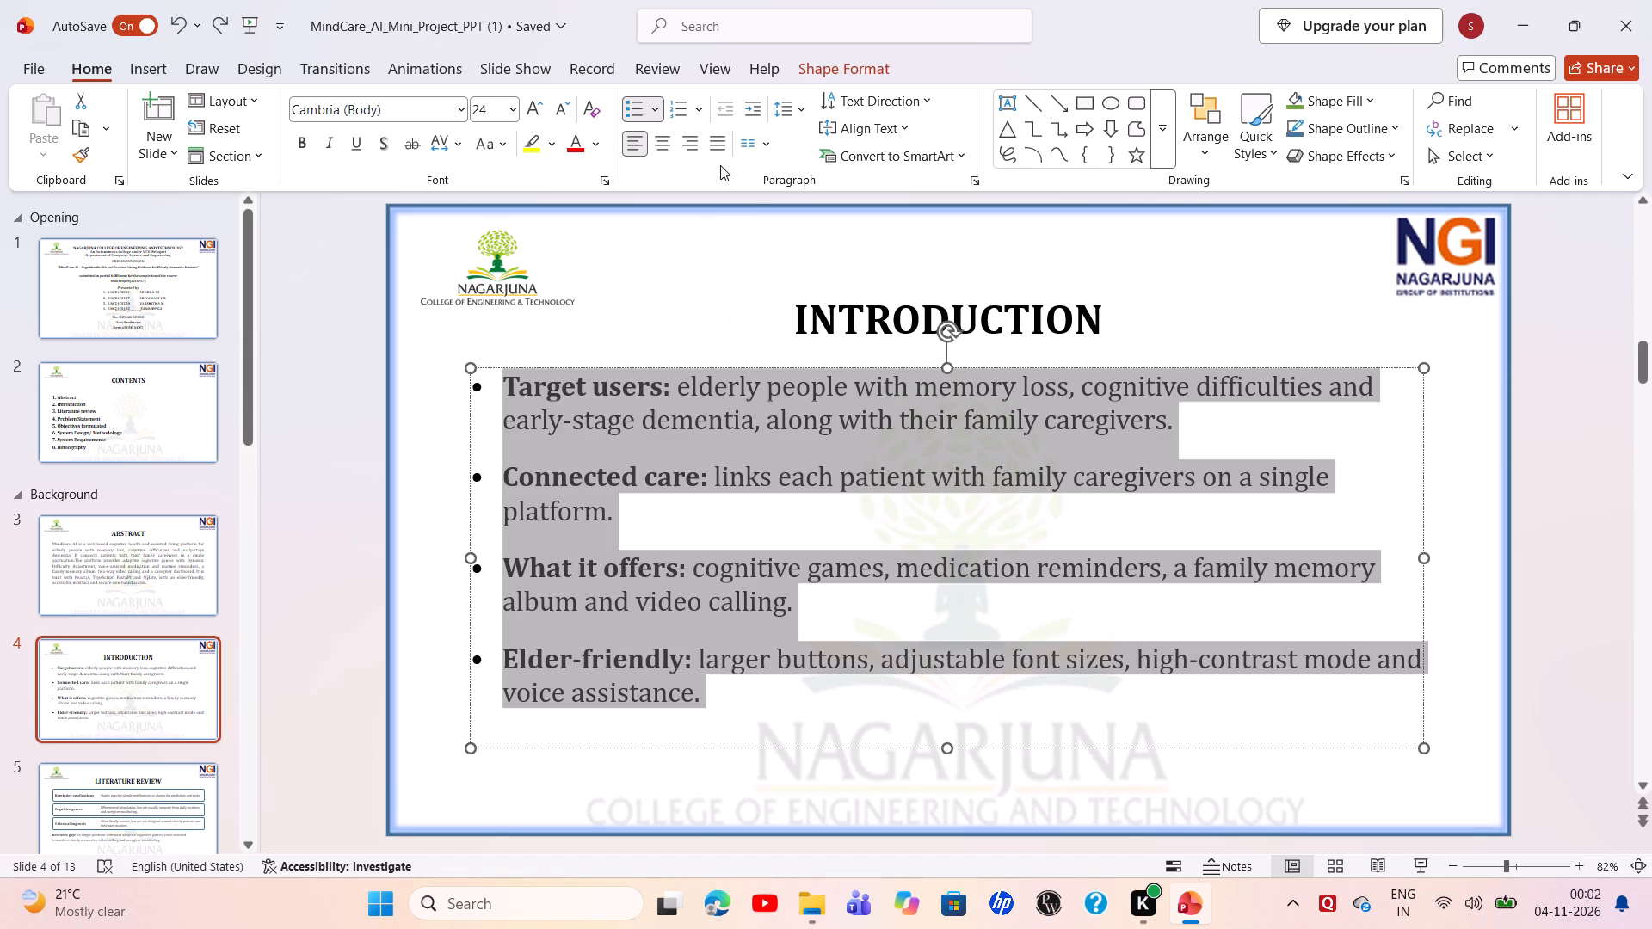
{"action": "left_click", "coordinate": [717, 152]}
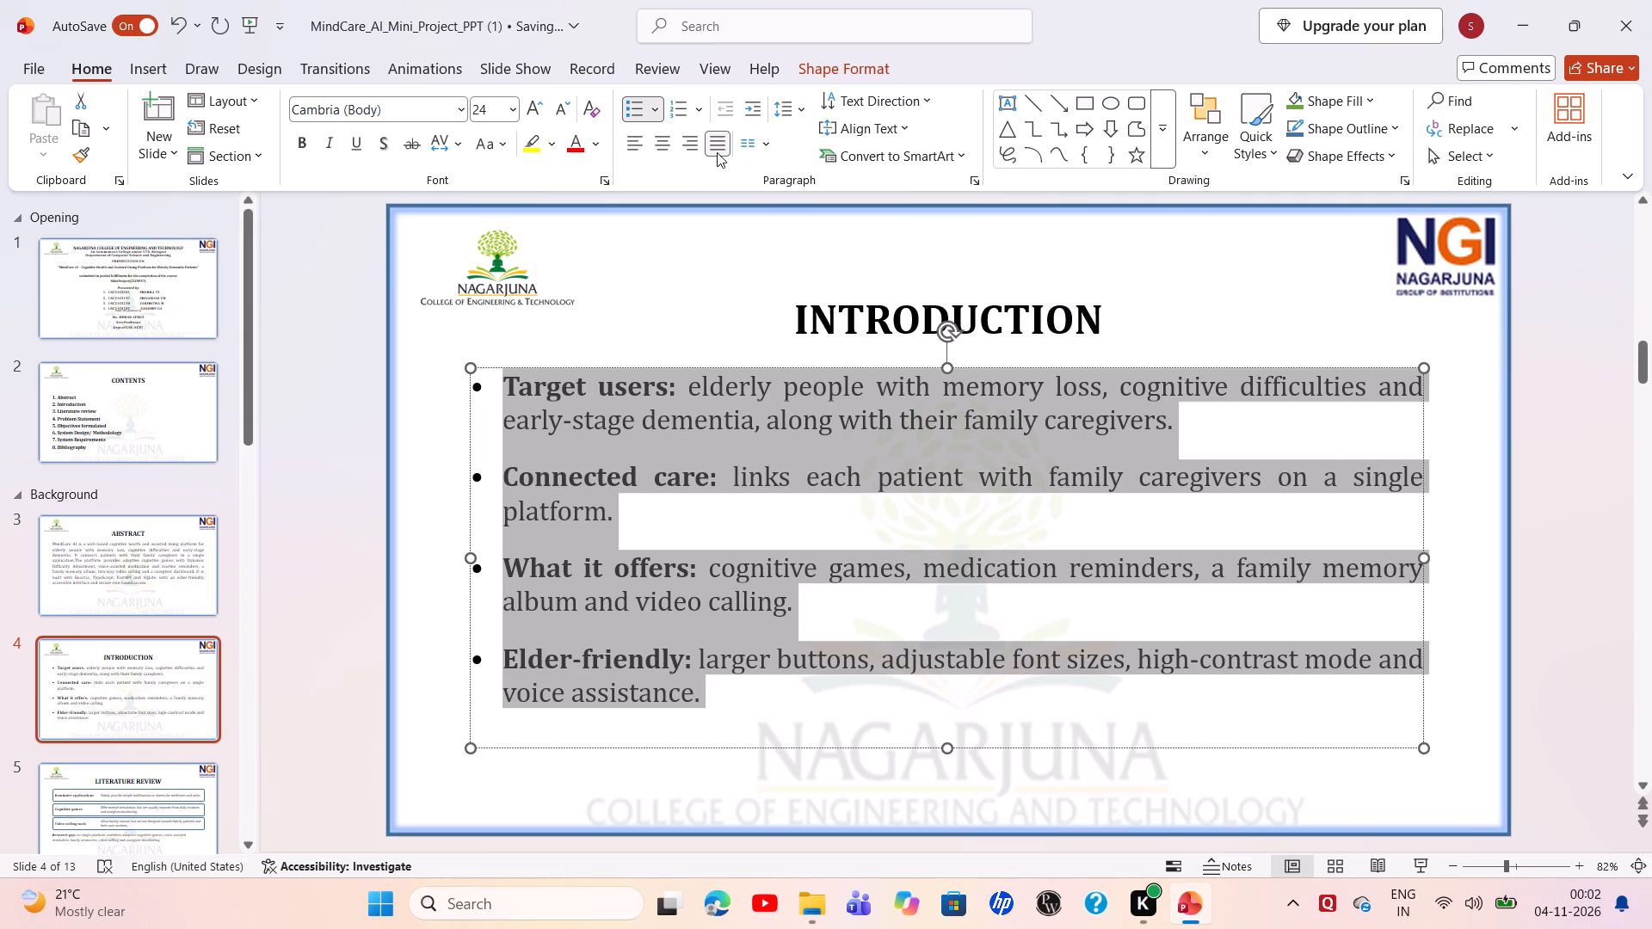
{"action": "left_click", "coordinate": [808, 704]}
Look through the slides from Literature Review onward and open the Bibliography slide.
{"action": "left_click", "coordinate": [176, 787]}
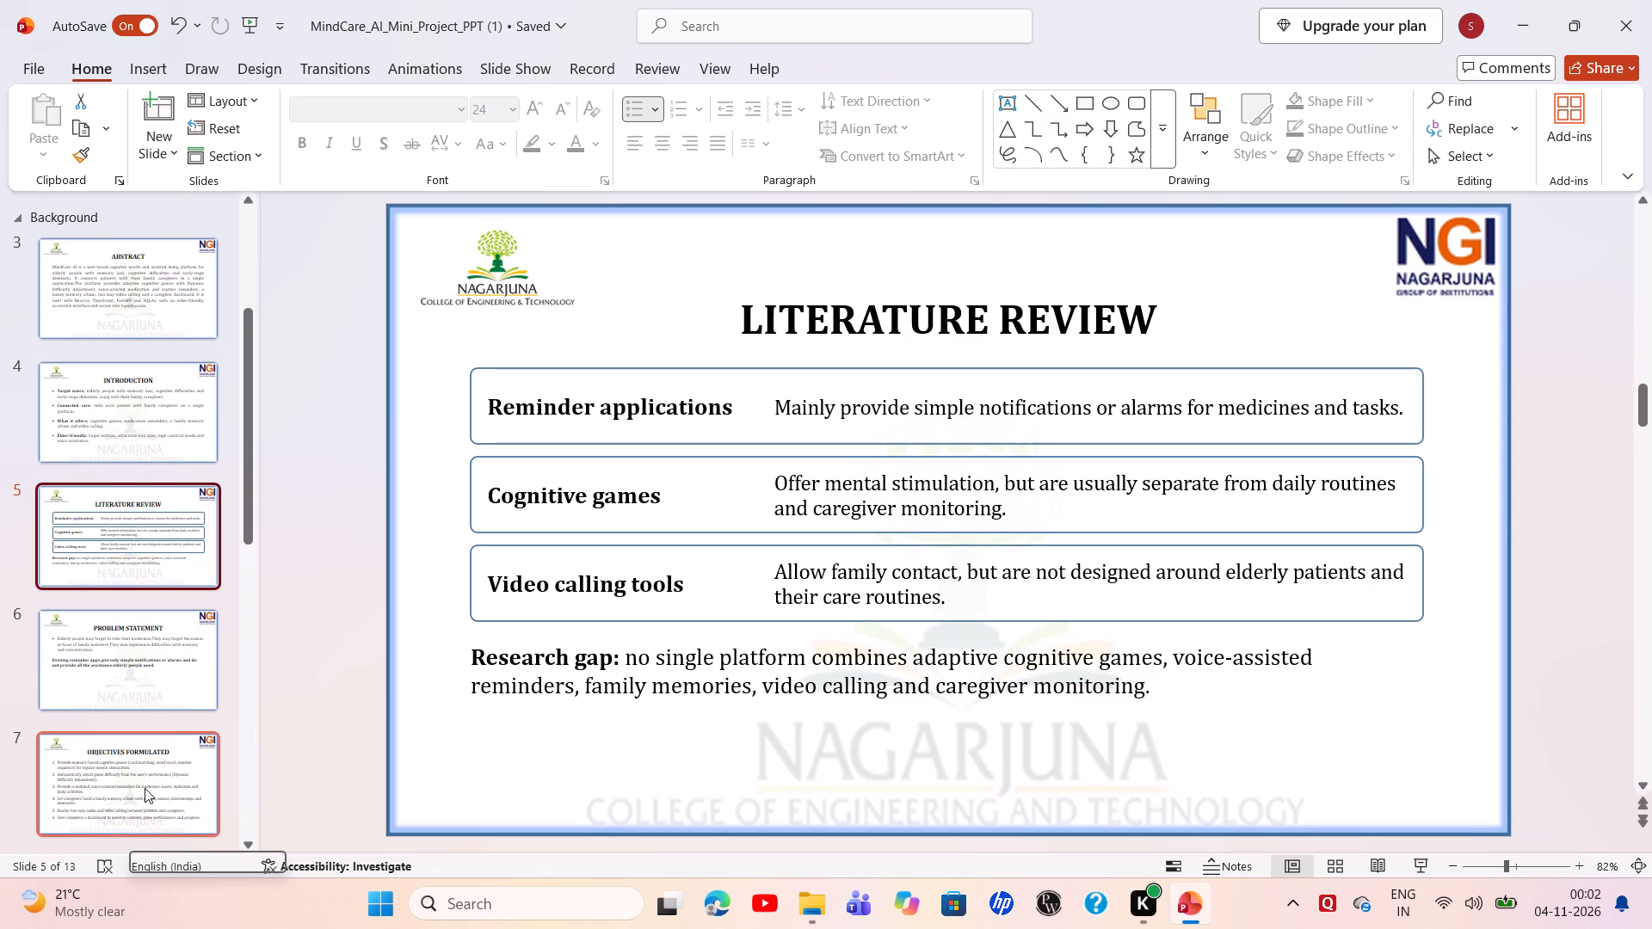
{"action": "scroll", "coordinate": [145, 788], "scroll_direction": "down", "scroll_amount": 1}
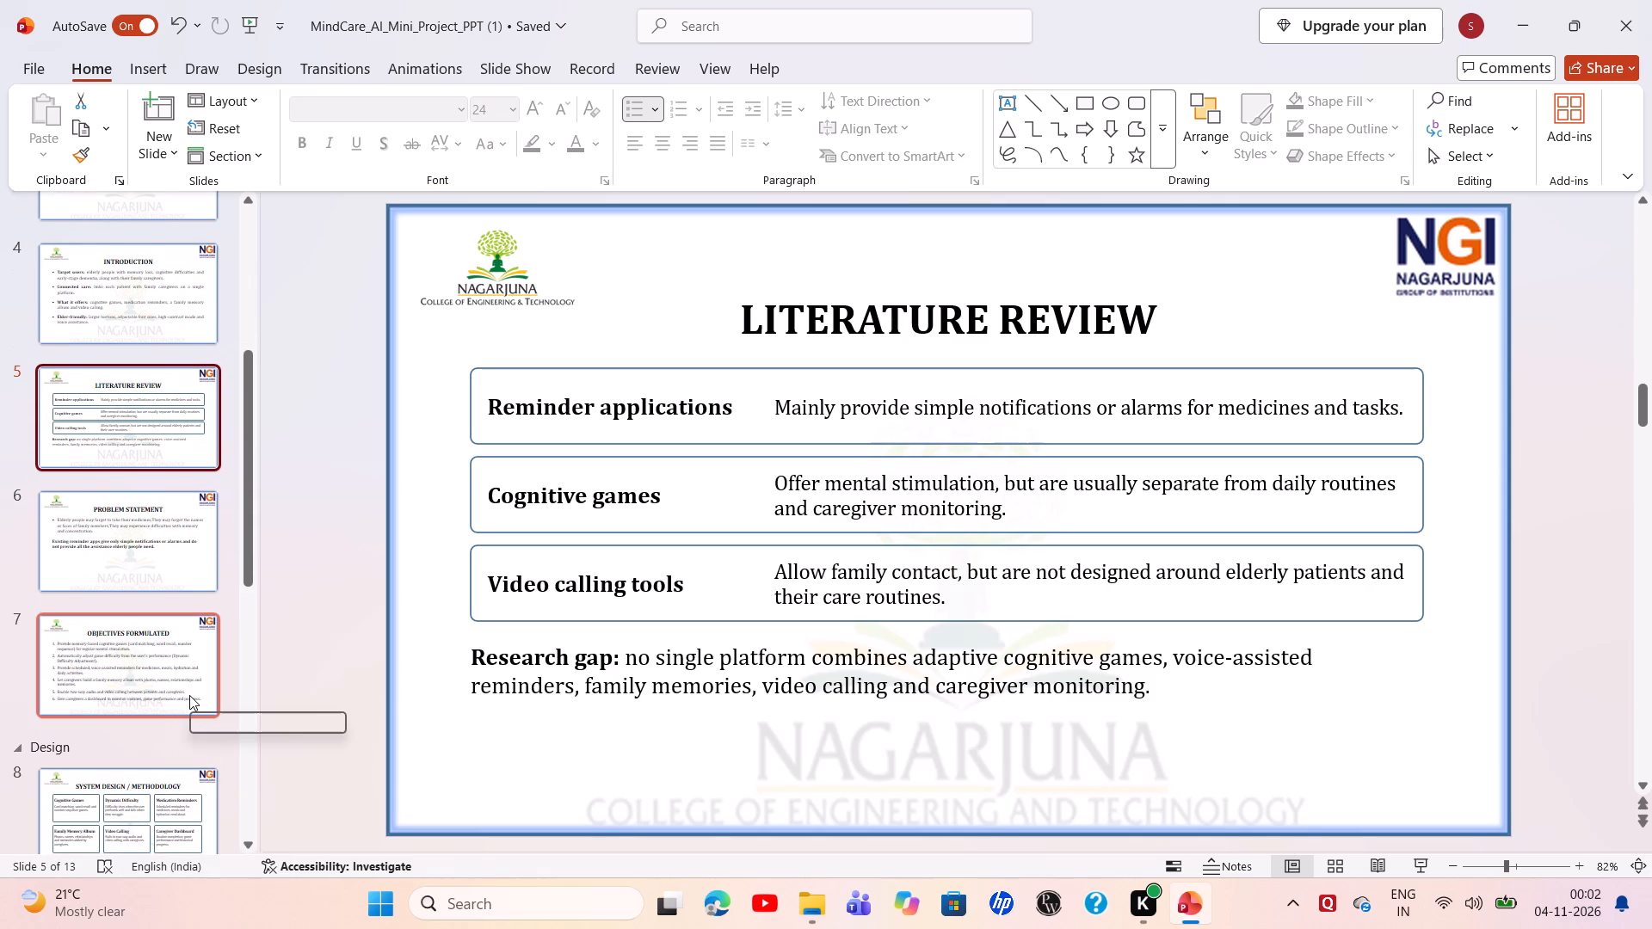
{"action": "scroll", "coordinate": [189, 695], "scroll_direction": "down", "scroll_amount": 8}
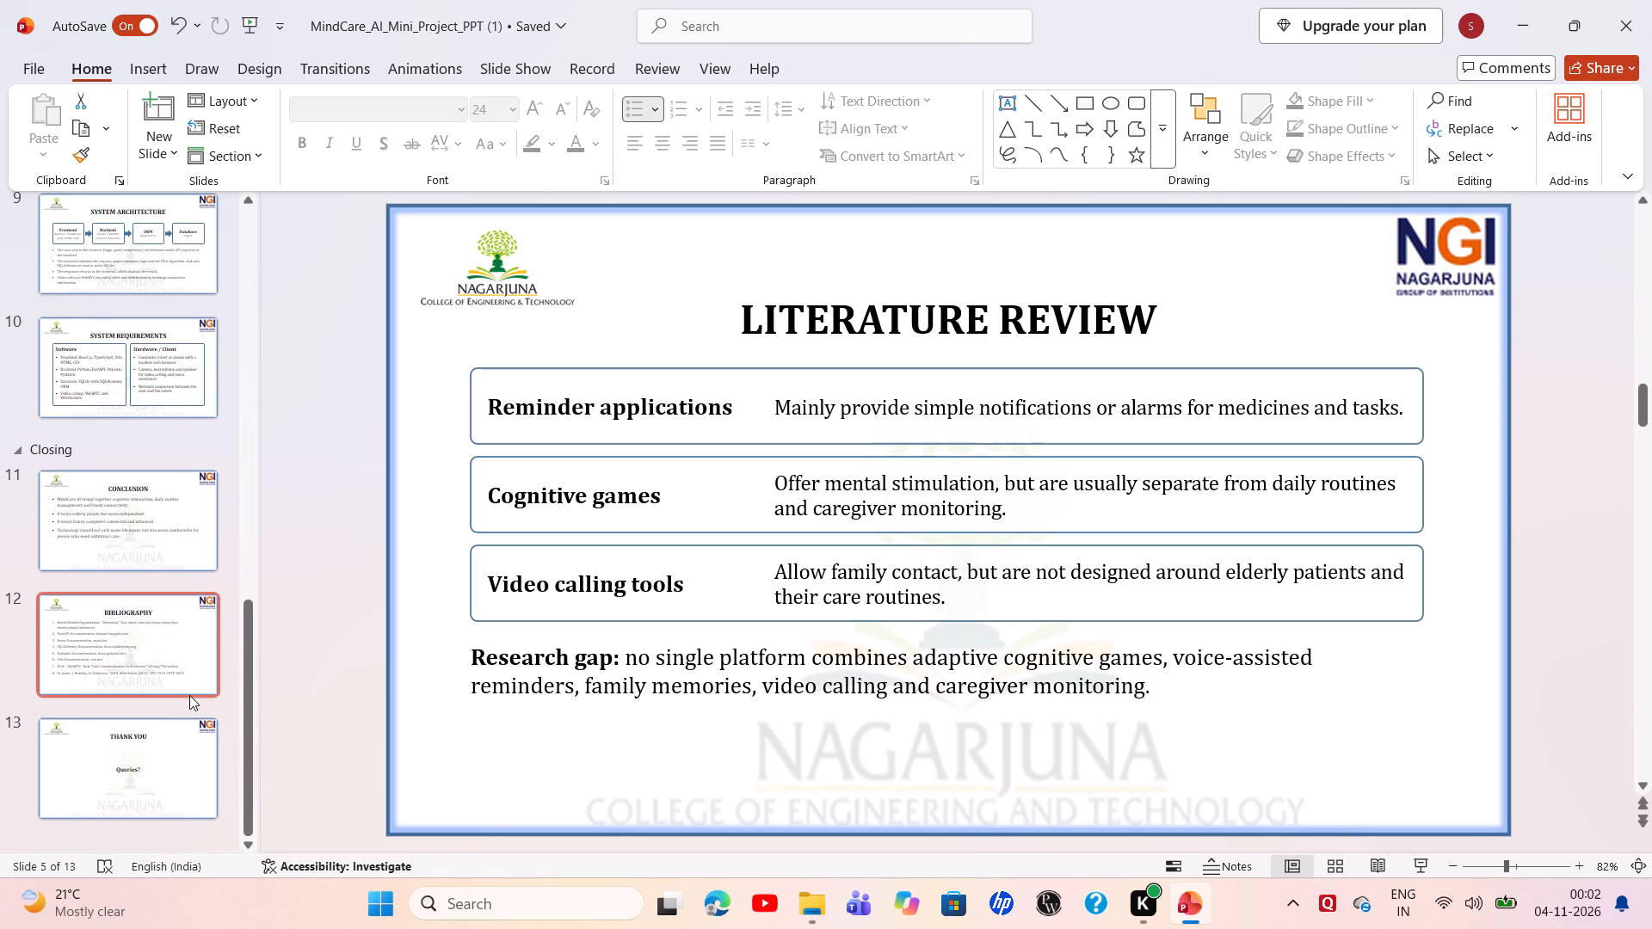
{"action": "left_click", "coordinate": [170, 637]}
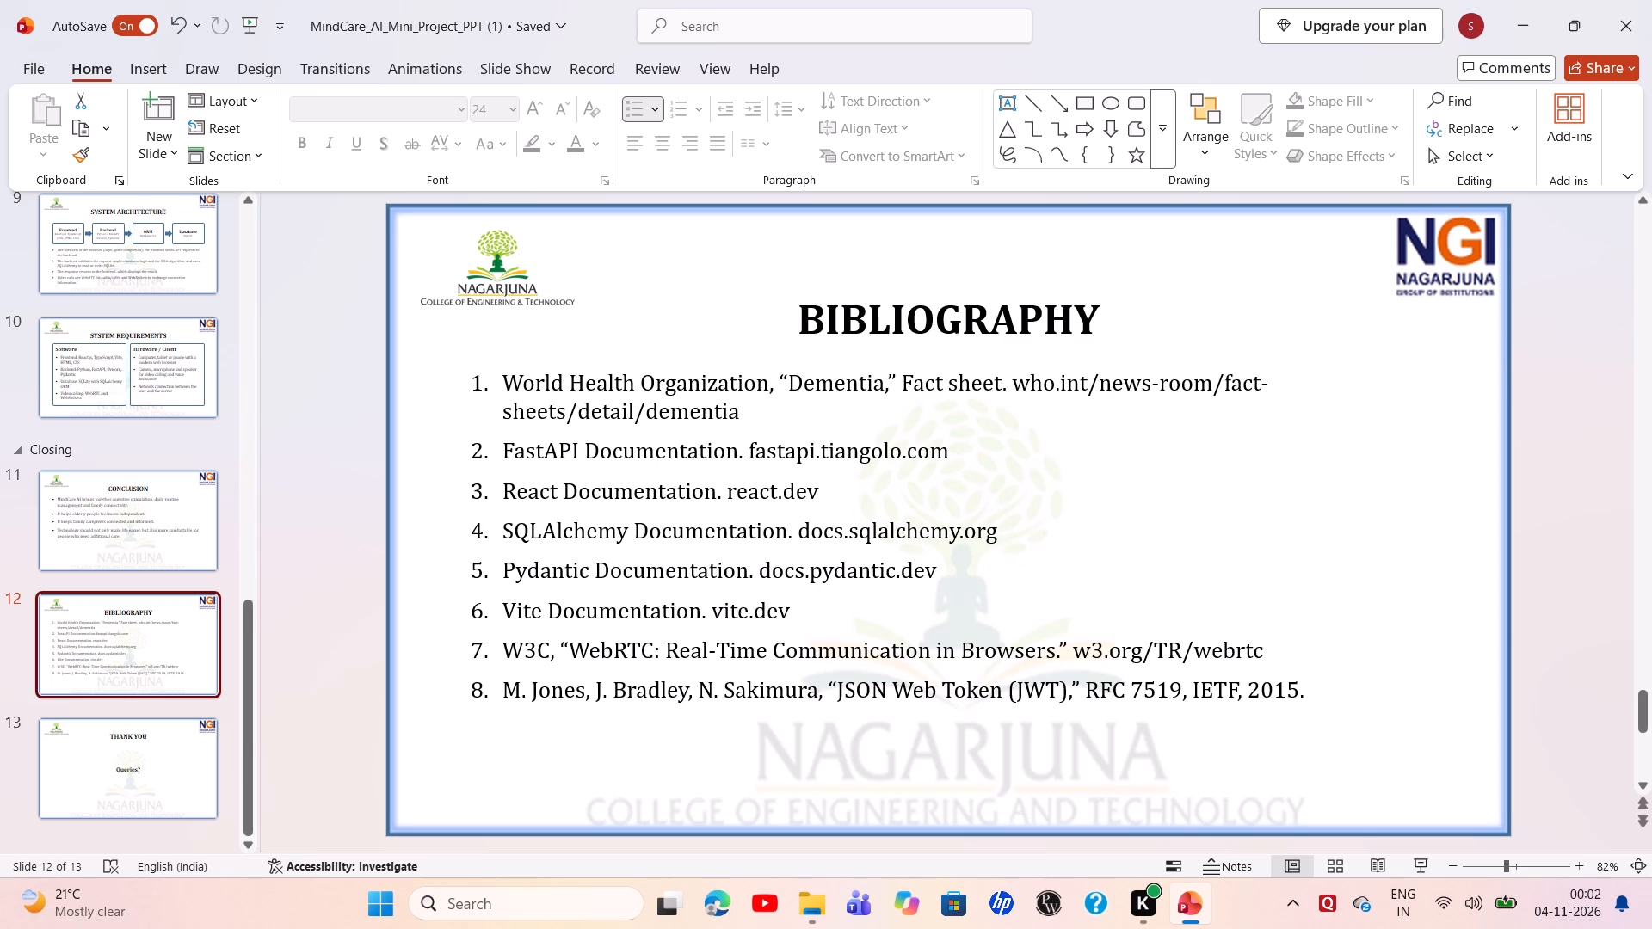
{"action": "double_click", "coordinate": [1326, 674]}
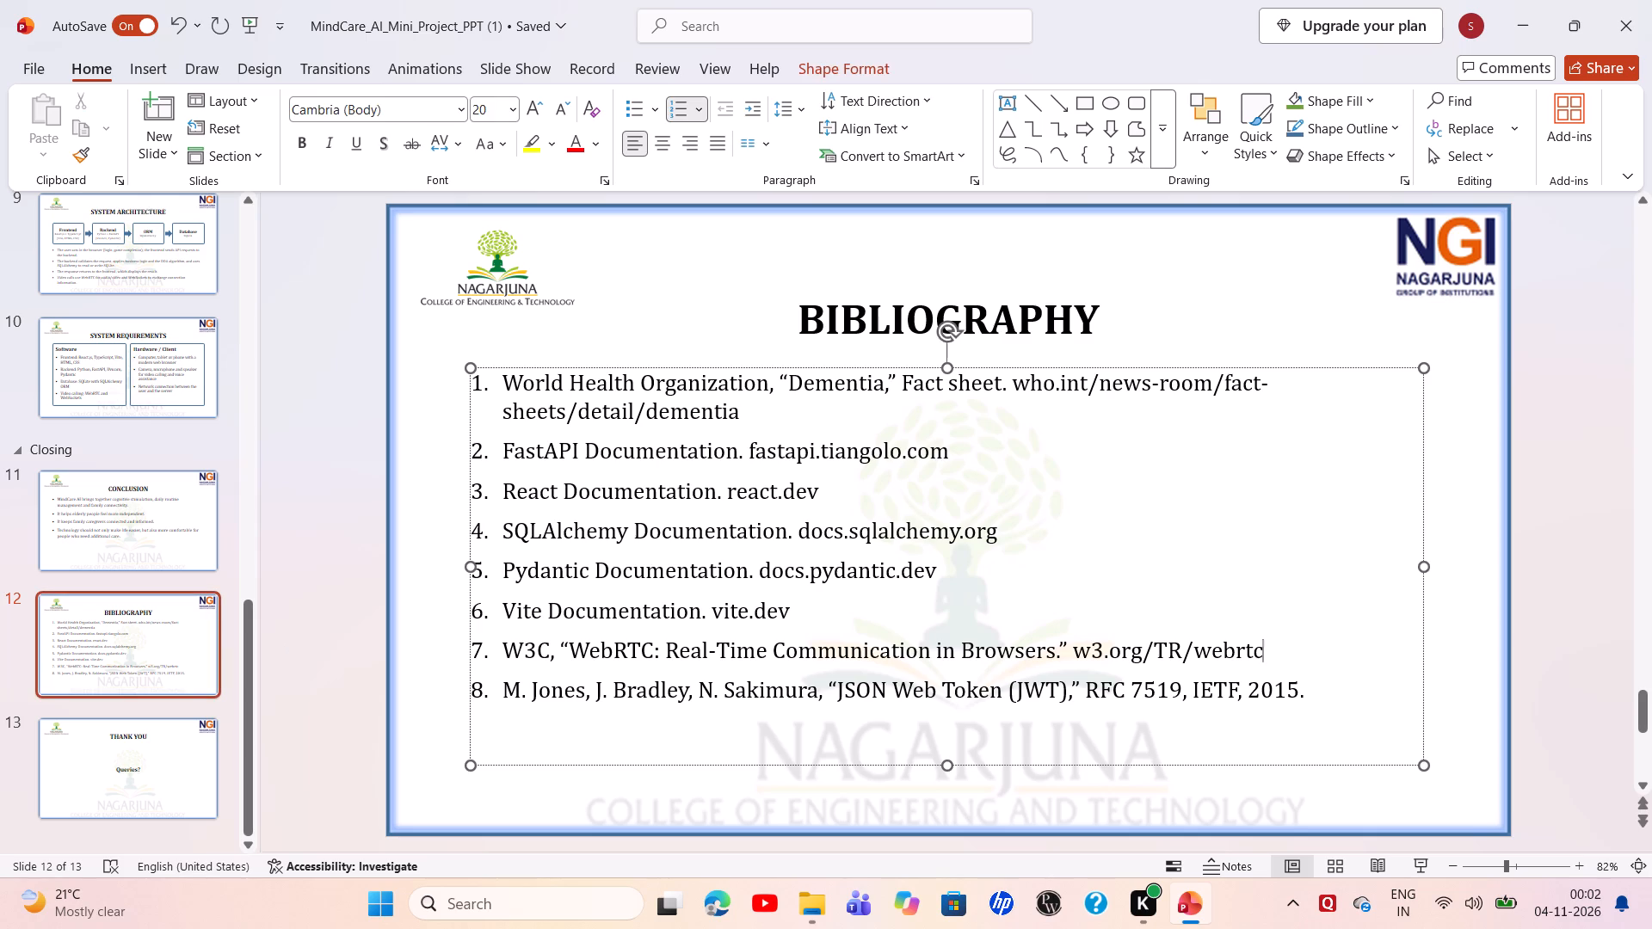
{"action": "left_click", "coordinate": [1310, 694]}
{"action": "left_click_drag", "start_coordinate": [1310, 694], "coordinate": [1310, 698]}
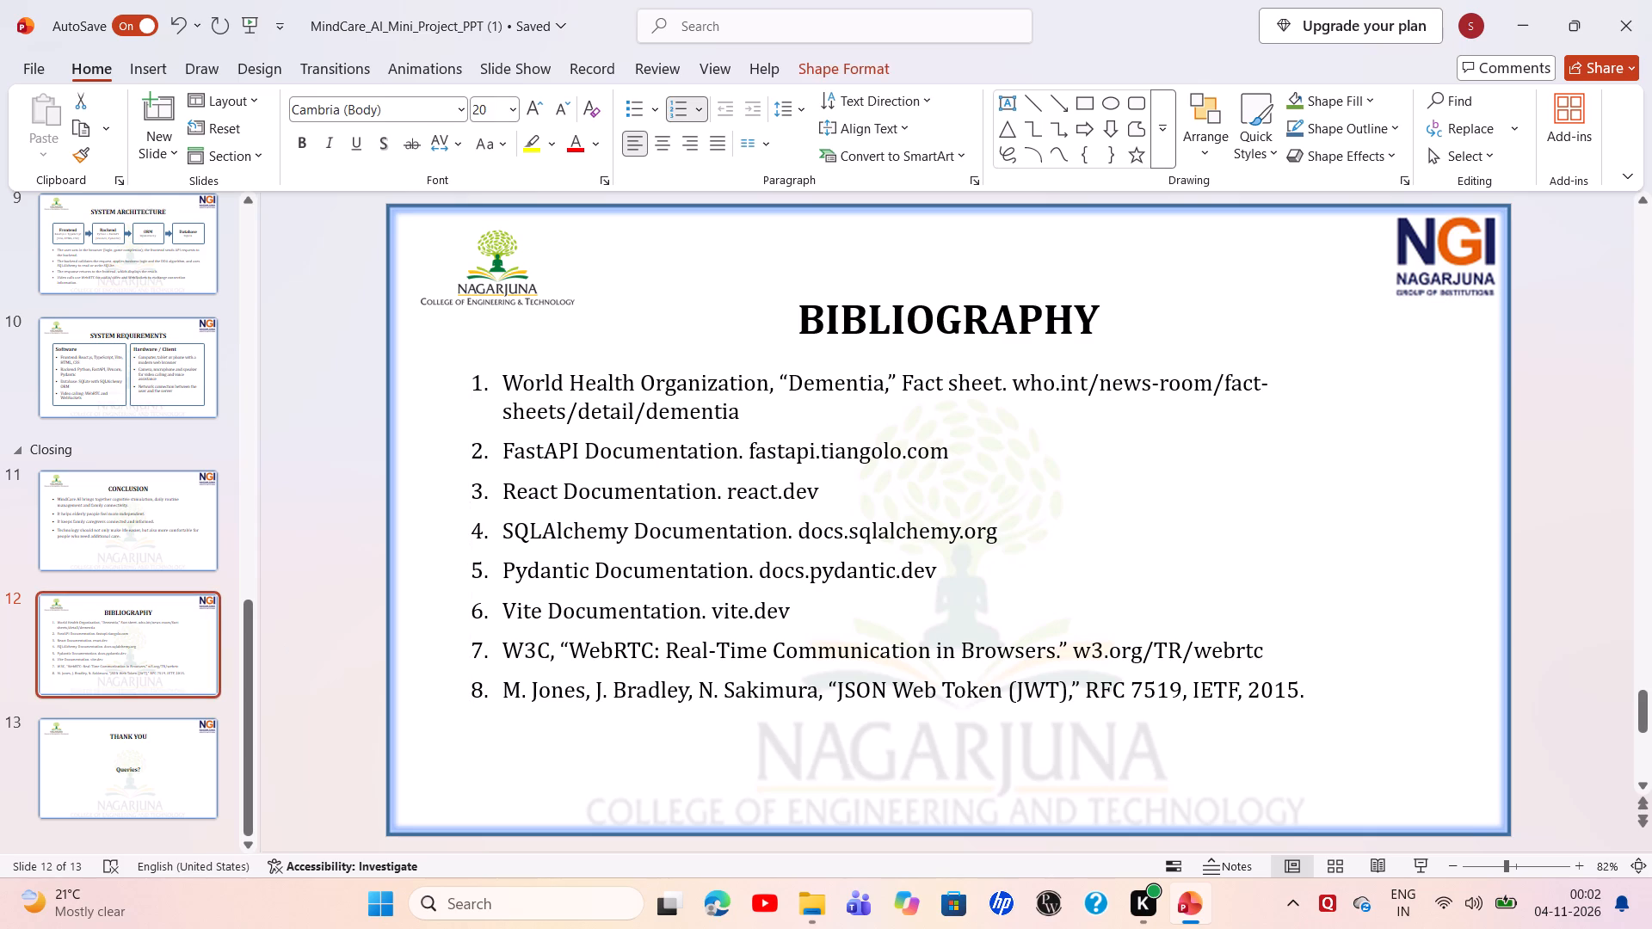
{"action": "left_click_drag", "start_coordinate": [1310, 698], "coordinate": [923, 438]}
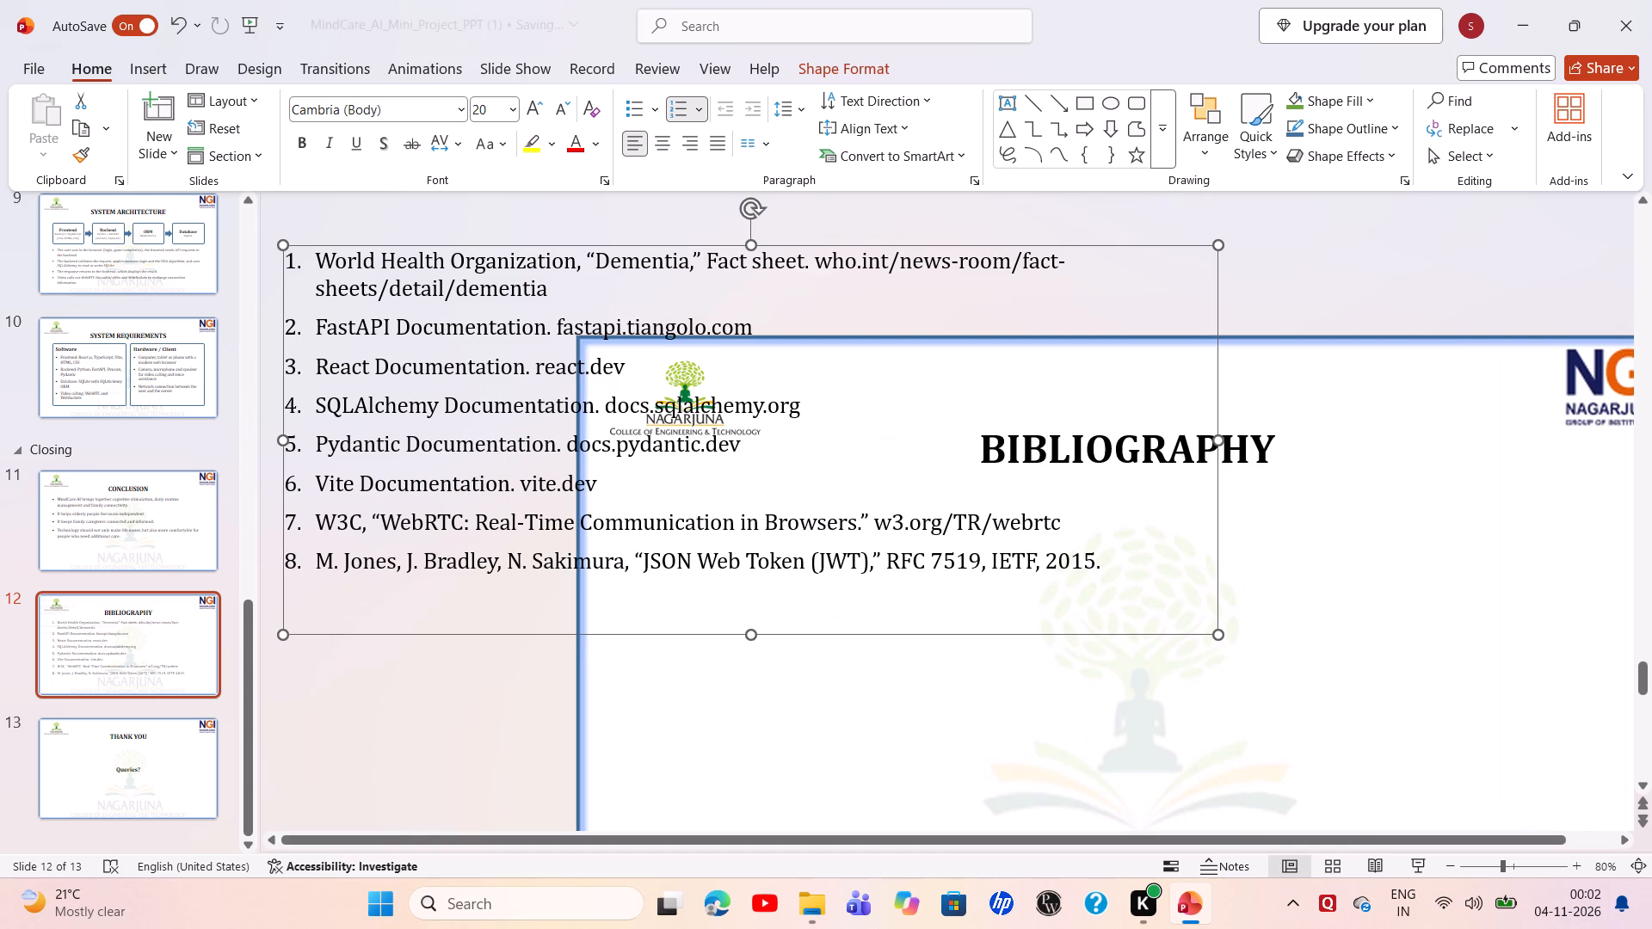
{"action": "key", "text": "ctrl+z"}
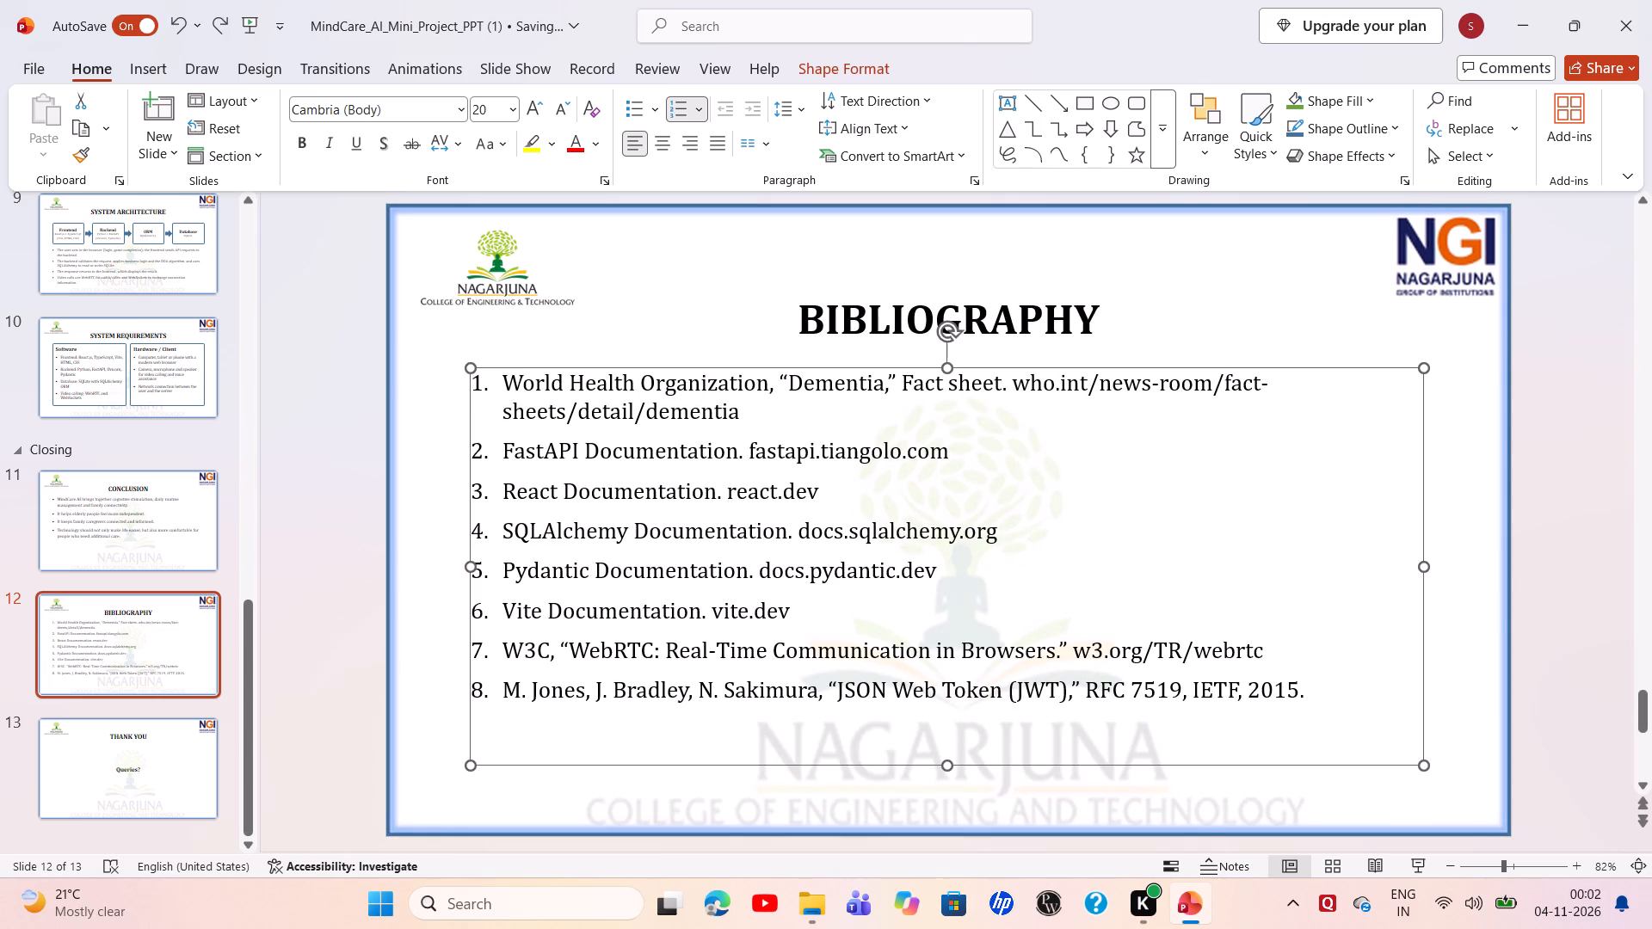
Copy the text of the eight numbered references on the Bibliography slide.
{"action": "left_click_drag", "start_coordinate": [1298, 692], "coordinate": [458, 396]}
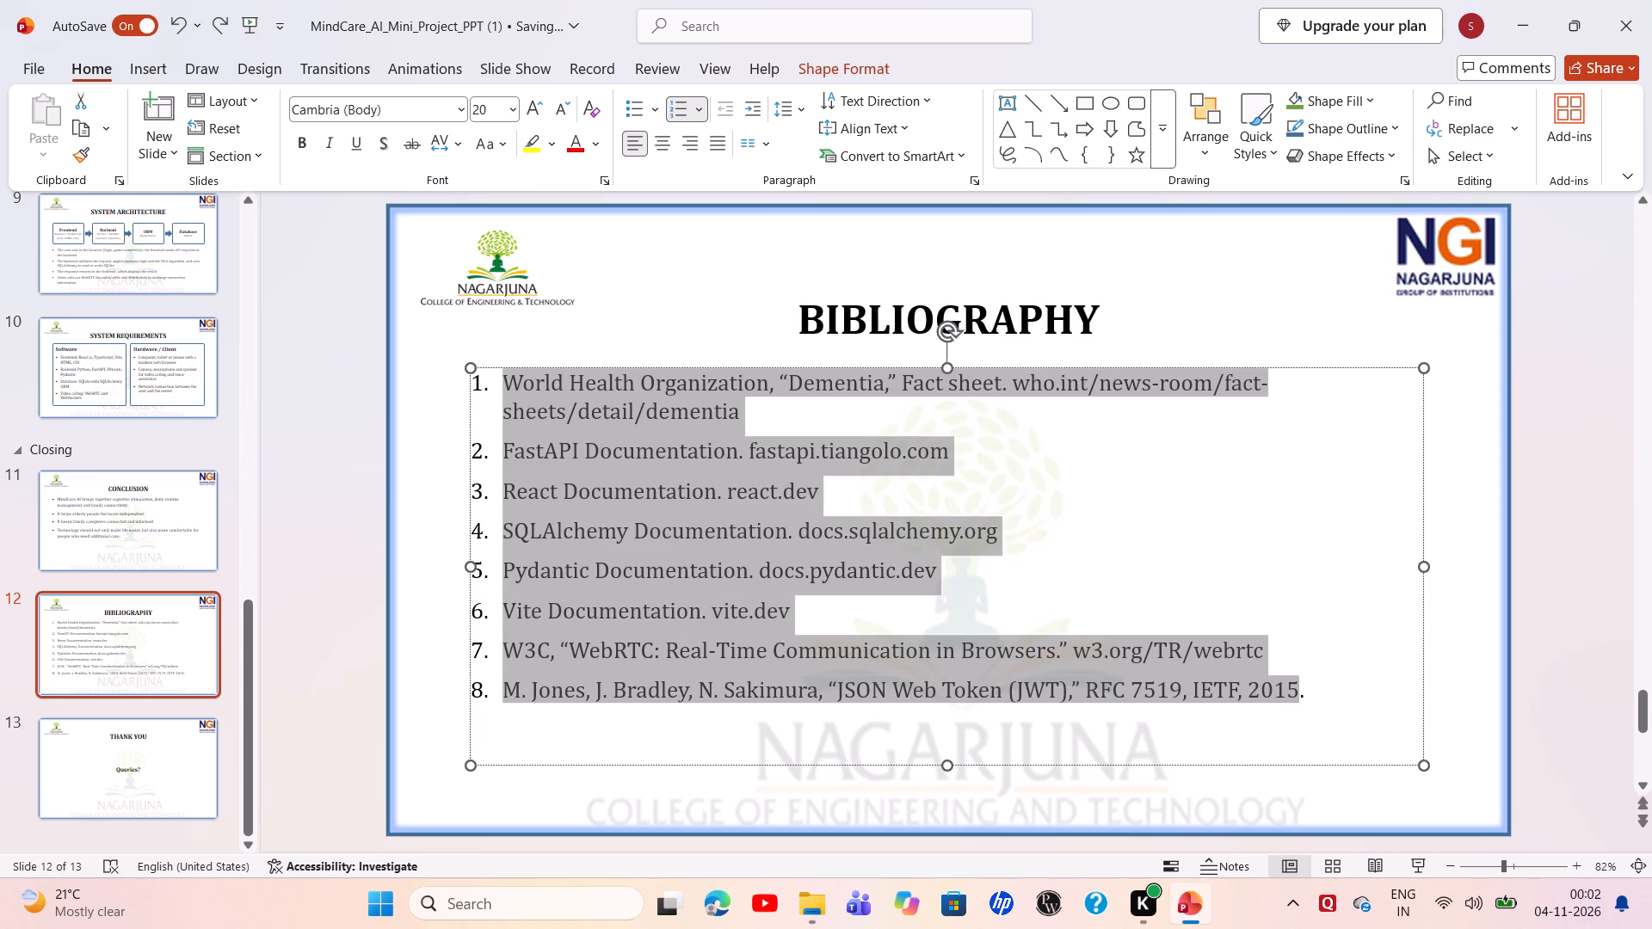
{"action": "left_click_drag", "start_coordinate": [458, 396], "coordinate": [454, 396]}
{"action": "key", "text": "ctrl+c"}
{"action": "left_click", "coordinate": [1083, 587]}
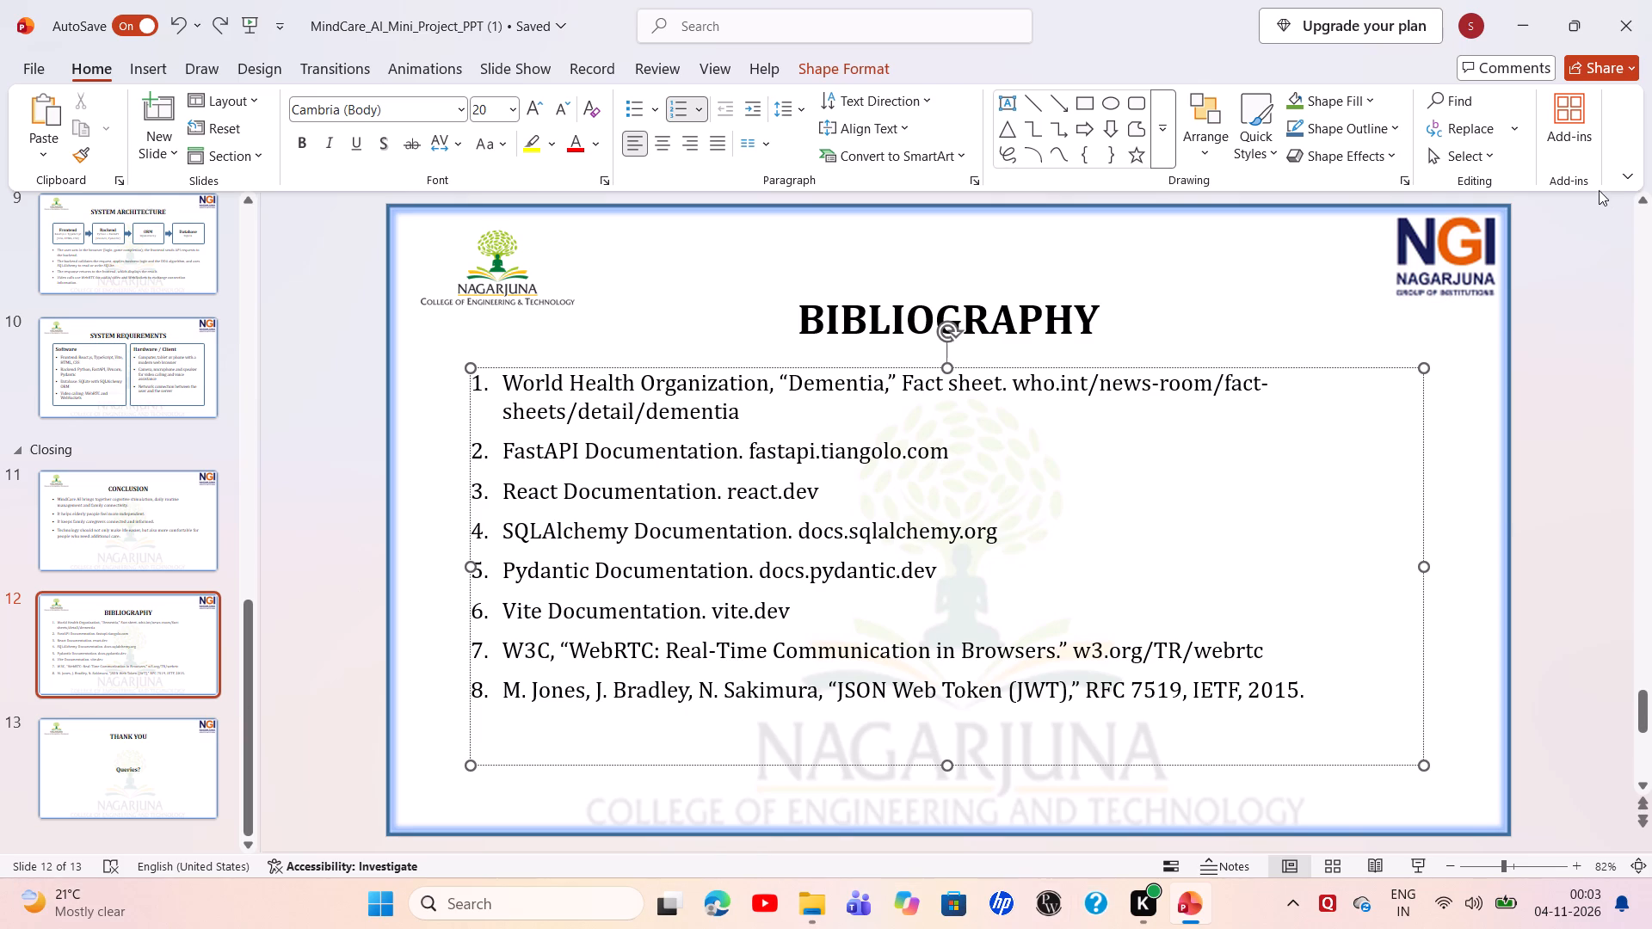
Minimise the presentation window and the "mini project 2.0" folder window behind it.
{"action": "left_click", "coordinate": [1523, 38]}
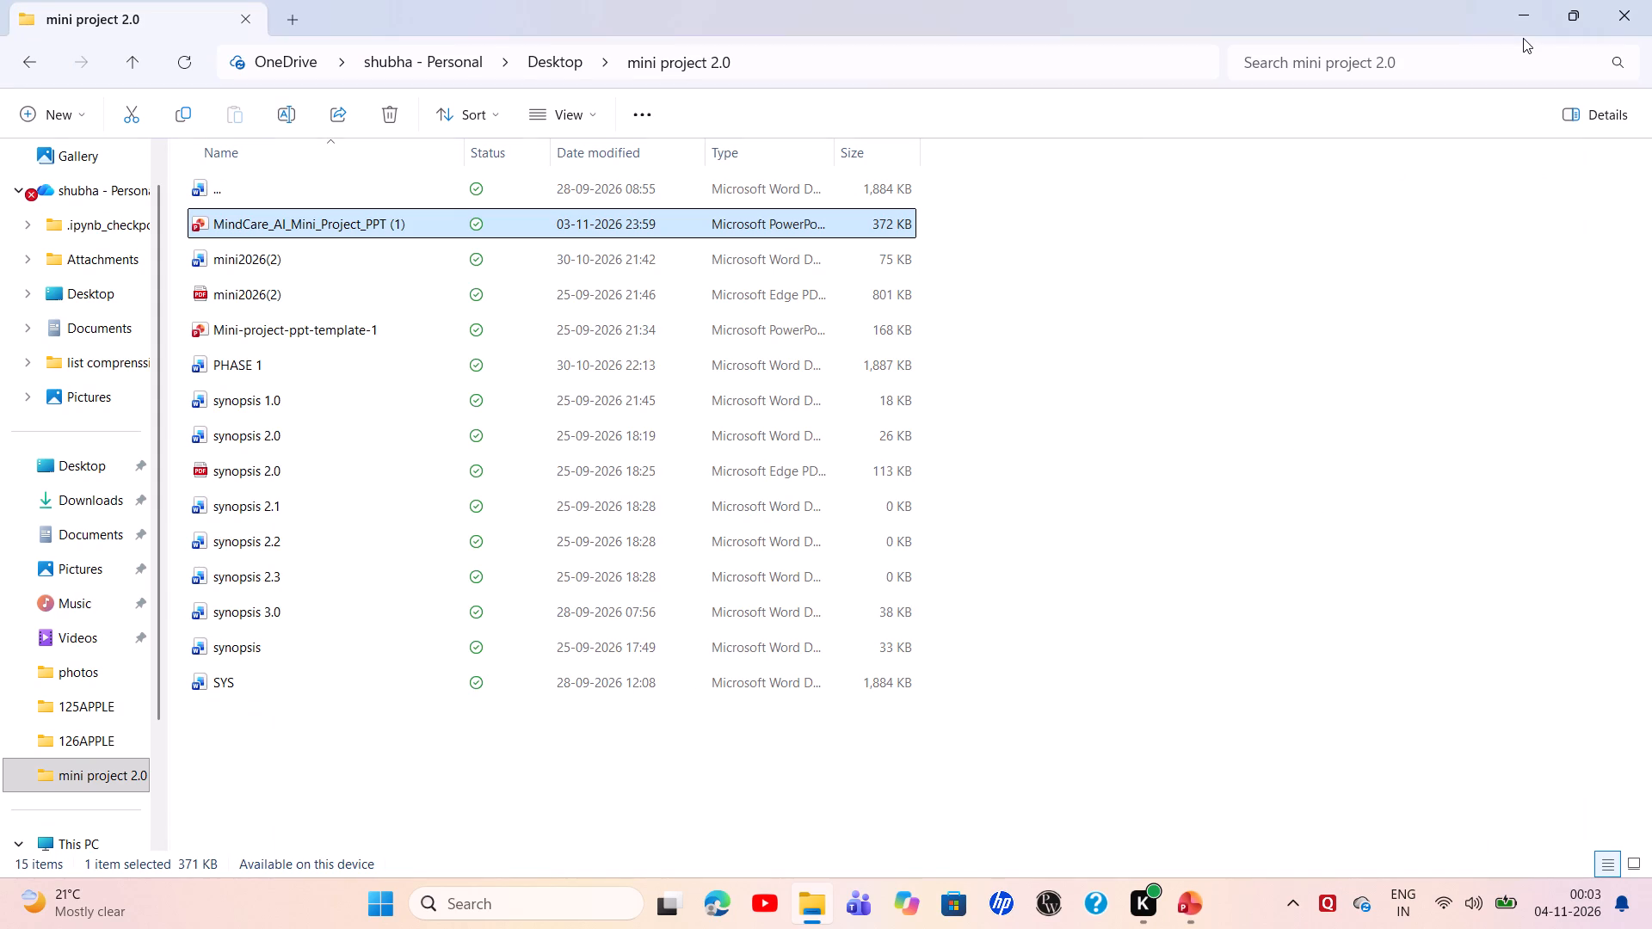
{"action": "left_click", "coordinate": [1523, 38]}
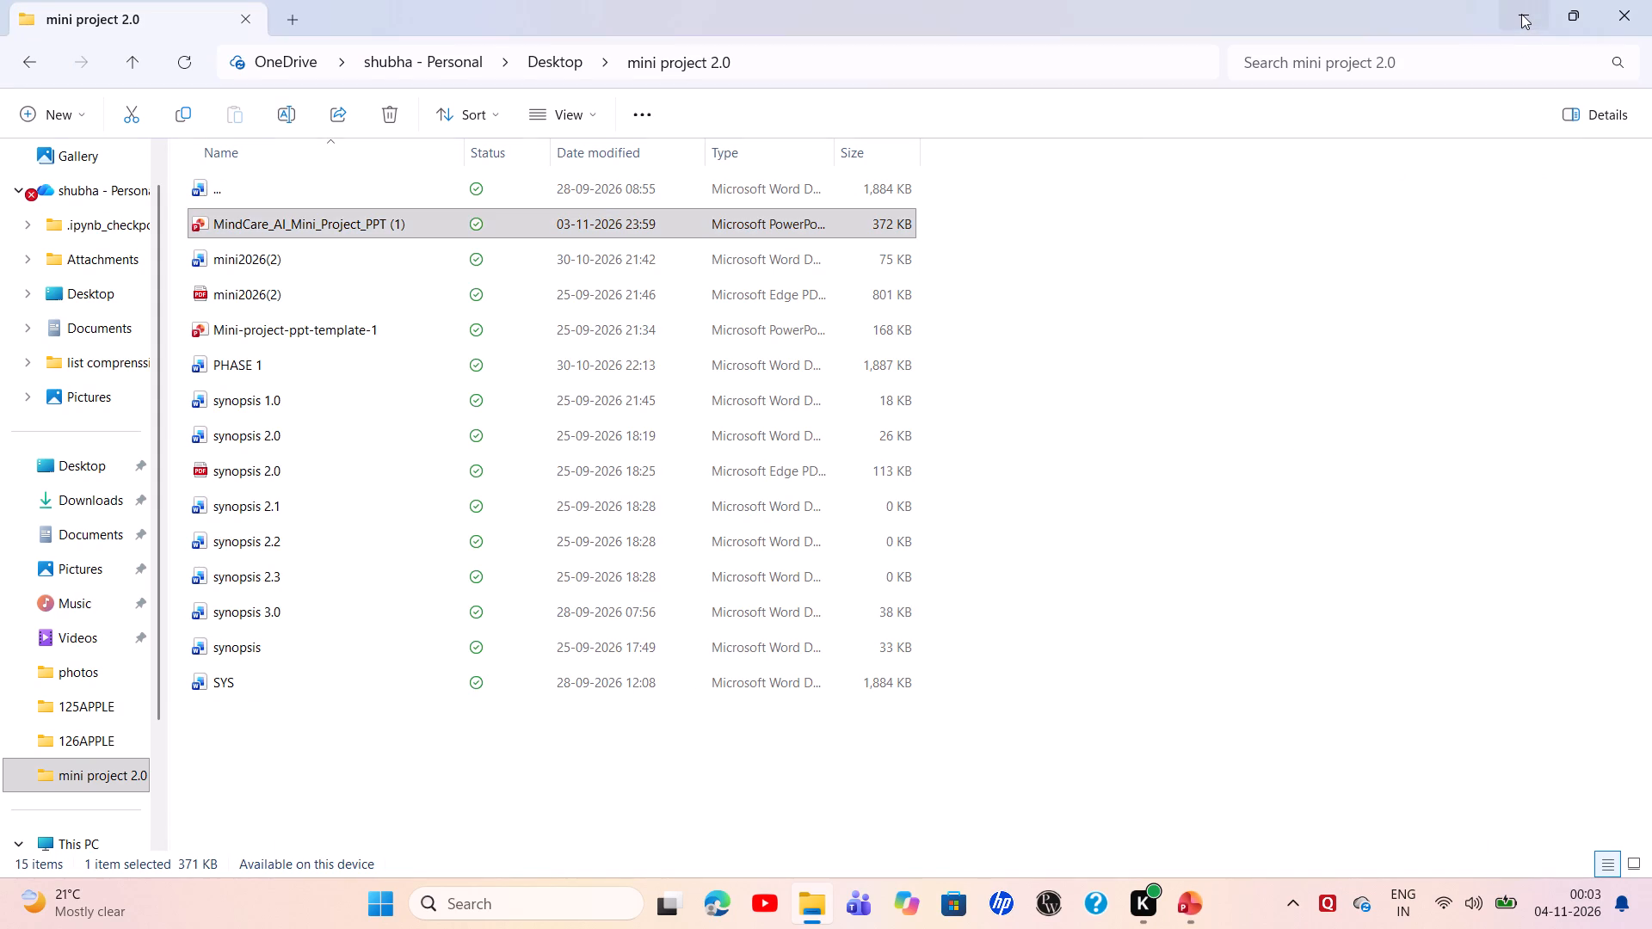
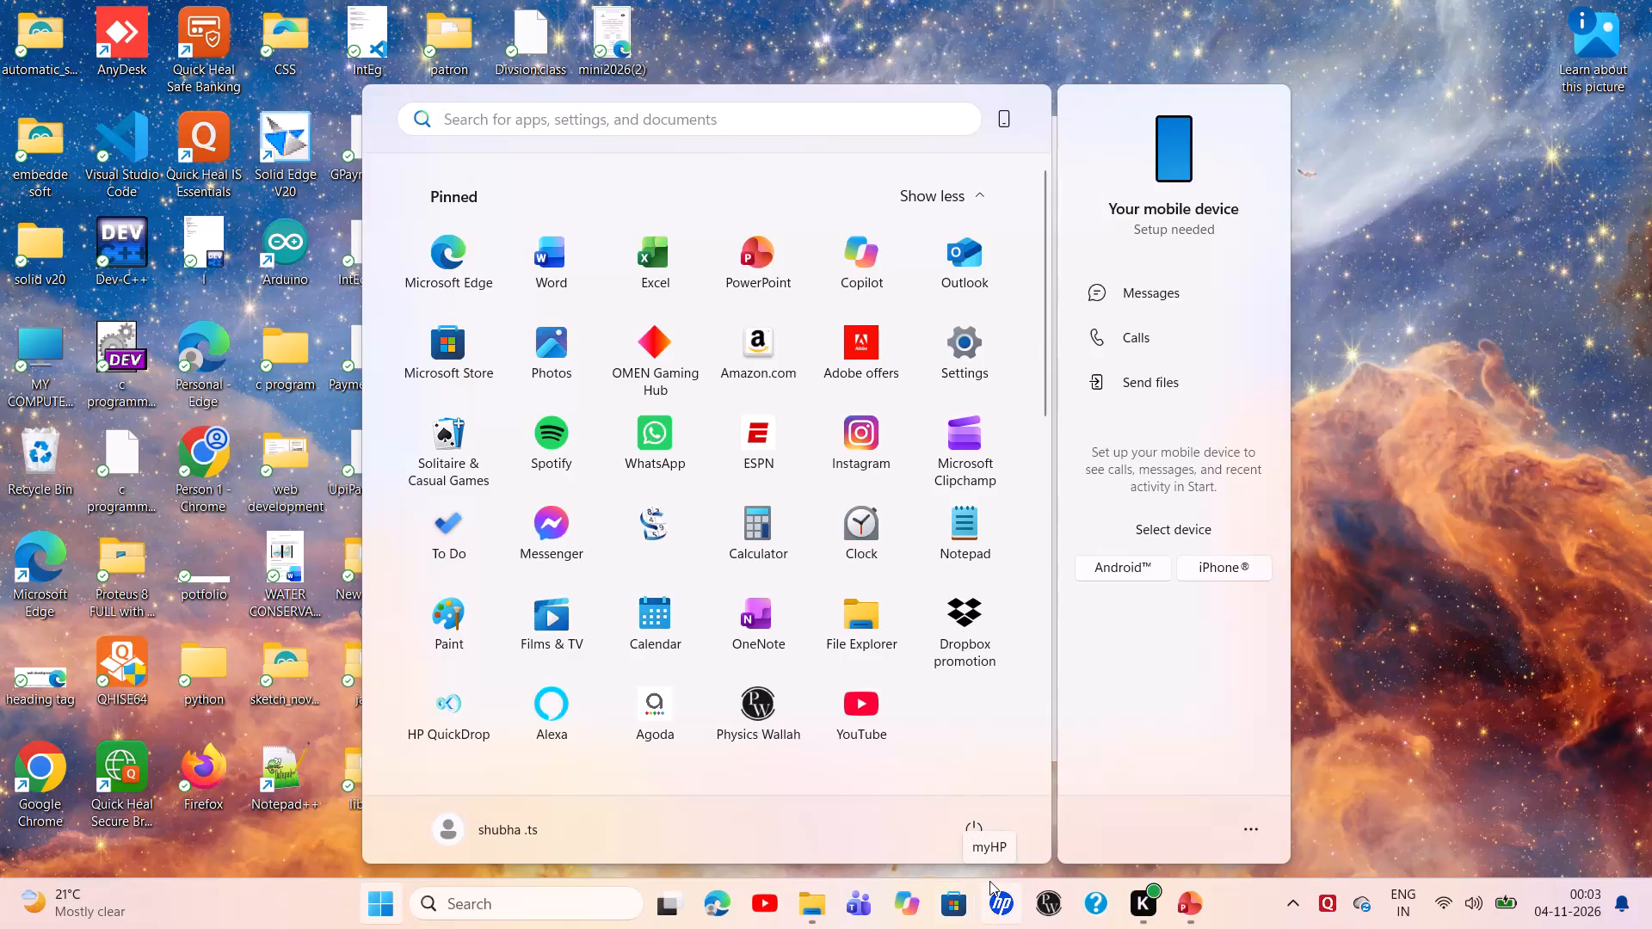
{"action": "left_click", "coordinate": [1483, 700]}
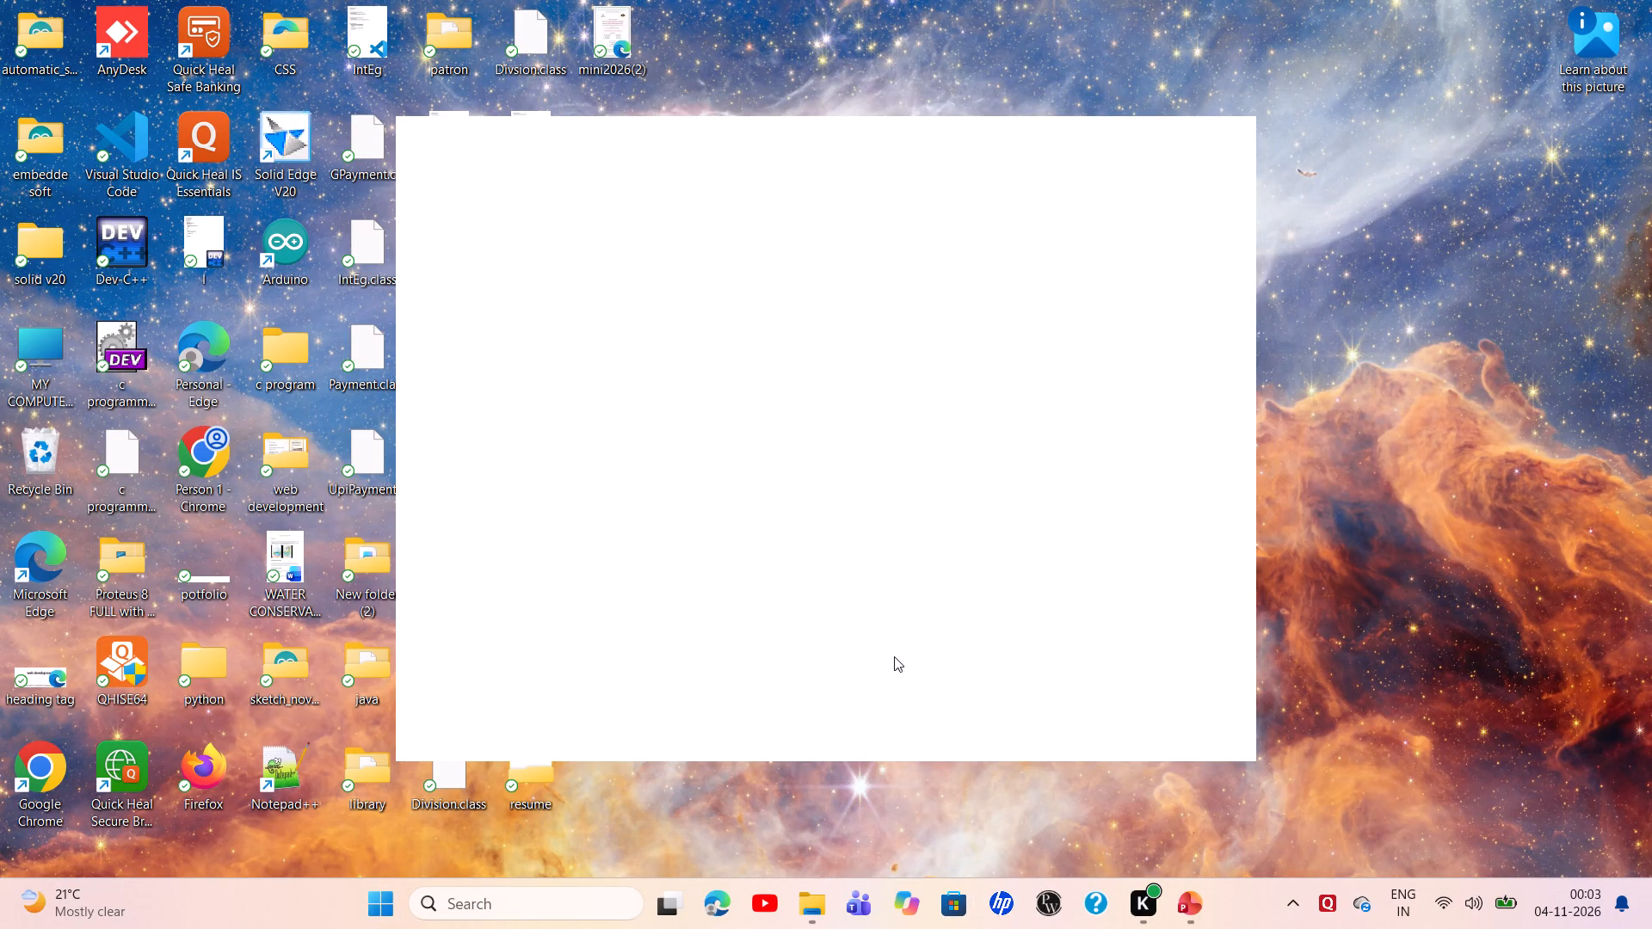
{"action": "left_click", "coordinate": [369, 909]}
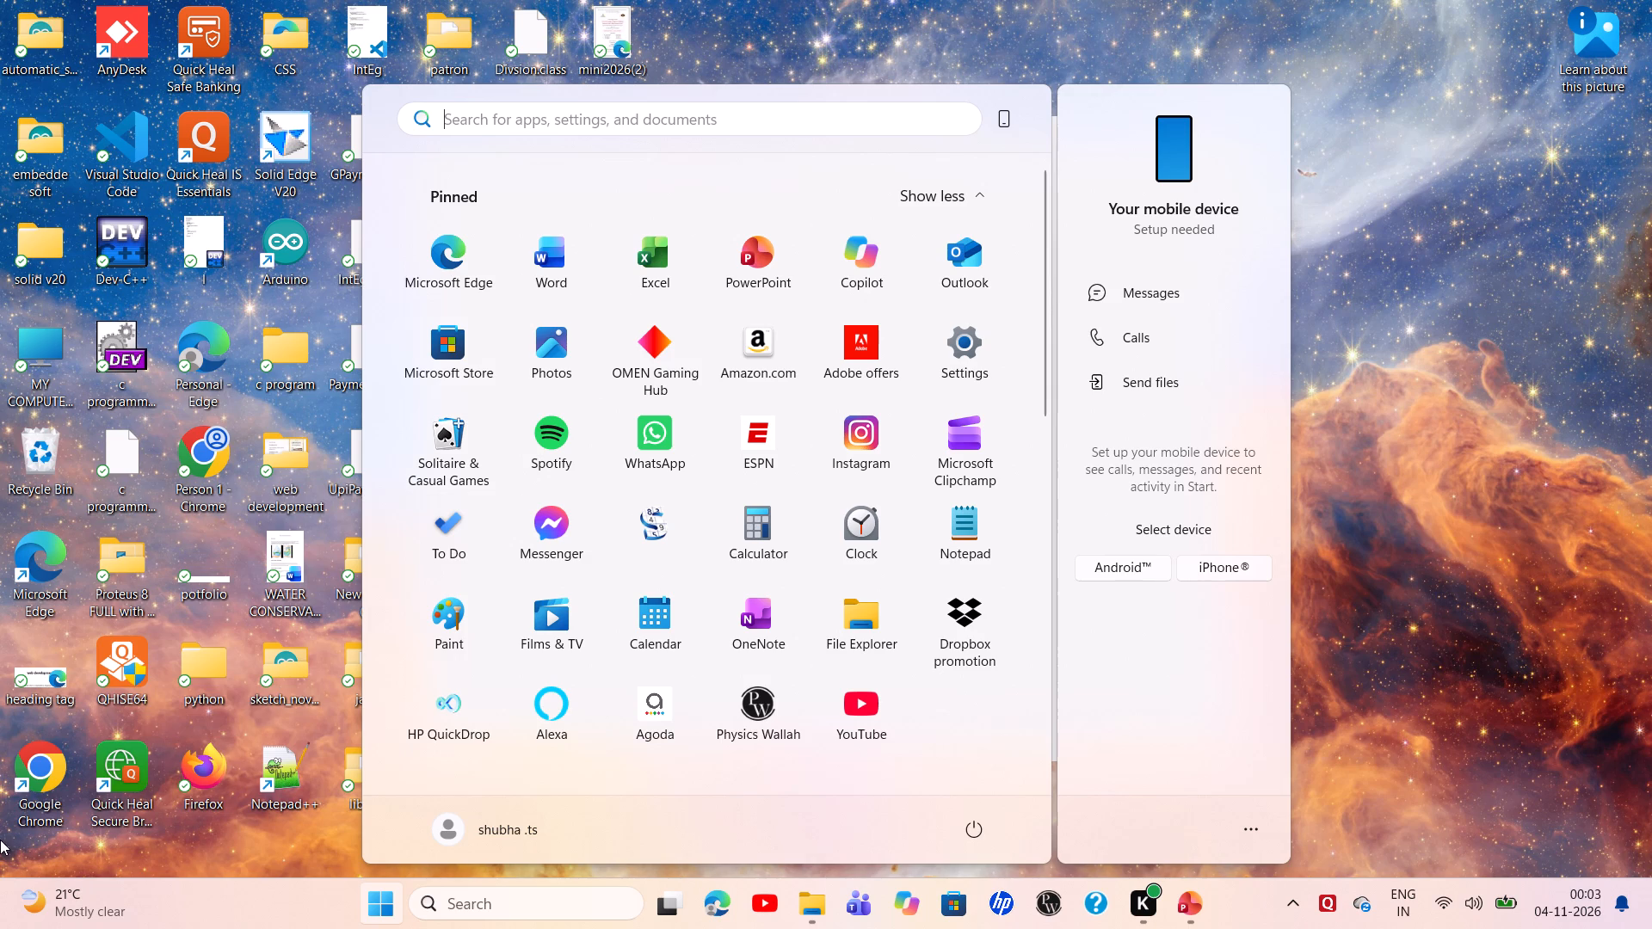
{"action": "double_click", "coordinate": [45, 819]}
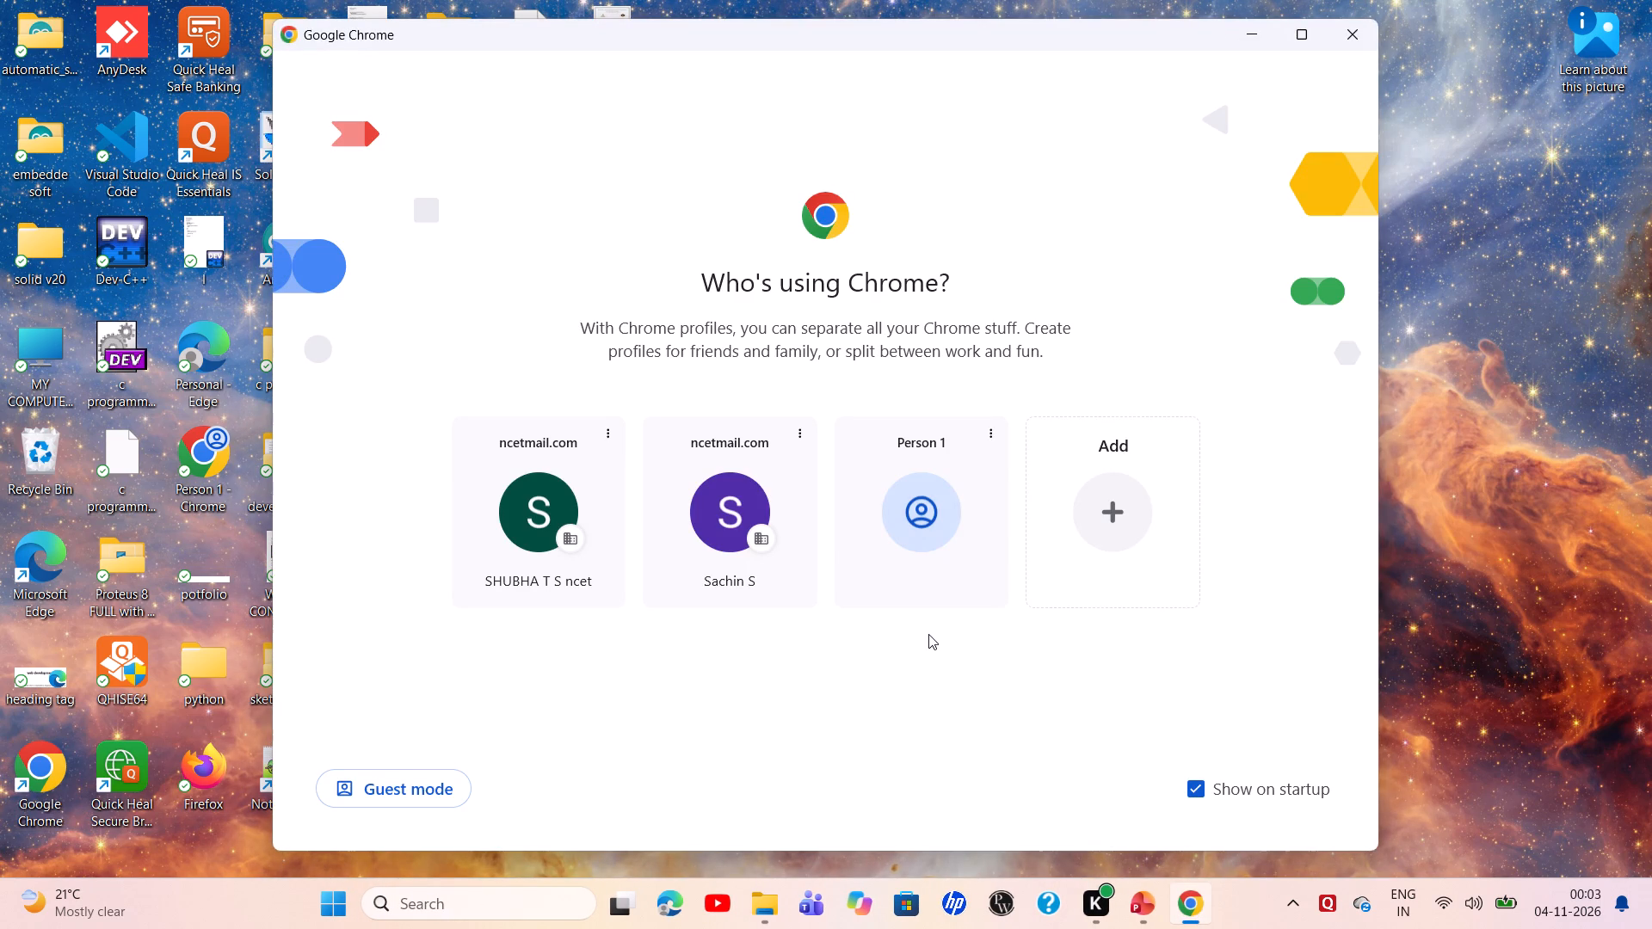
{"action": "left_click", "coordinate": [345, 796]}
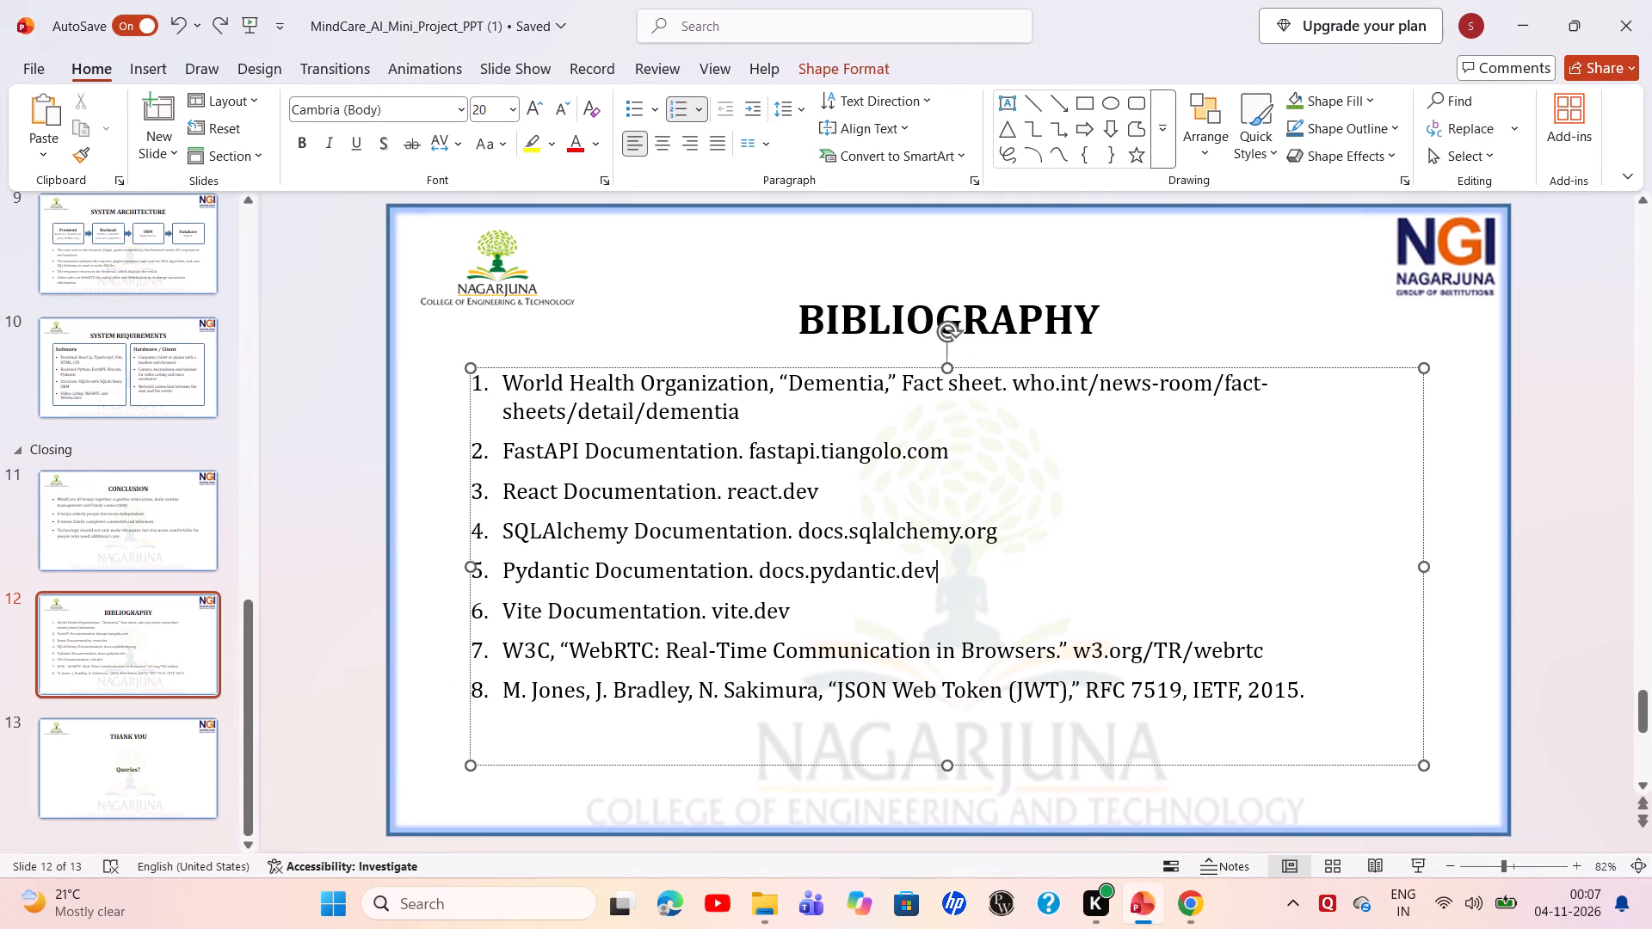
{"action": "left_click", "coordinate": [1308, 698]}
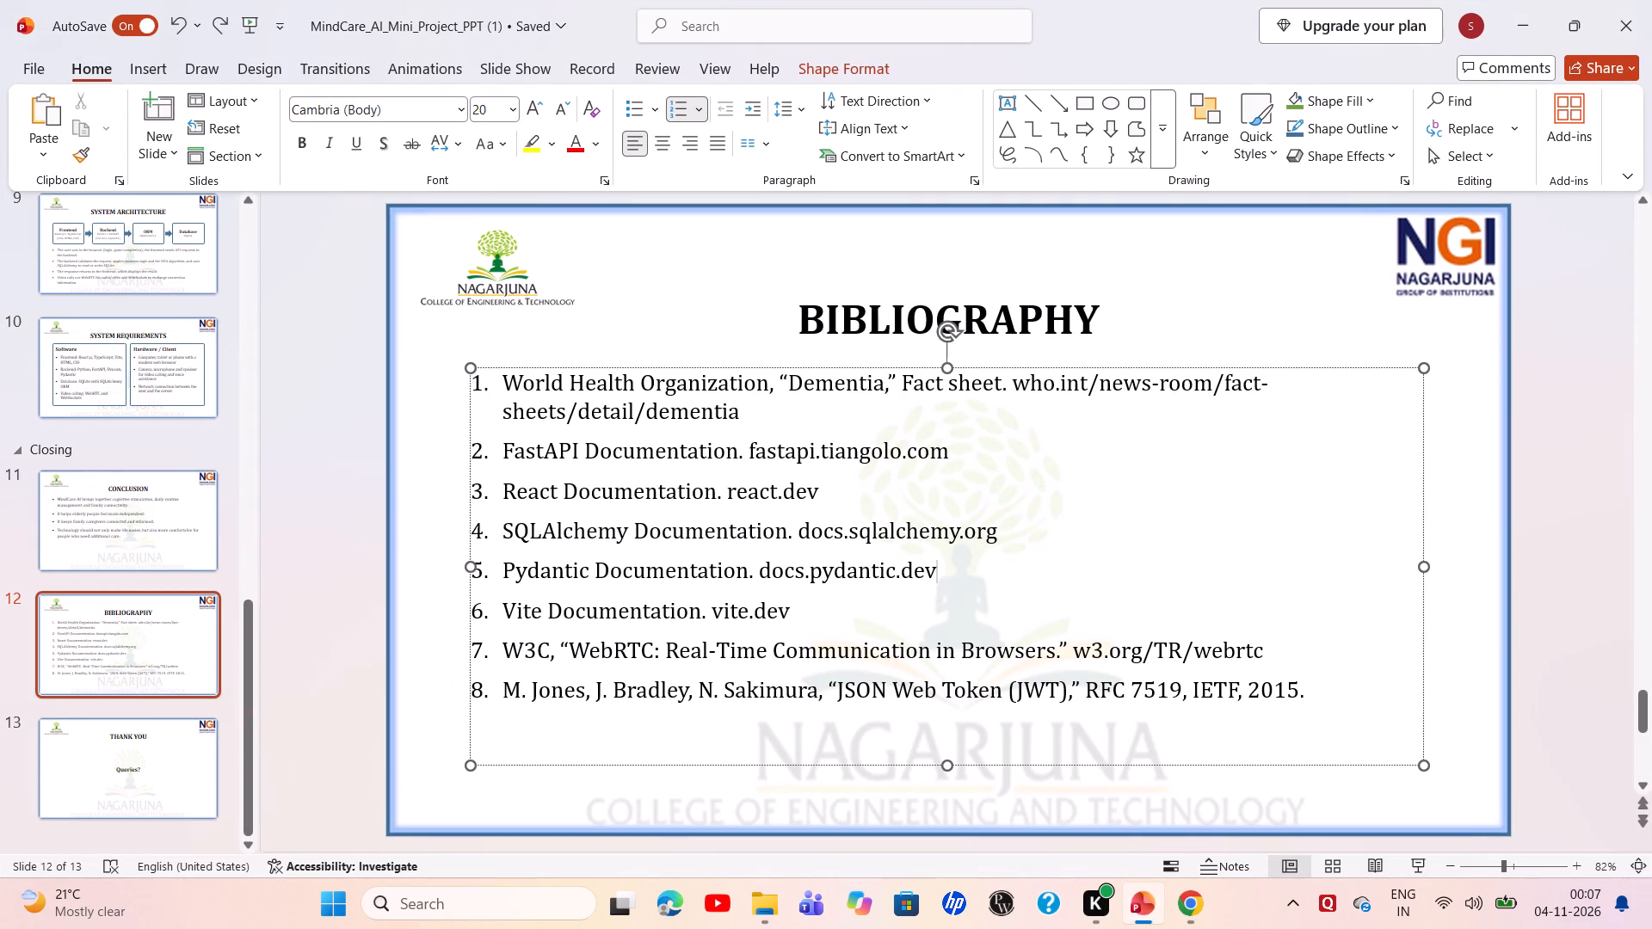
{"action": "double_click", "coordinate": [1322, 683]}
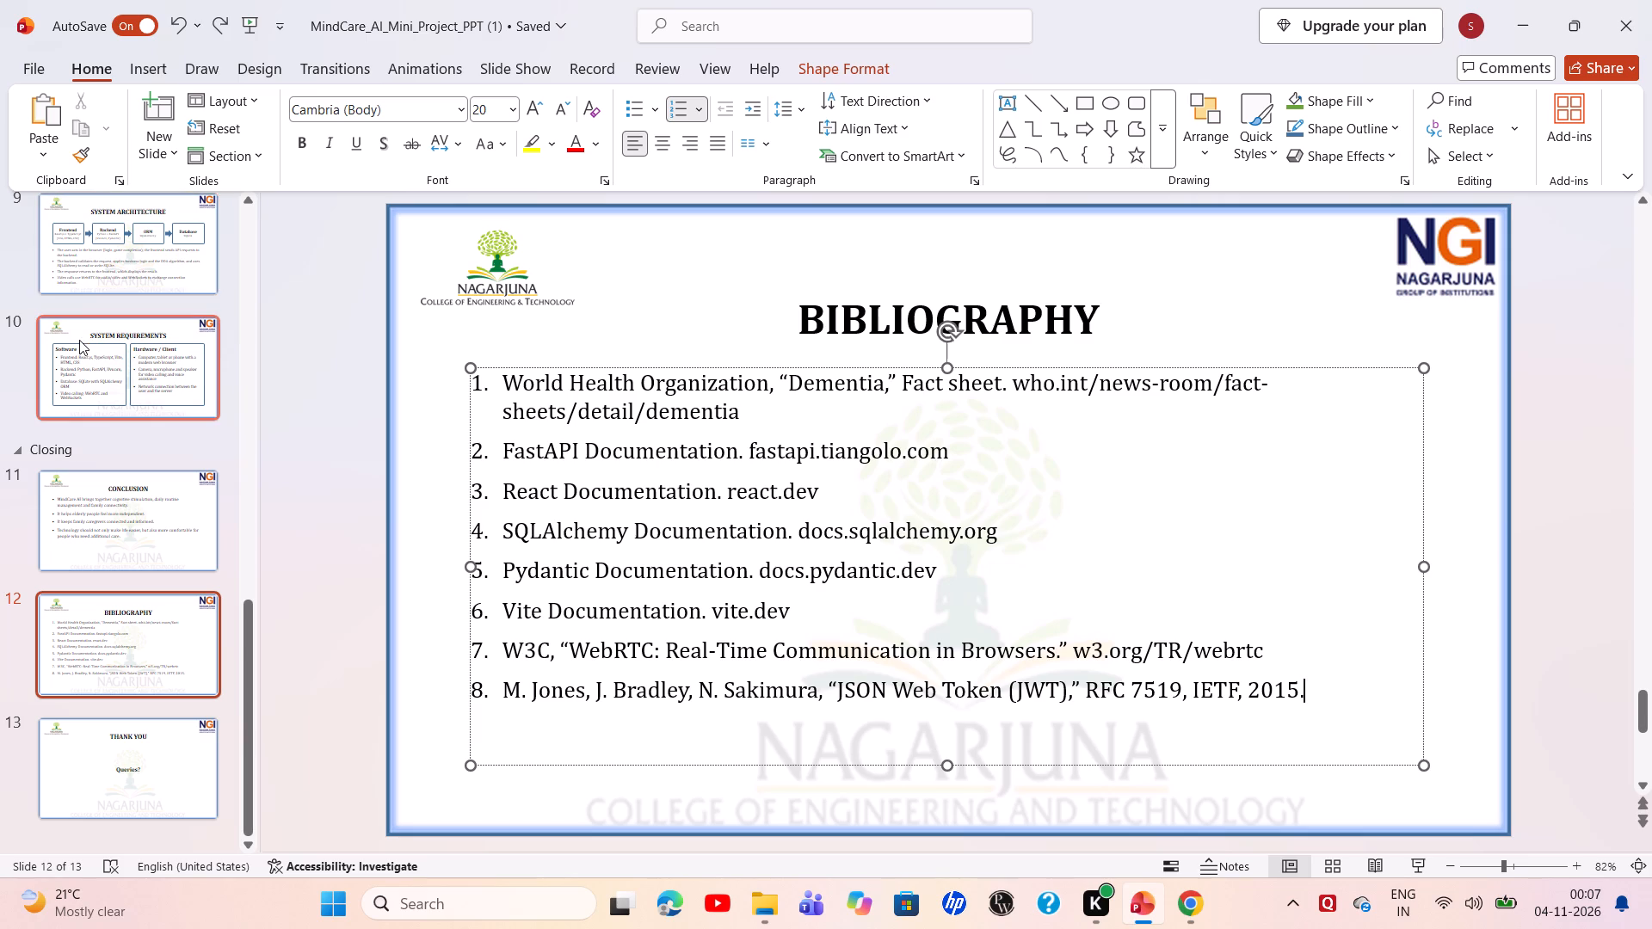
{"action": "scroll", "coordinate": [79, 340], "scroll_direction": "up", "scroll_amount": 2}
{"action": "left_click", "coordinate": [96, 408]}
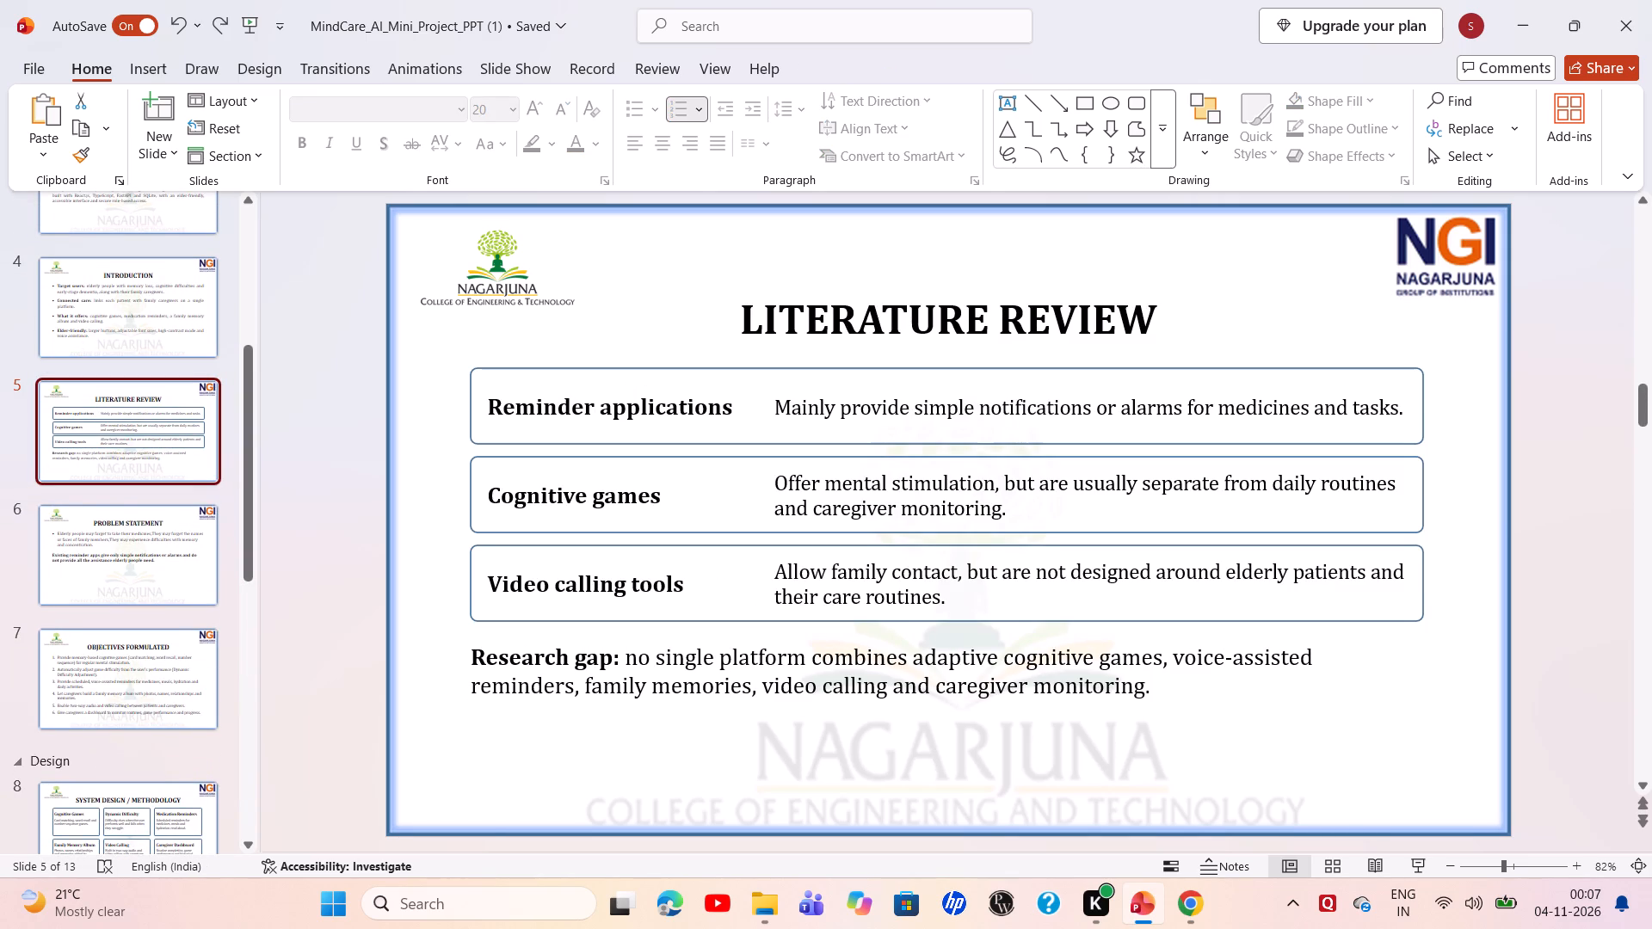
Delete the "Research gap" paragraph below the three boxes on the Literature Review slide.
{"action": "left_click_drag", "start_coordinate": [1158, 692], "coordinate": [483, 346]}
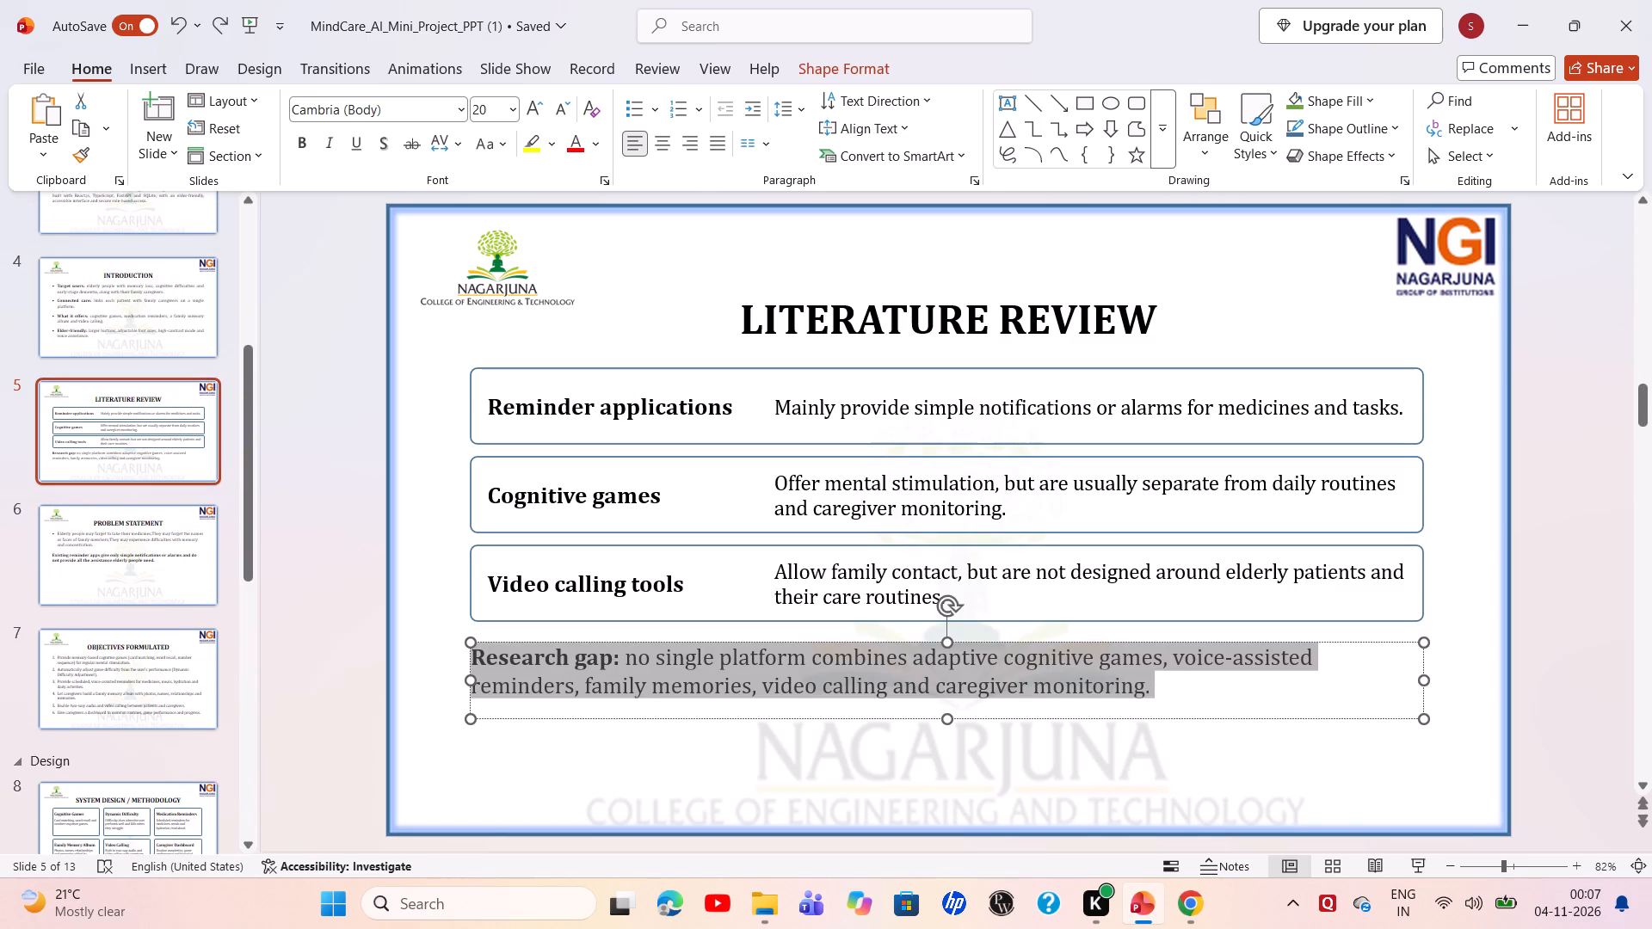
{"action": "left_click_drag", "start_coordinate": [483, 346], "coordinate": [502, 448]}
{"action": "key", "text": "BackSpace"}
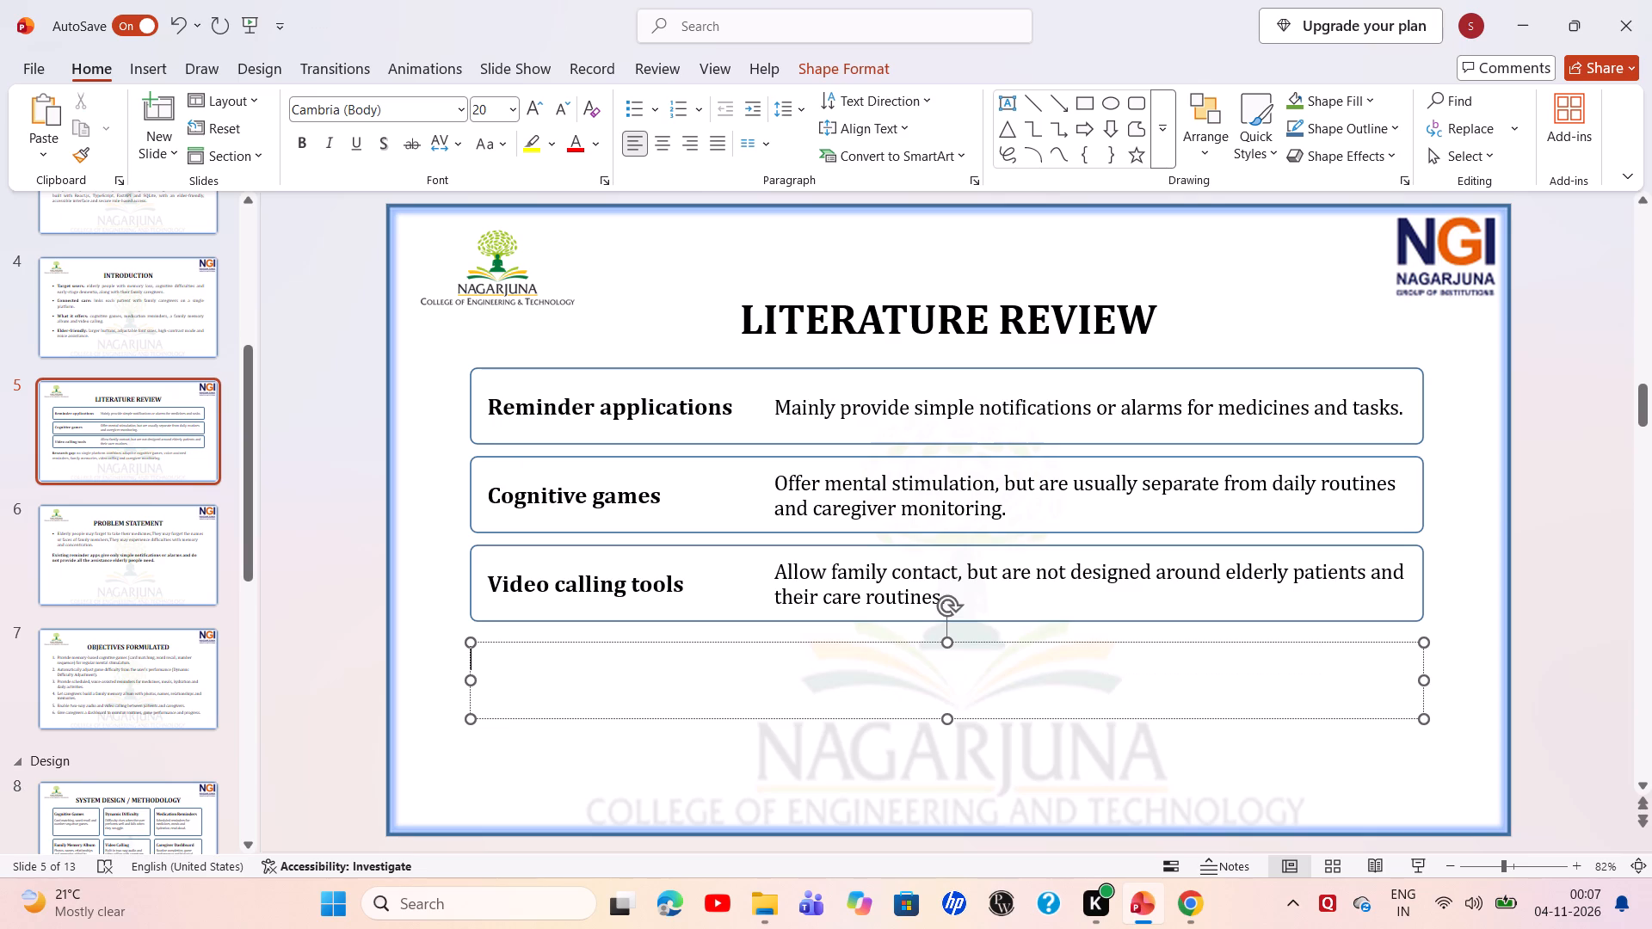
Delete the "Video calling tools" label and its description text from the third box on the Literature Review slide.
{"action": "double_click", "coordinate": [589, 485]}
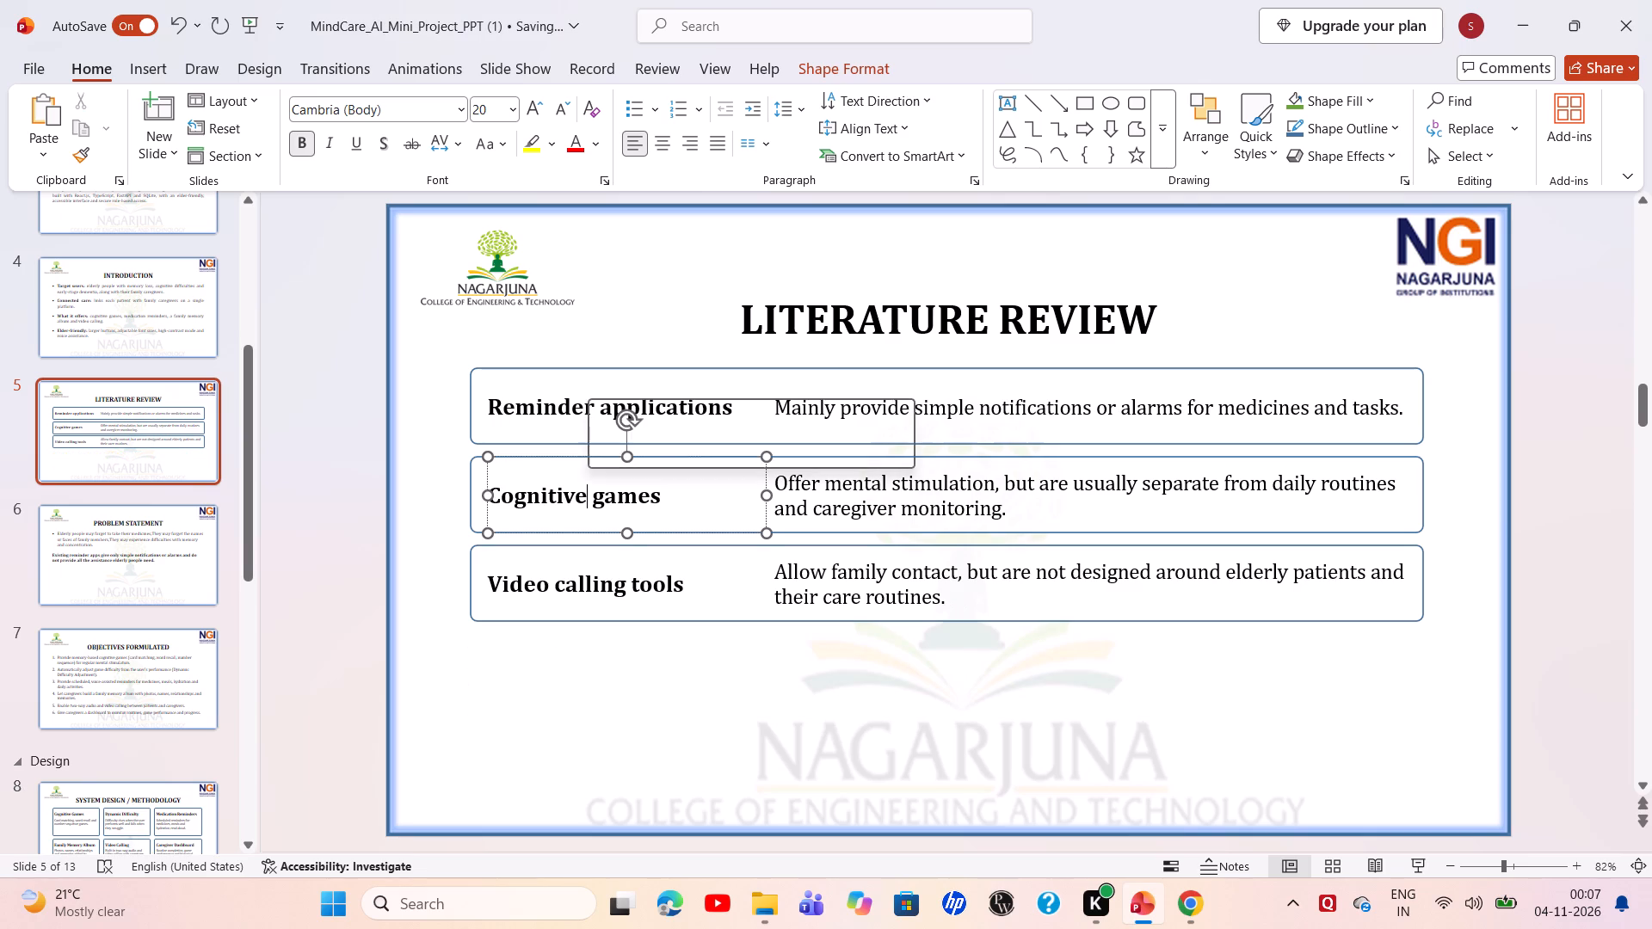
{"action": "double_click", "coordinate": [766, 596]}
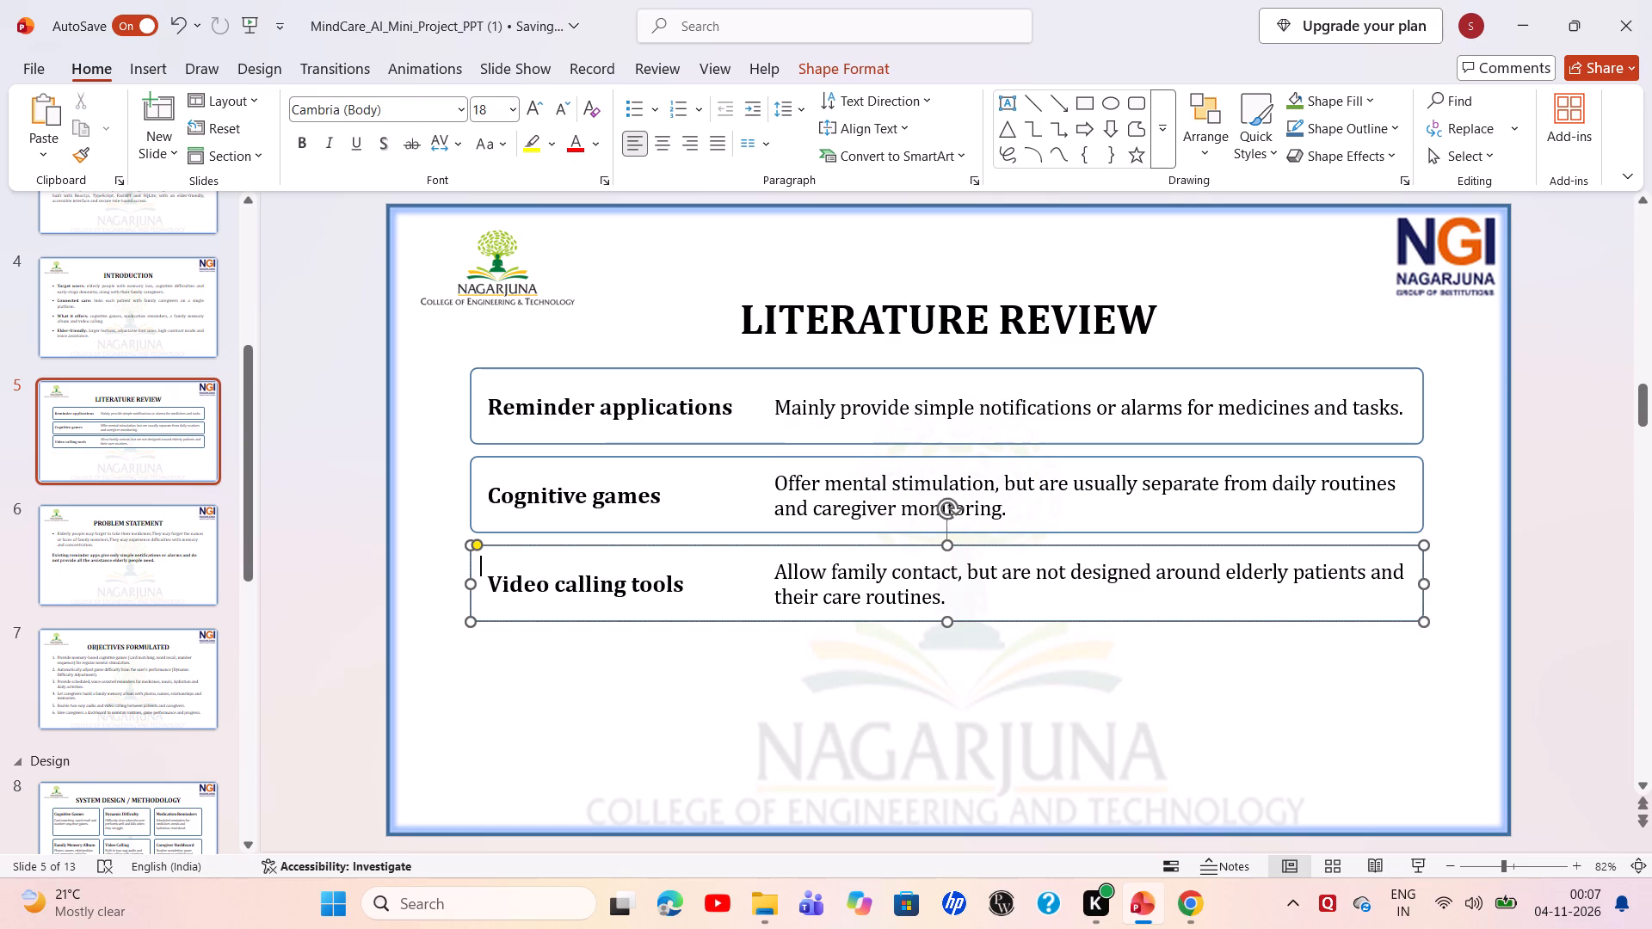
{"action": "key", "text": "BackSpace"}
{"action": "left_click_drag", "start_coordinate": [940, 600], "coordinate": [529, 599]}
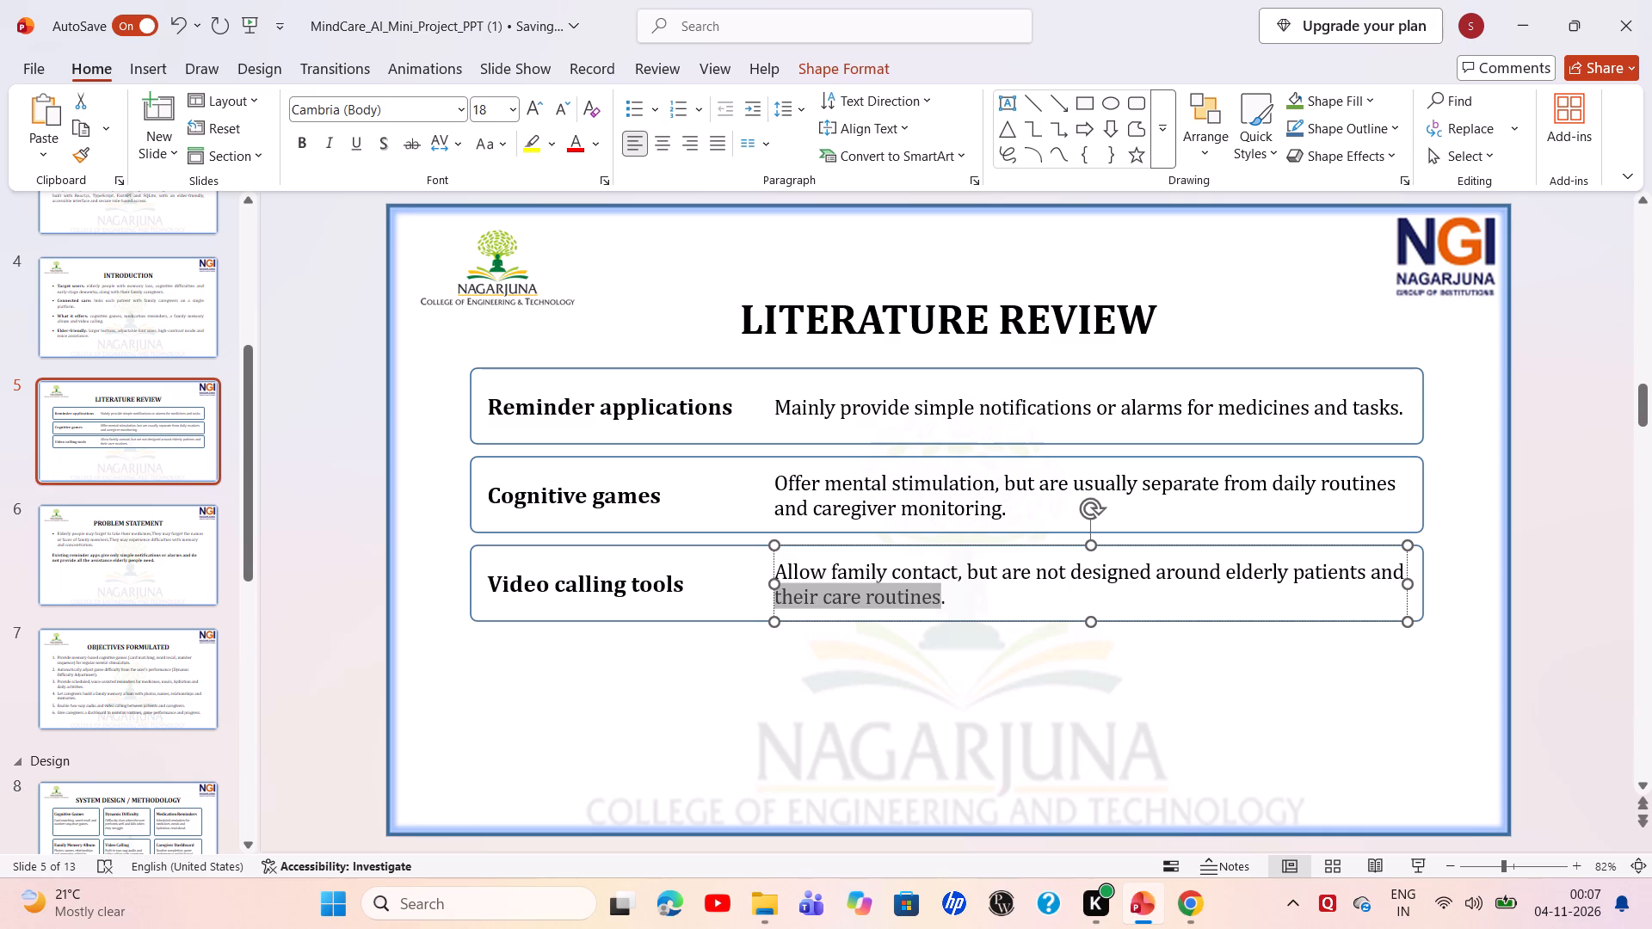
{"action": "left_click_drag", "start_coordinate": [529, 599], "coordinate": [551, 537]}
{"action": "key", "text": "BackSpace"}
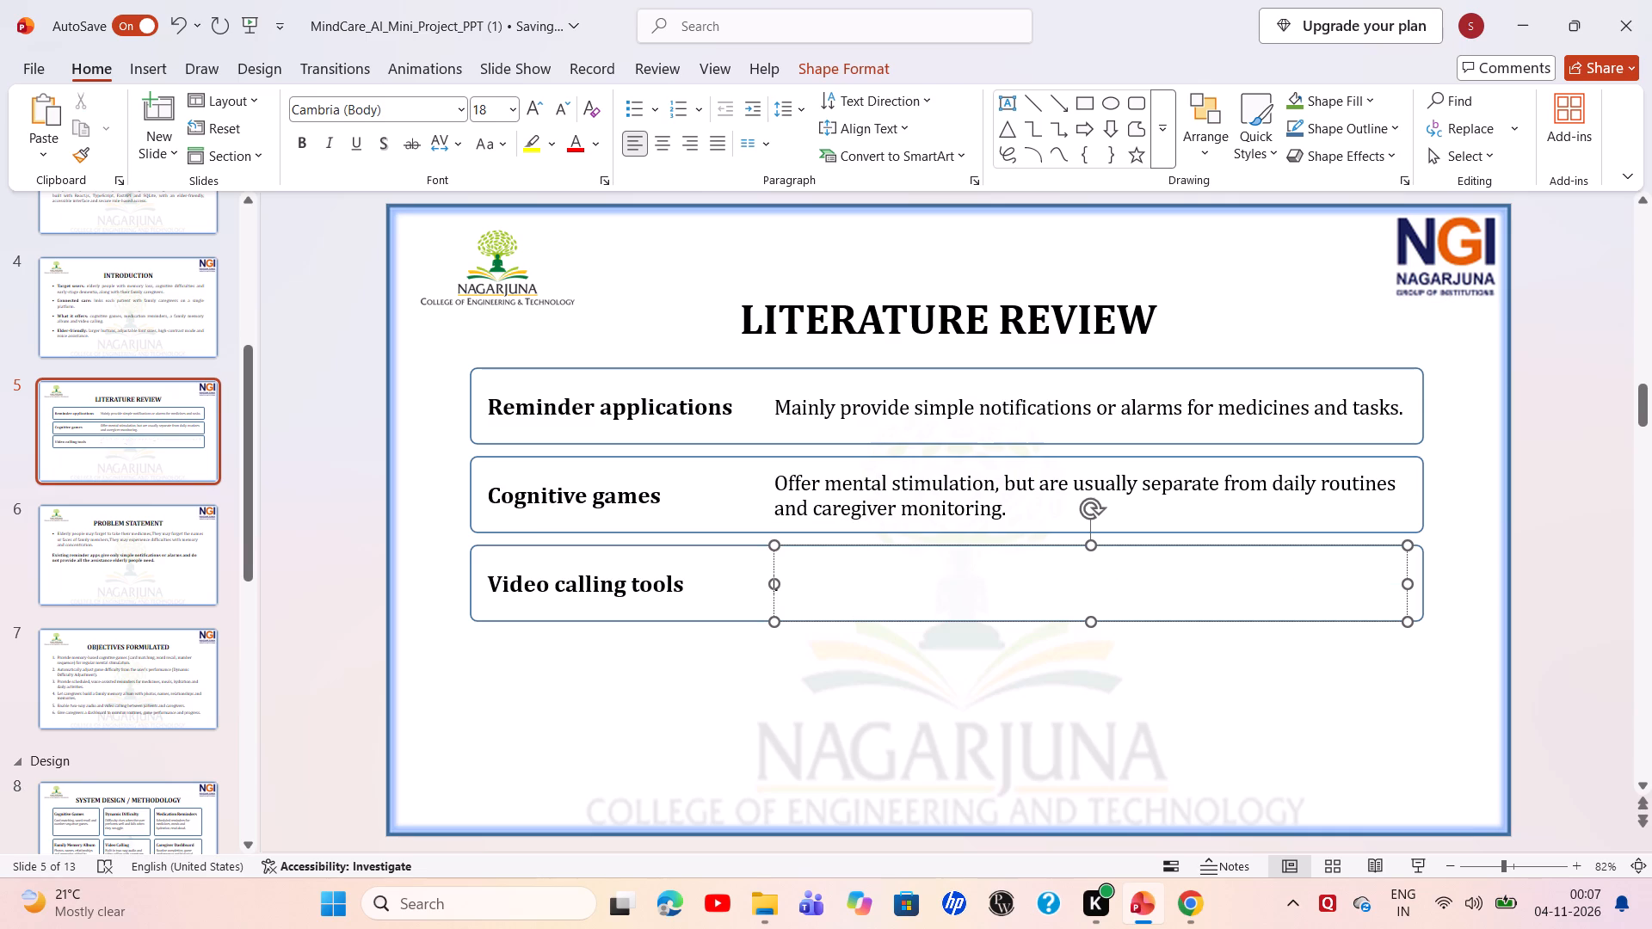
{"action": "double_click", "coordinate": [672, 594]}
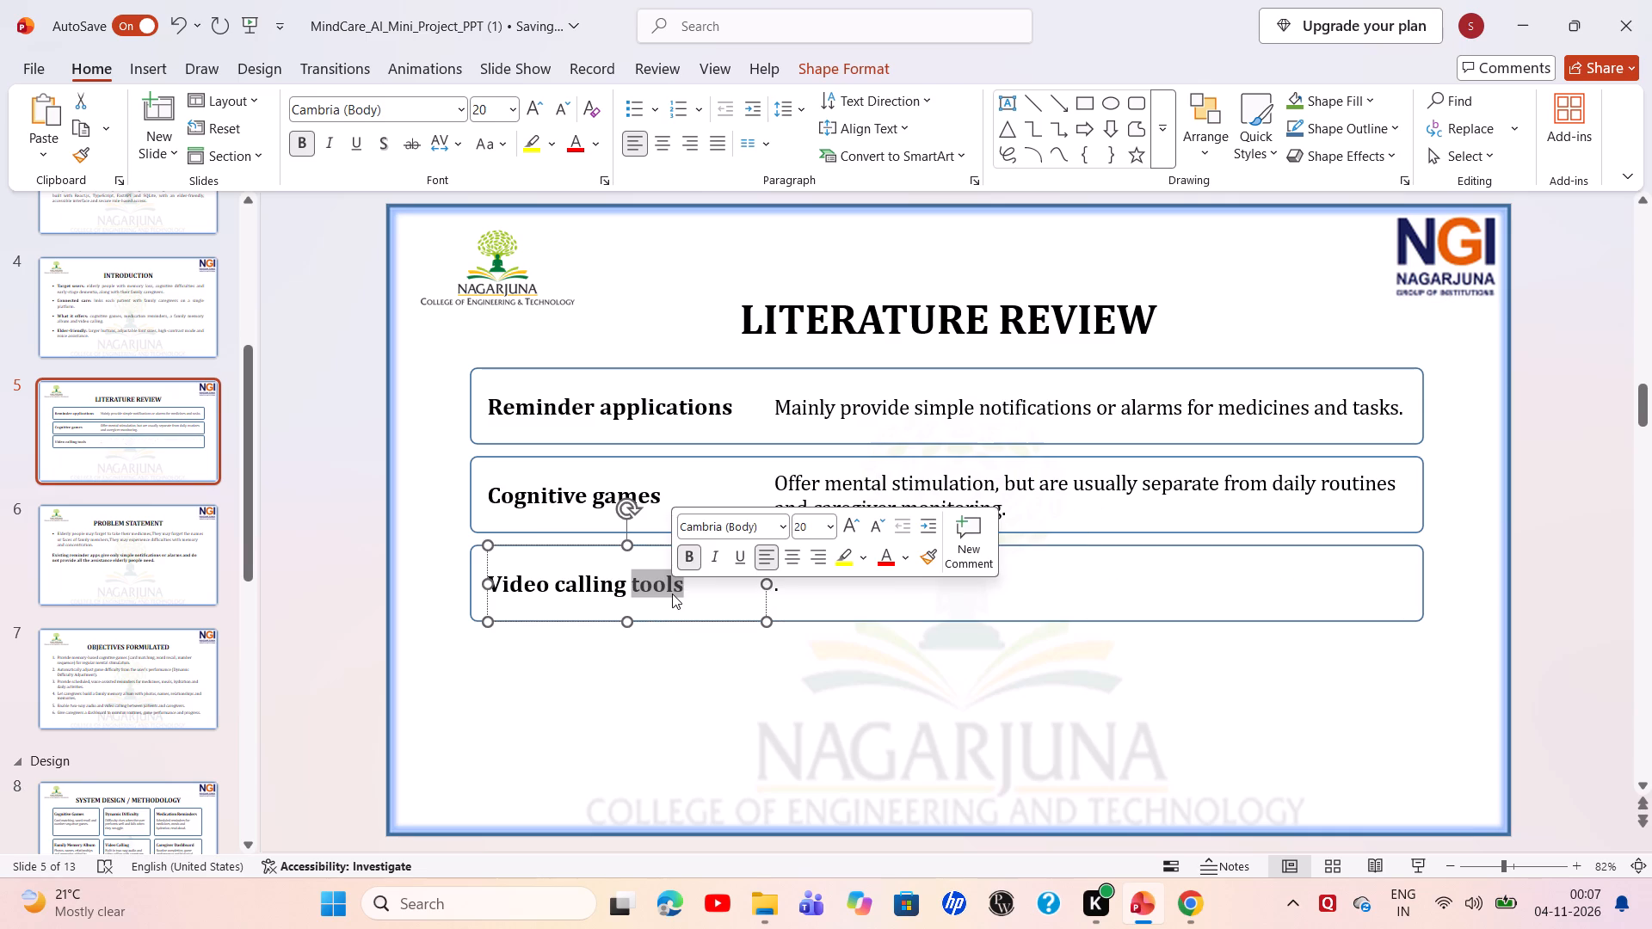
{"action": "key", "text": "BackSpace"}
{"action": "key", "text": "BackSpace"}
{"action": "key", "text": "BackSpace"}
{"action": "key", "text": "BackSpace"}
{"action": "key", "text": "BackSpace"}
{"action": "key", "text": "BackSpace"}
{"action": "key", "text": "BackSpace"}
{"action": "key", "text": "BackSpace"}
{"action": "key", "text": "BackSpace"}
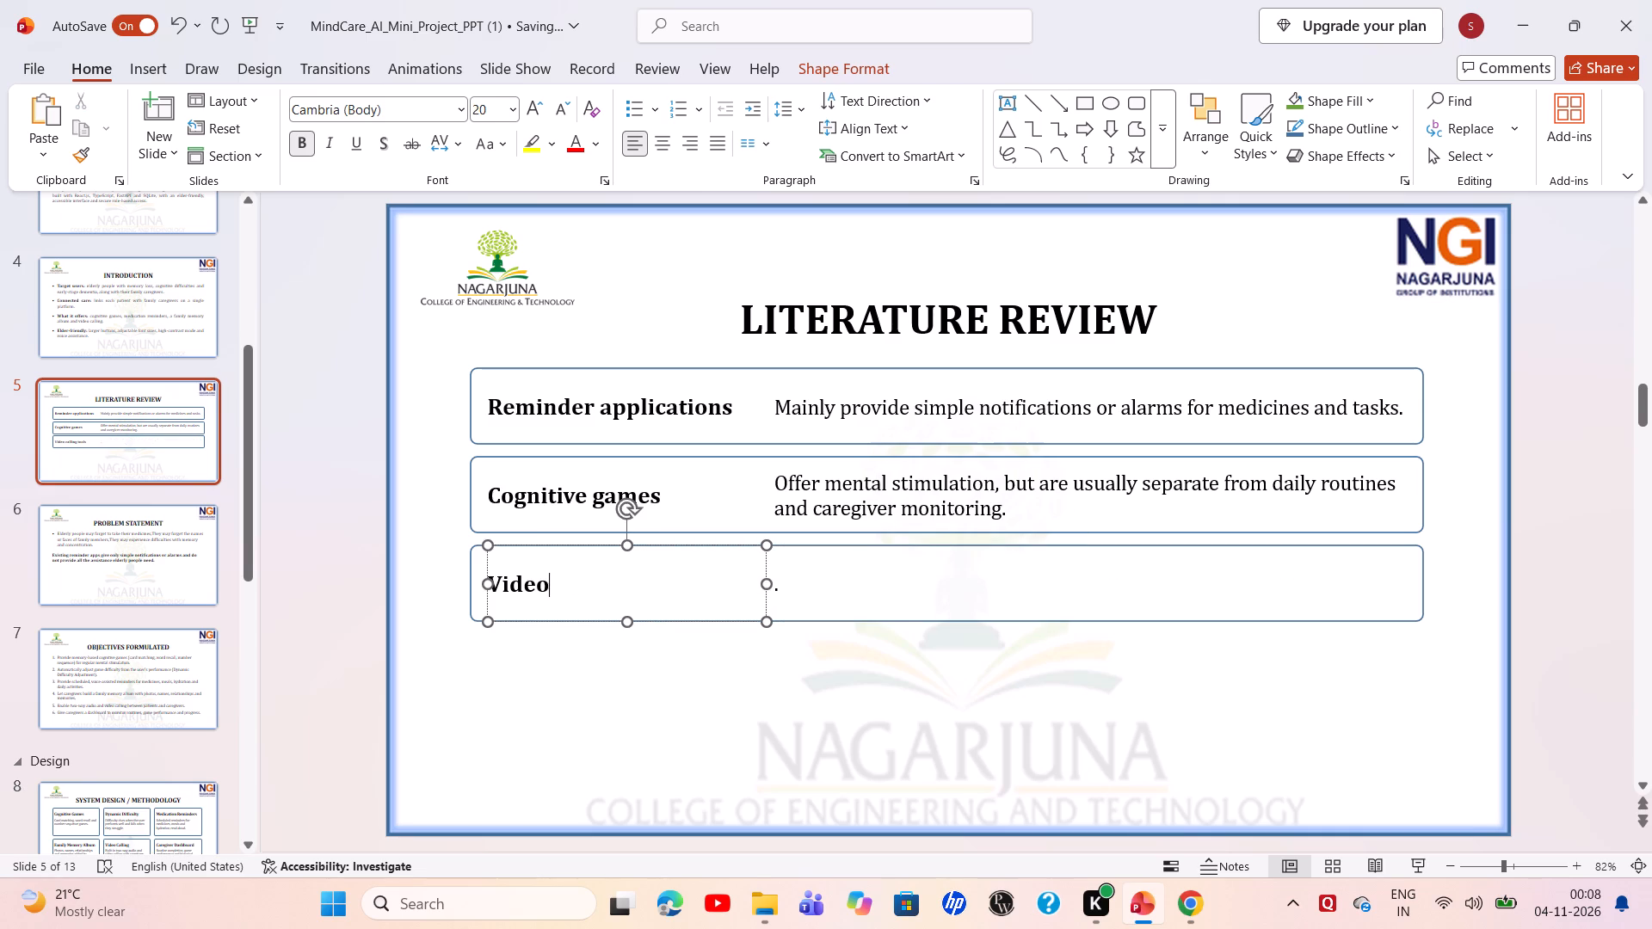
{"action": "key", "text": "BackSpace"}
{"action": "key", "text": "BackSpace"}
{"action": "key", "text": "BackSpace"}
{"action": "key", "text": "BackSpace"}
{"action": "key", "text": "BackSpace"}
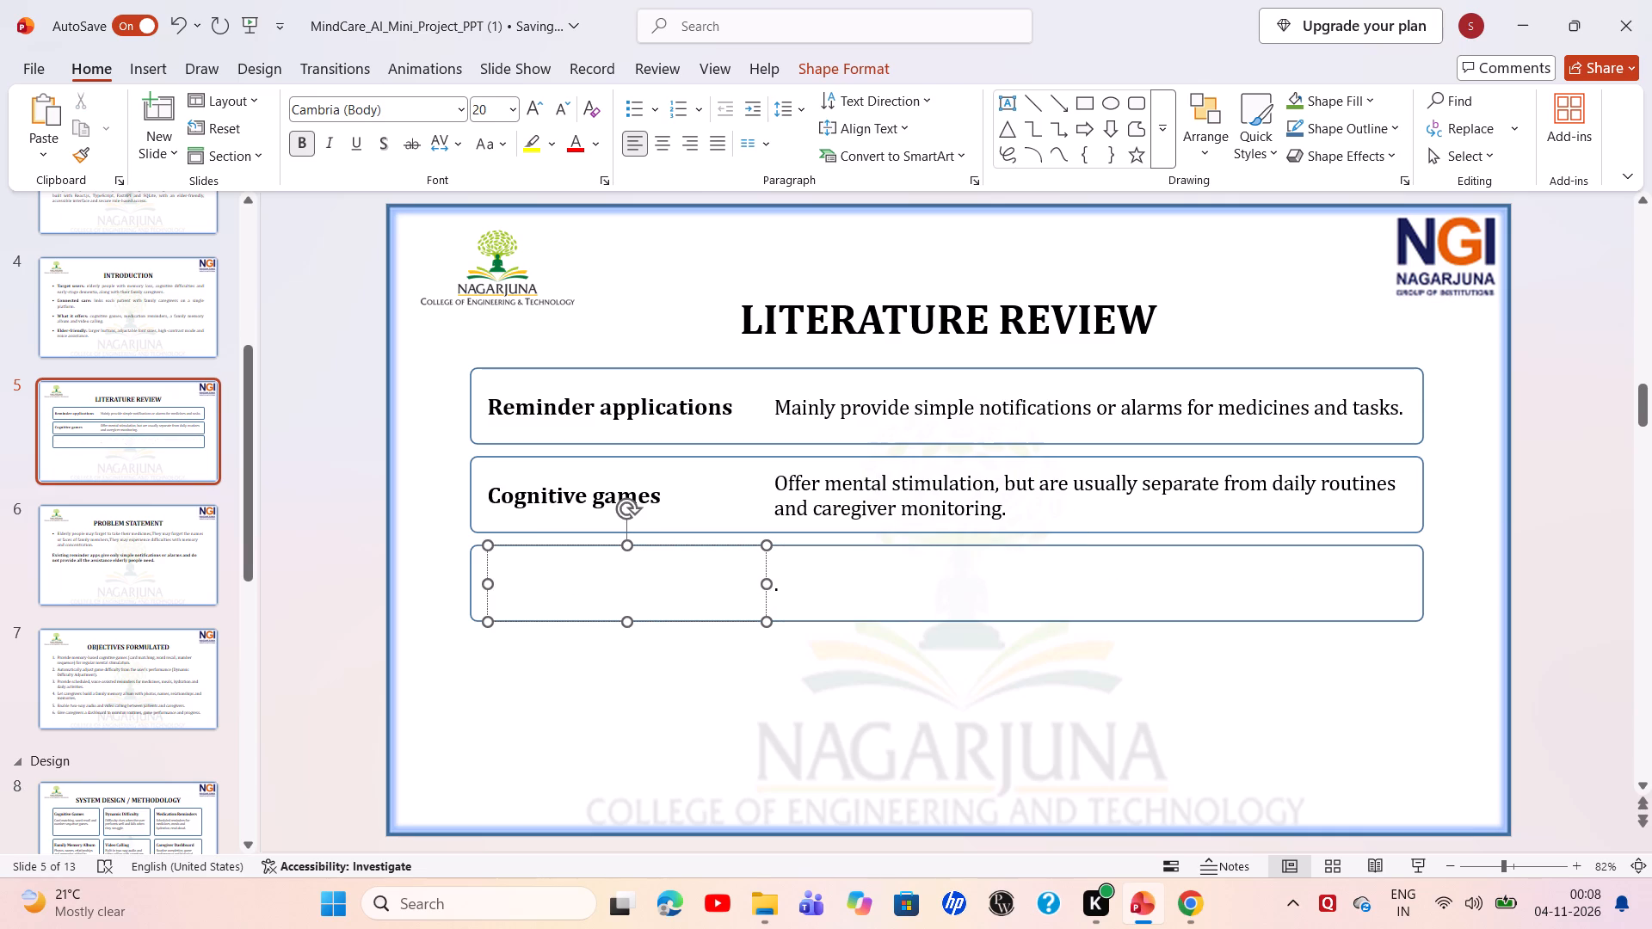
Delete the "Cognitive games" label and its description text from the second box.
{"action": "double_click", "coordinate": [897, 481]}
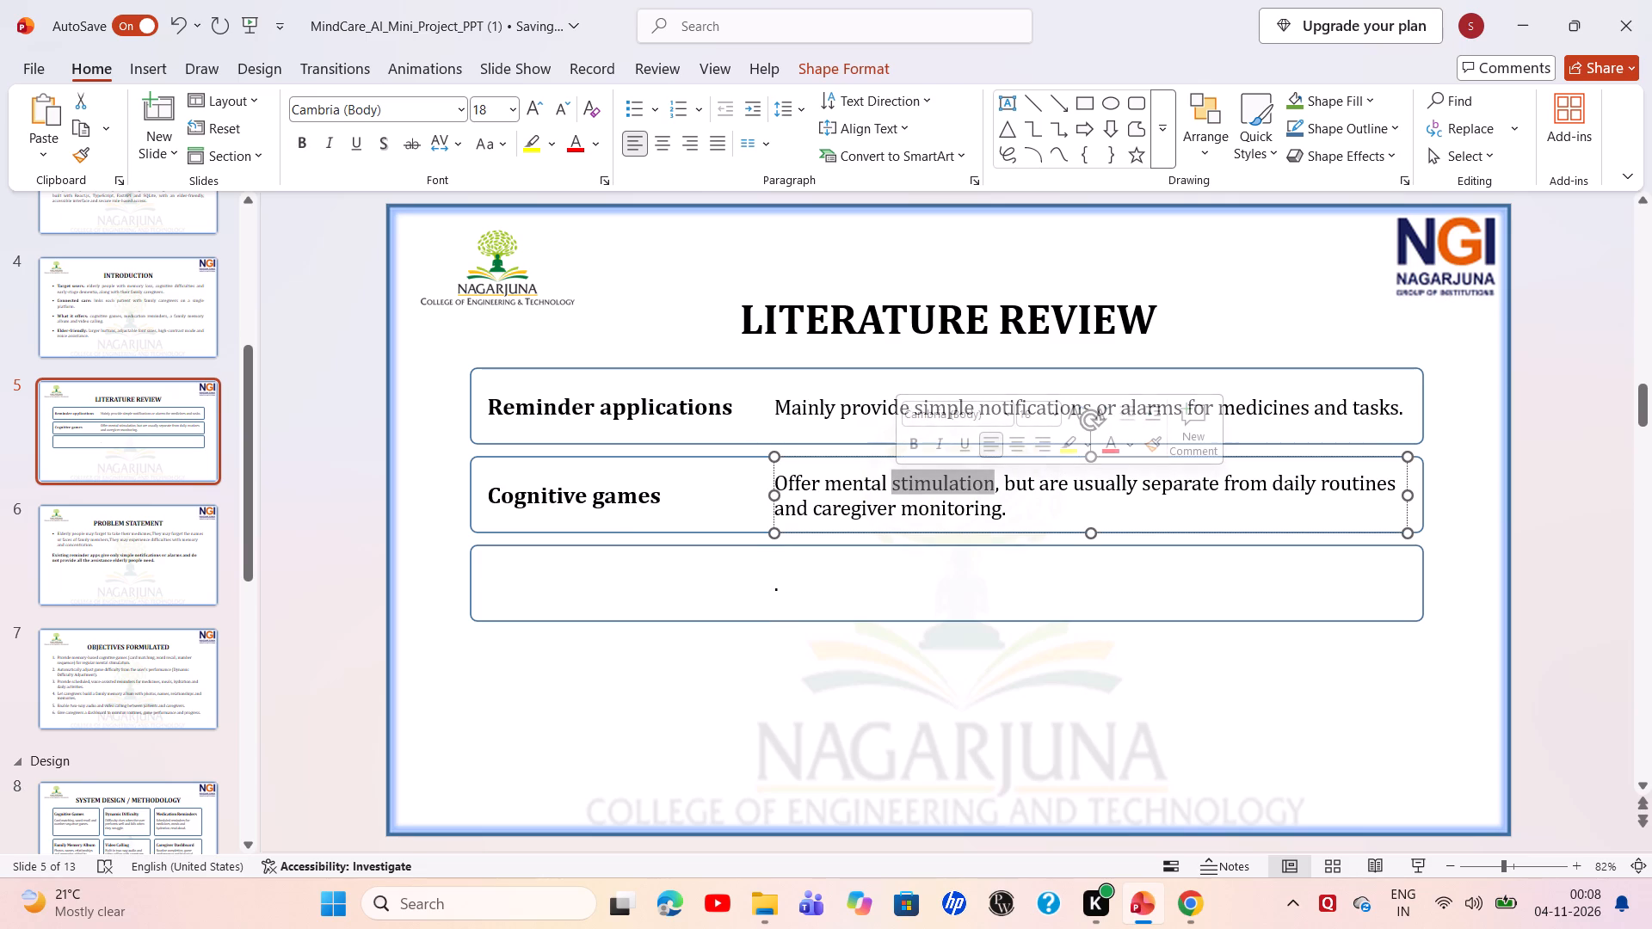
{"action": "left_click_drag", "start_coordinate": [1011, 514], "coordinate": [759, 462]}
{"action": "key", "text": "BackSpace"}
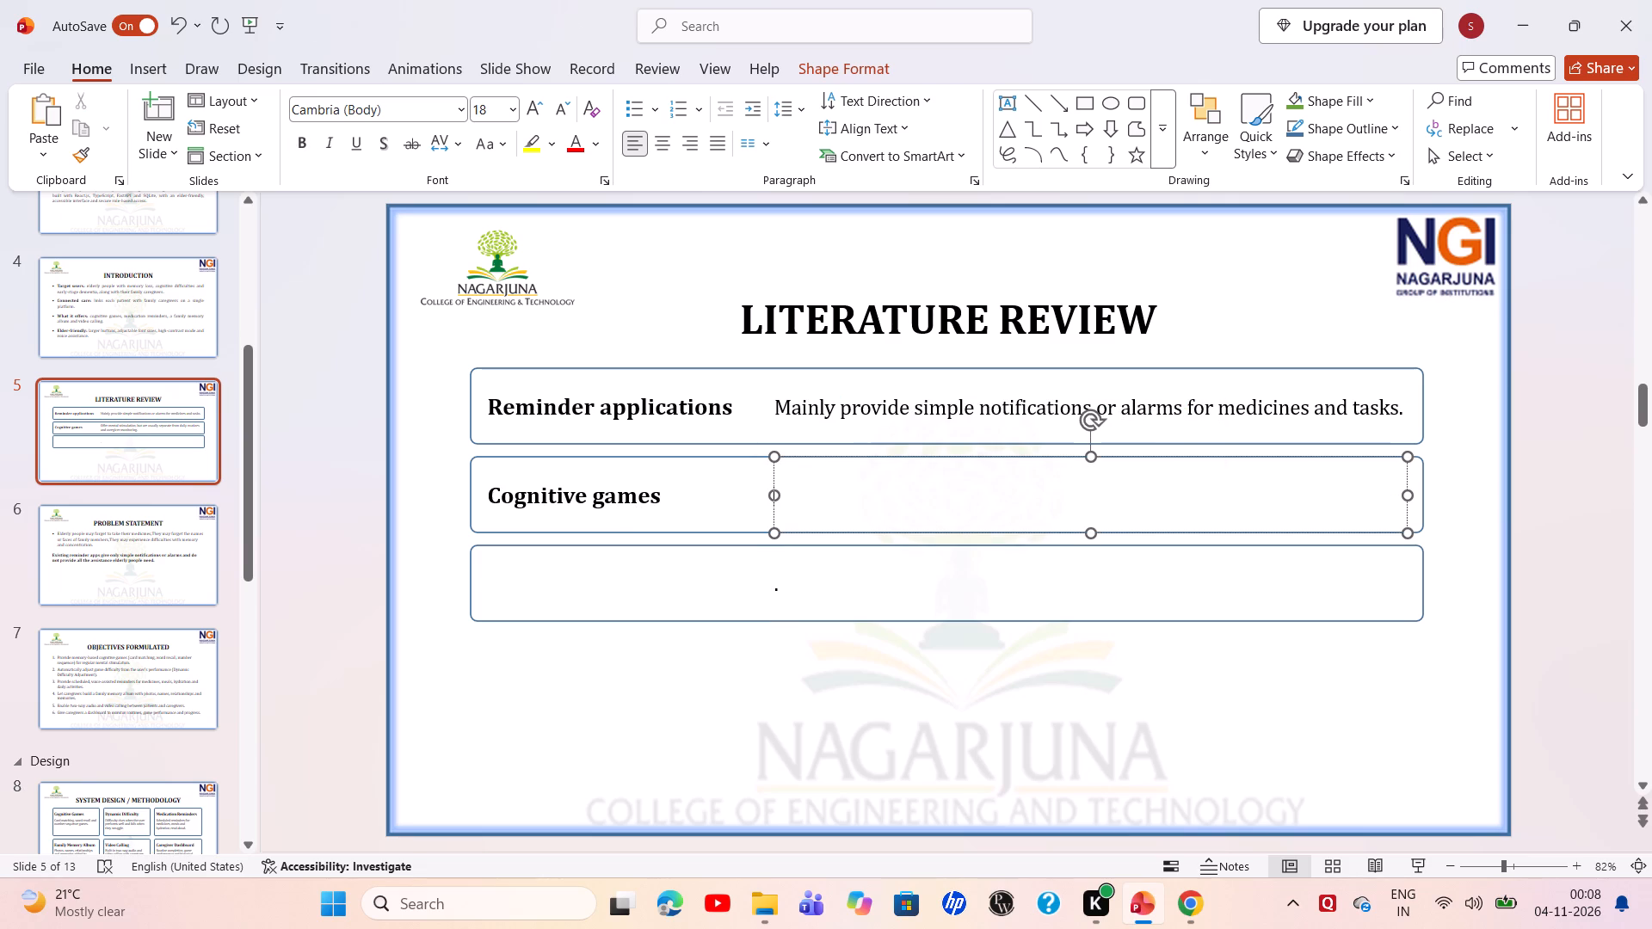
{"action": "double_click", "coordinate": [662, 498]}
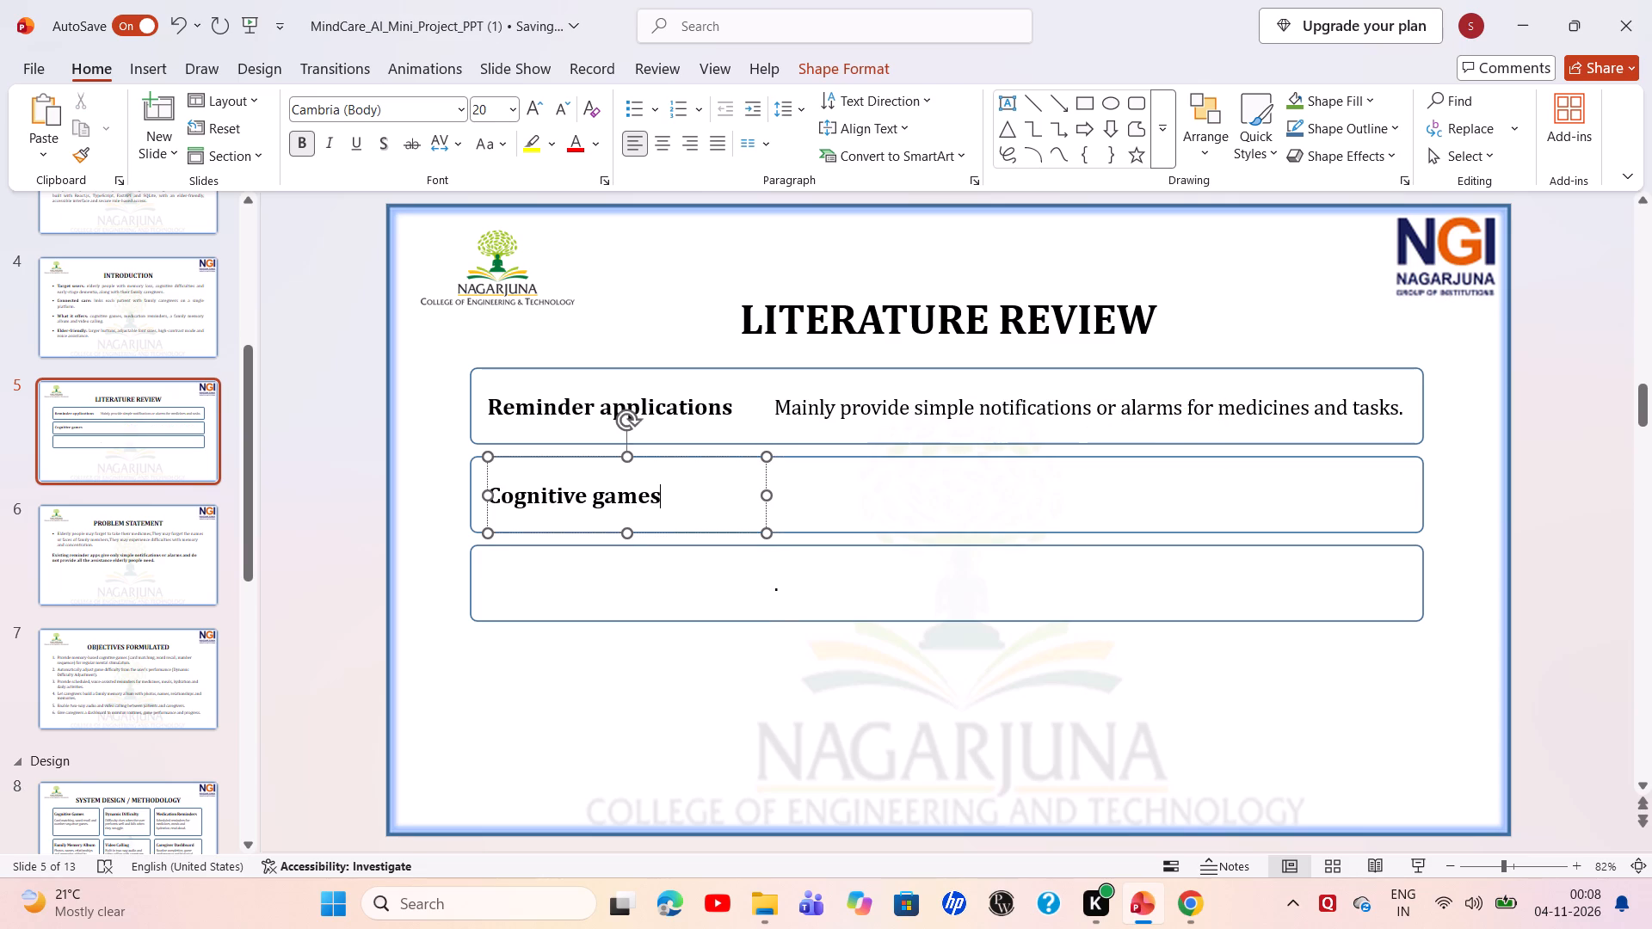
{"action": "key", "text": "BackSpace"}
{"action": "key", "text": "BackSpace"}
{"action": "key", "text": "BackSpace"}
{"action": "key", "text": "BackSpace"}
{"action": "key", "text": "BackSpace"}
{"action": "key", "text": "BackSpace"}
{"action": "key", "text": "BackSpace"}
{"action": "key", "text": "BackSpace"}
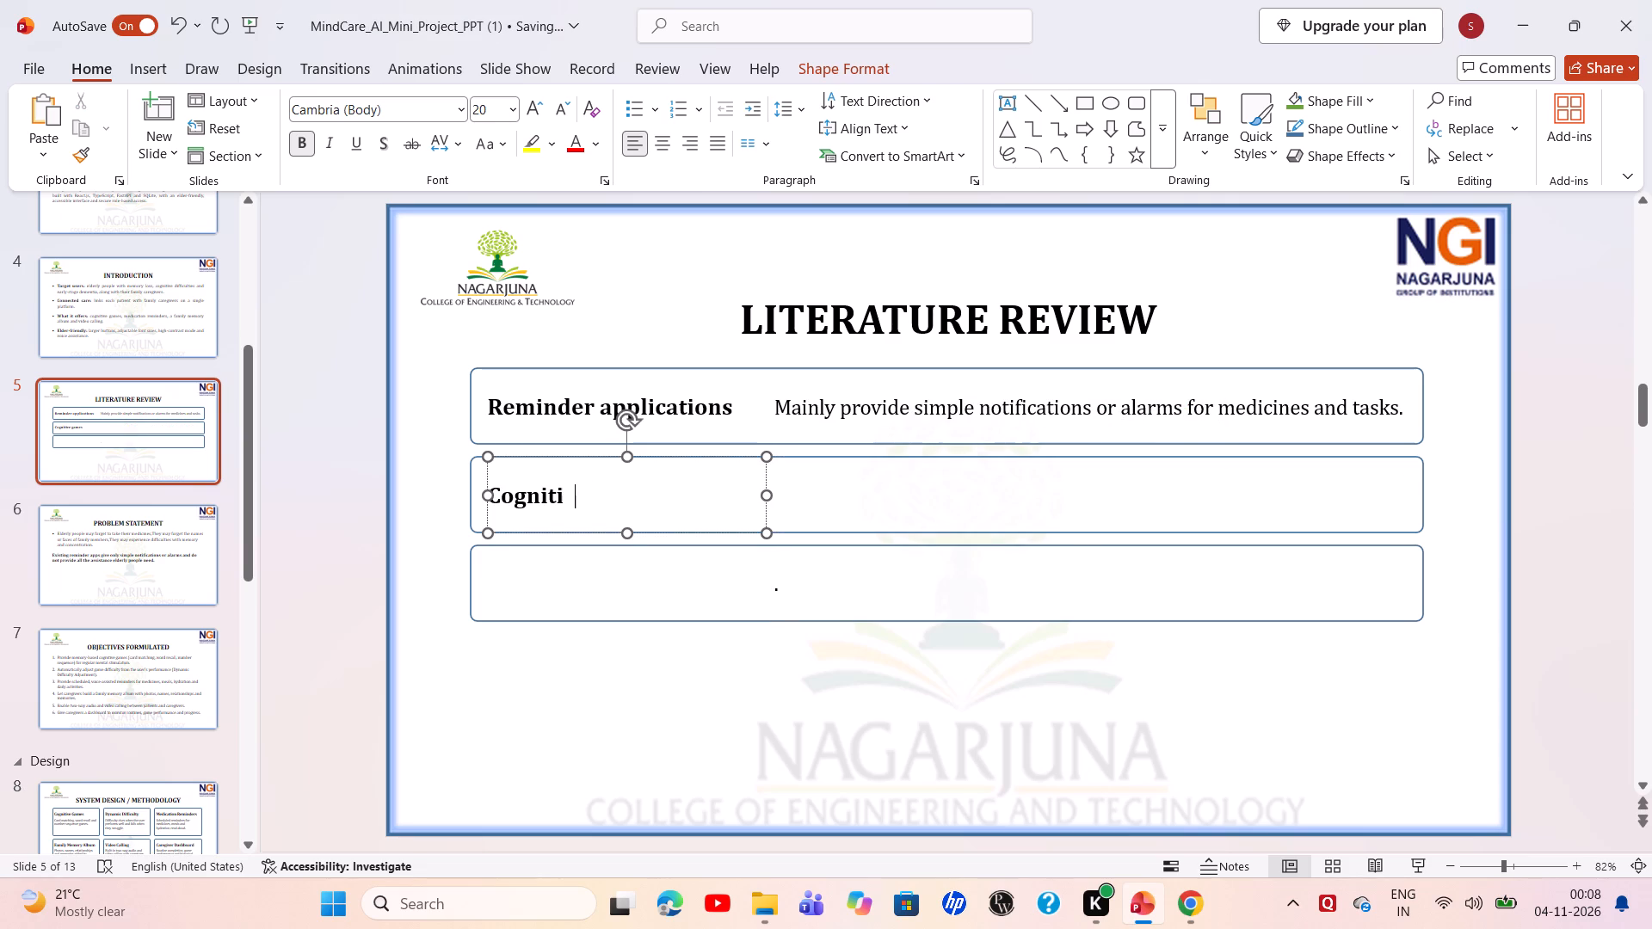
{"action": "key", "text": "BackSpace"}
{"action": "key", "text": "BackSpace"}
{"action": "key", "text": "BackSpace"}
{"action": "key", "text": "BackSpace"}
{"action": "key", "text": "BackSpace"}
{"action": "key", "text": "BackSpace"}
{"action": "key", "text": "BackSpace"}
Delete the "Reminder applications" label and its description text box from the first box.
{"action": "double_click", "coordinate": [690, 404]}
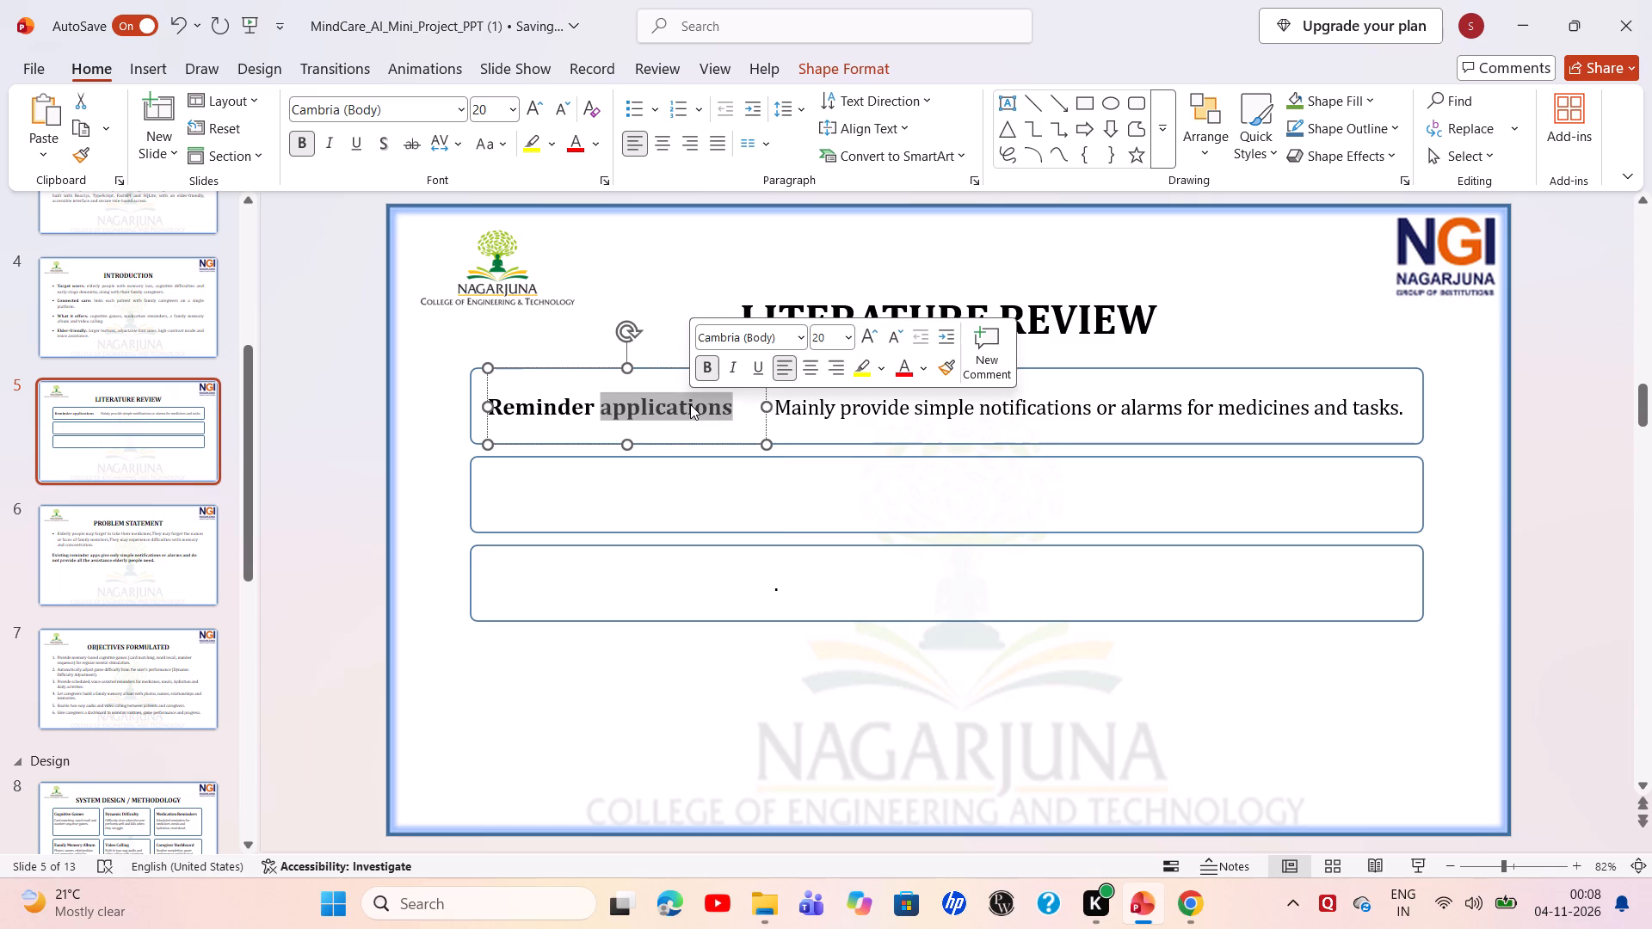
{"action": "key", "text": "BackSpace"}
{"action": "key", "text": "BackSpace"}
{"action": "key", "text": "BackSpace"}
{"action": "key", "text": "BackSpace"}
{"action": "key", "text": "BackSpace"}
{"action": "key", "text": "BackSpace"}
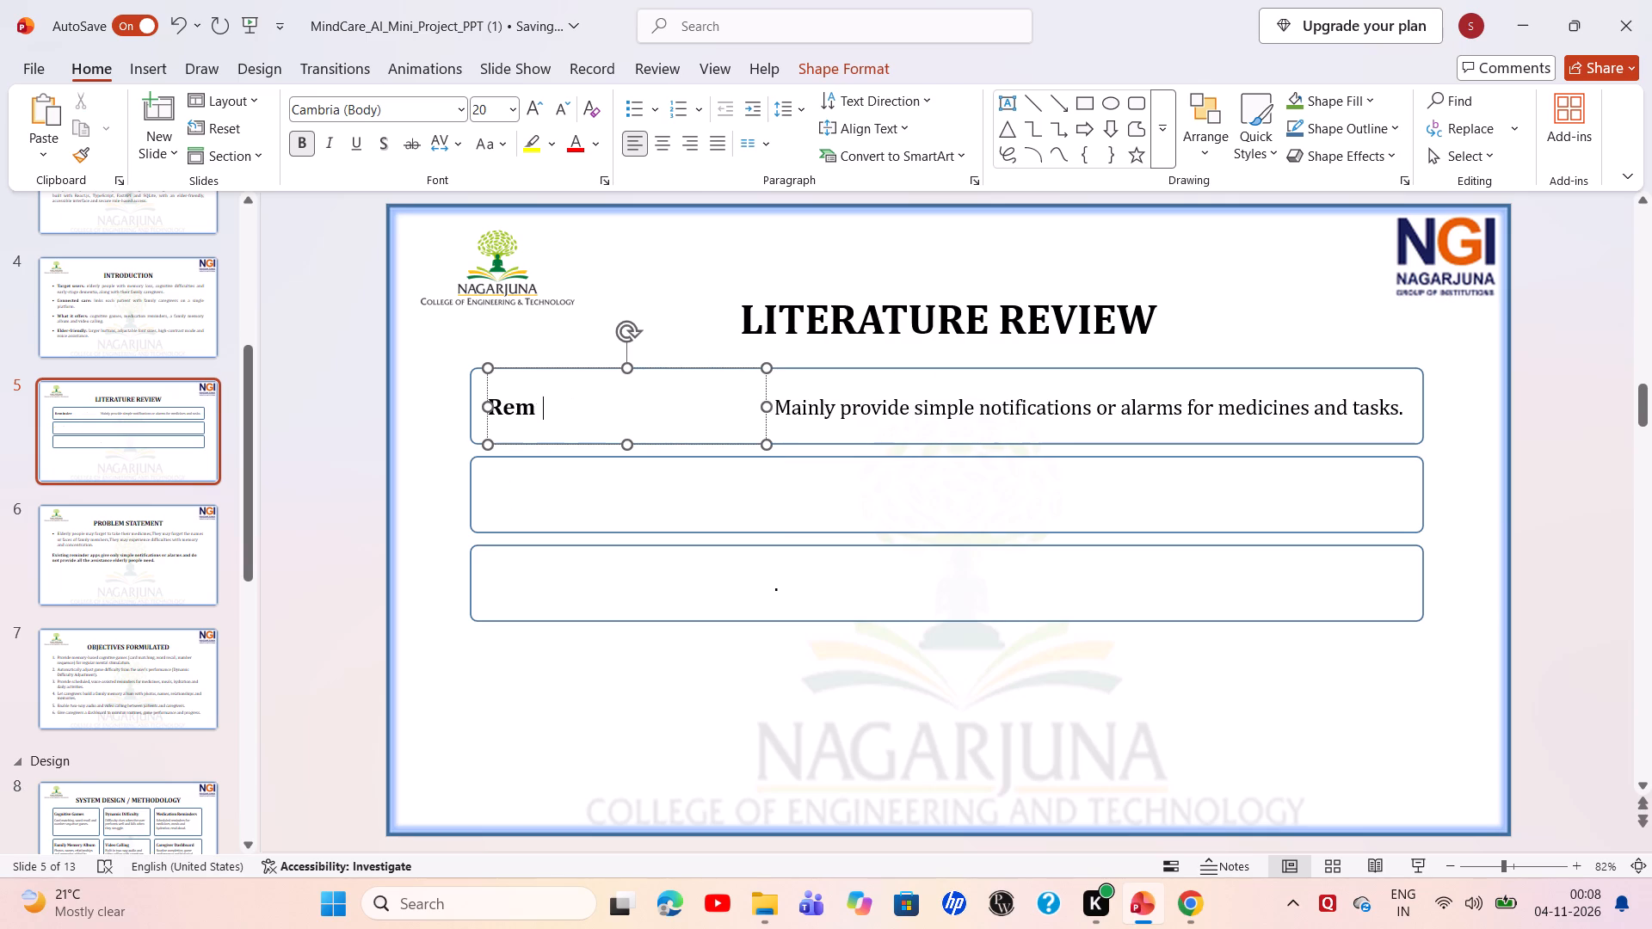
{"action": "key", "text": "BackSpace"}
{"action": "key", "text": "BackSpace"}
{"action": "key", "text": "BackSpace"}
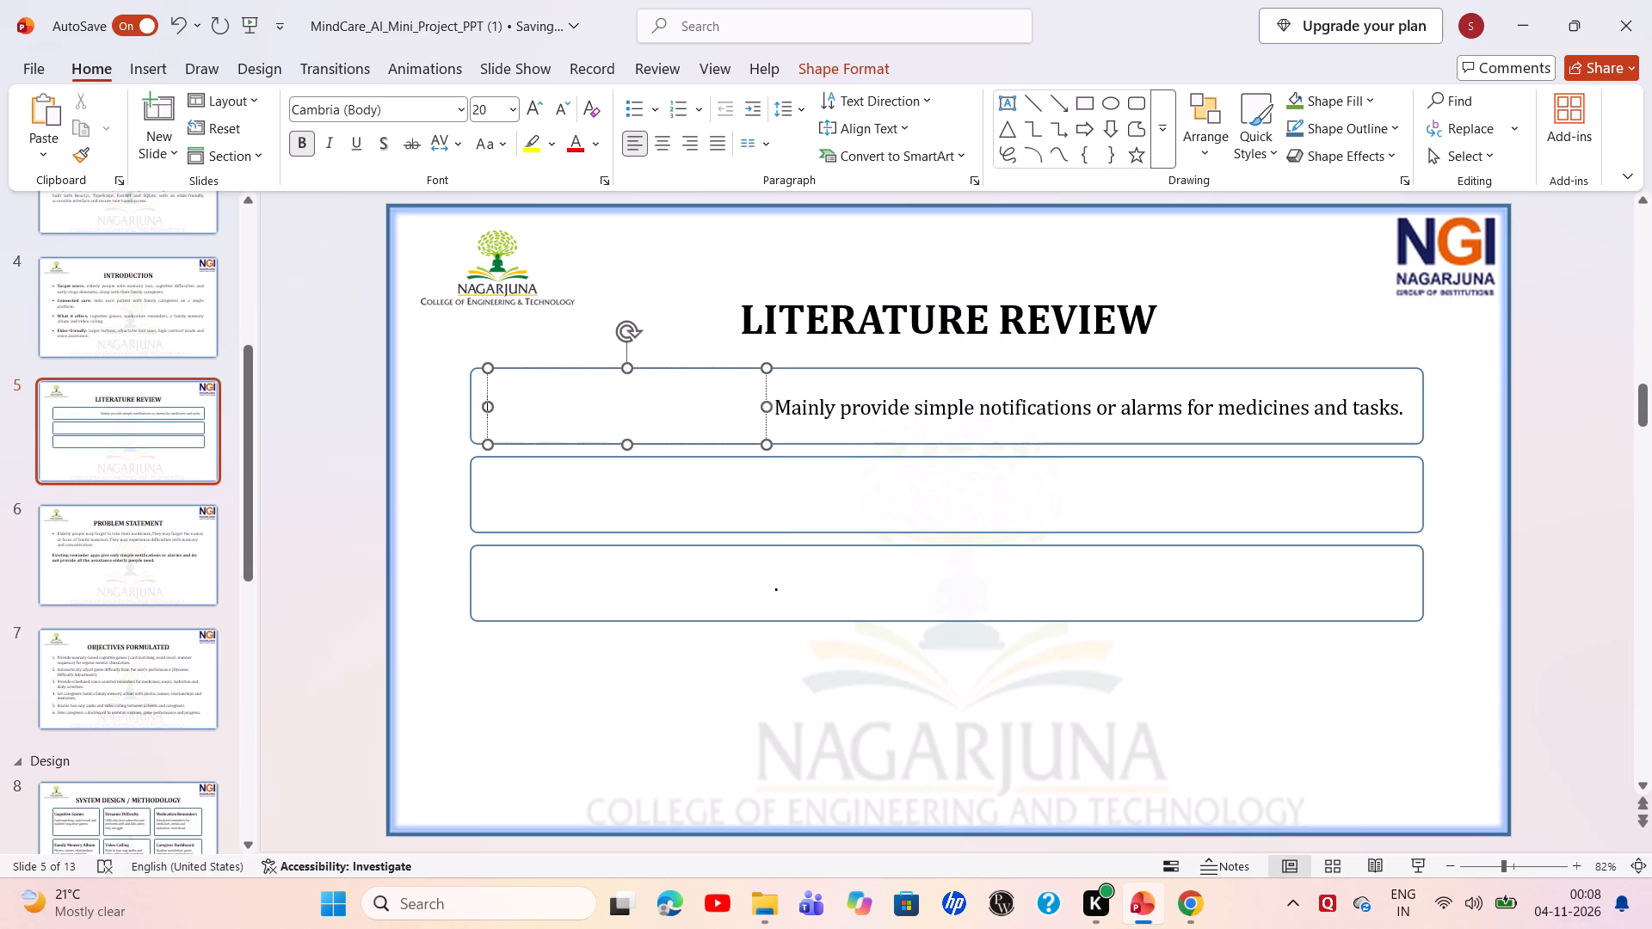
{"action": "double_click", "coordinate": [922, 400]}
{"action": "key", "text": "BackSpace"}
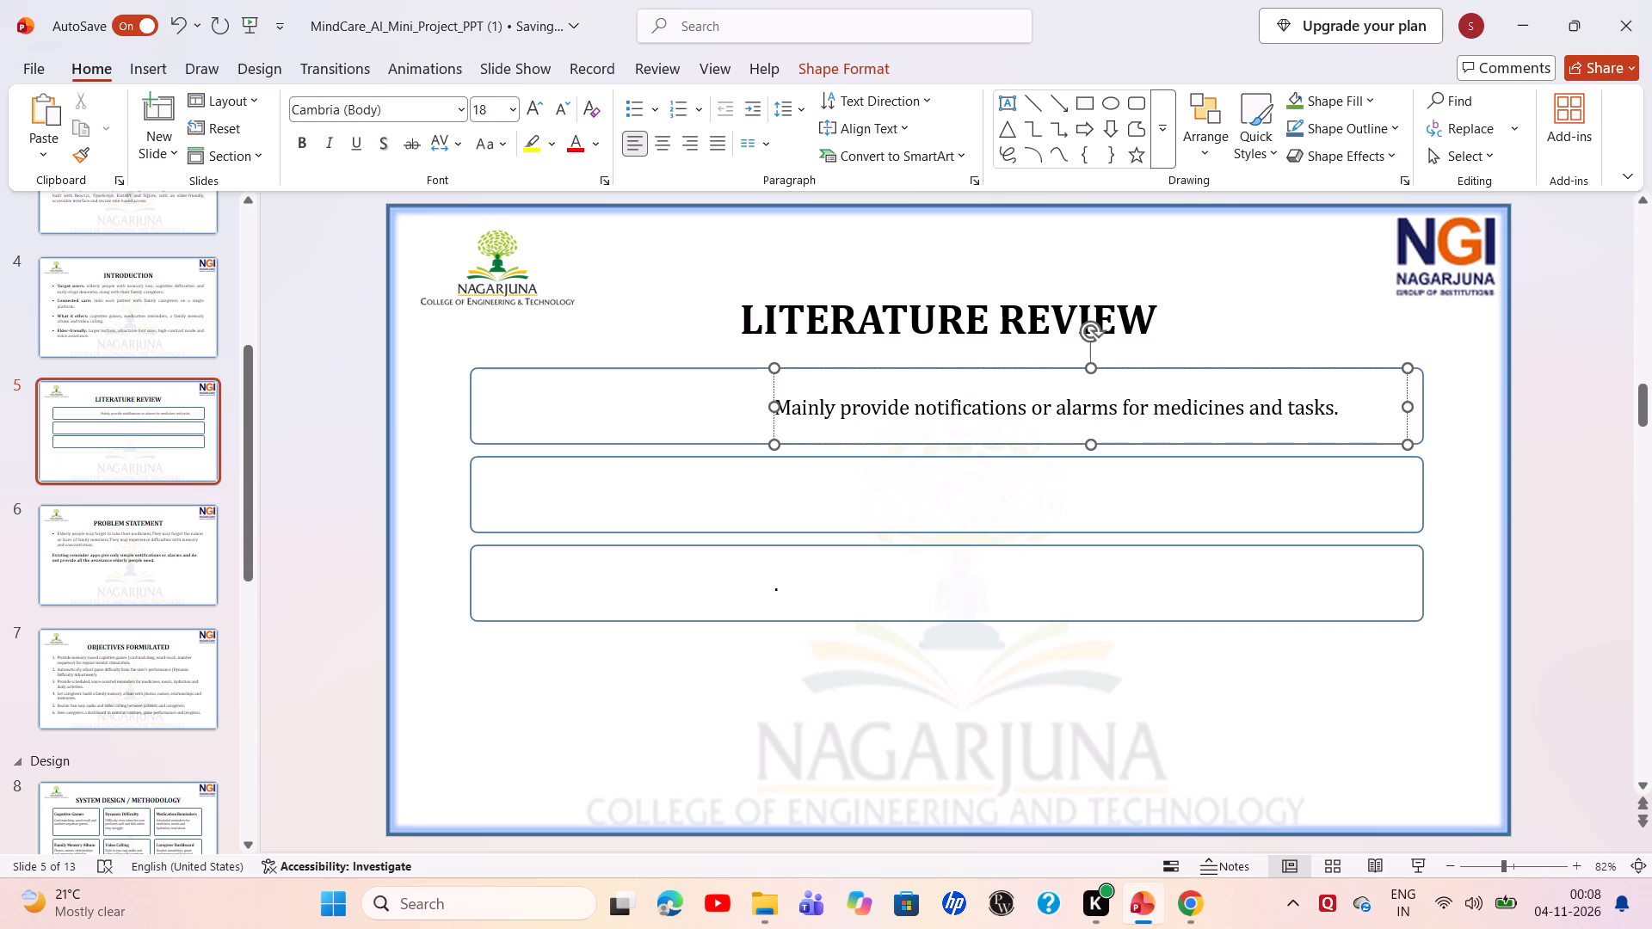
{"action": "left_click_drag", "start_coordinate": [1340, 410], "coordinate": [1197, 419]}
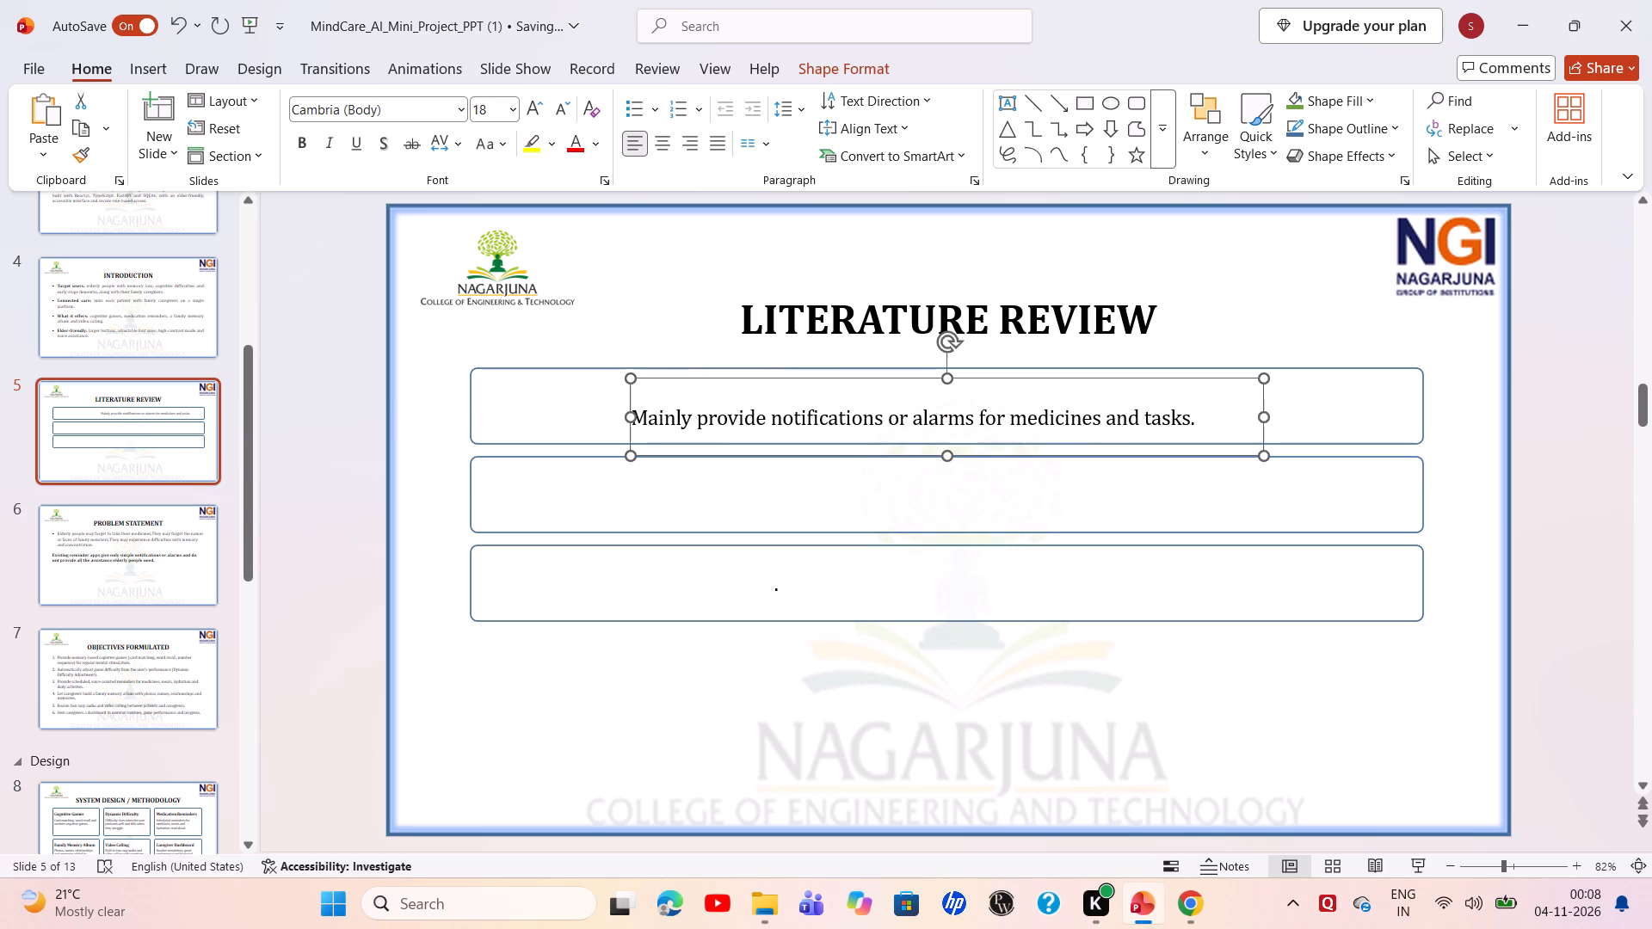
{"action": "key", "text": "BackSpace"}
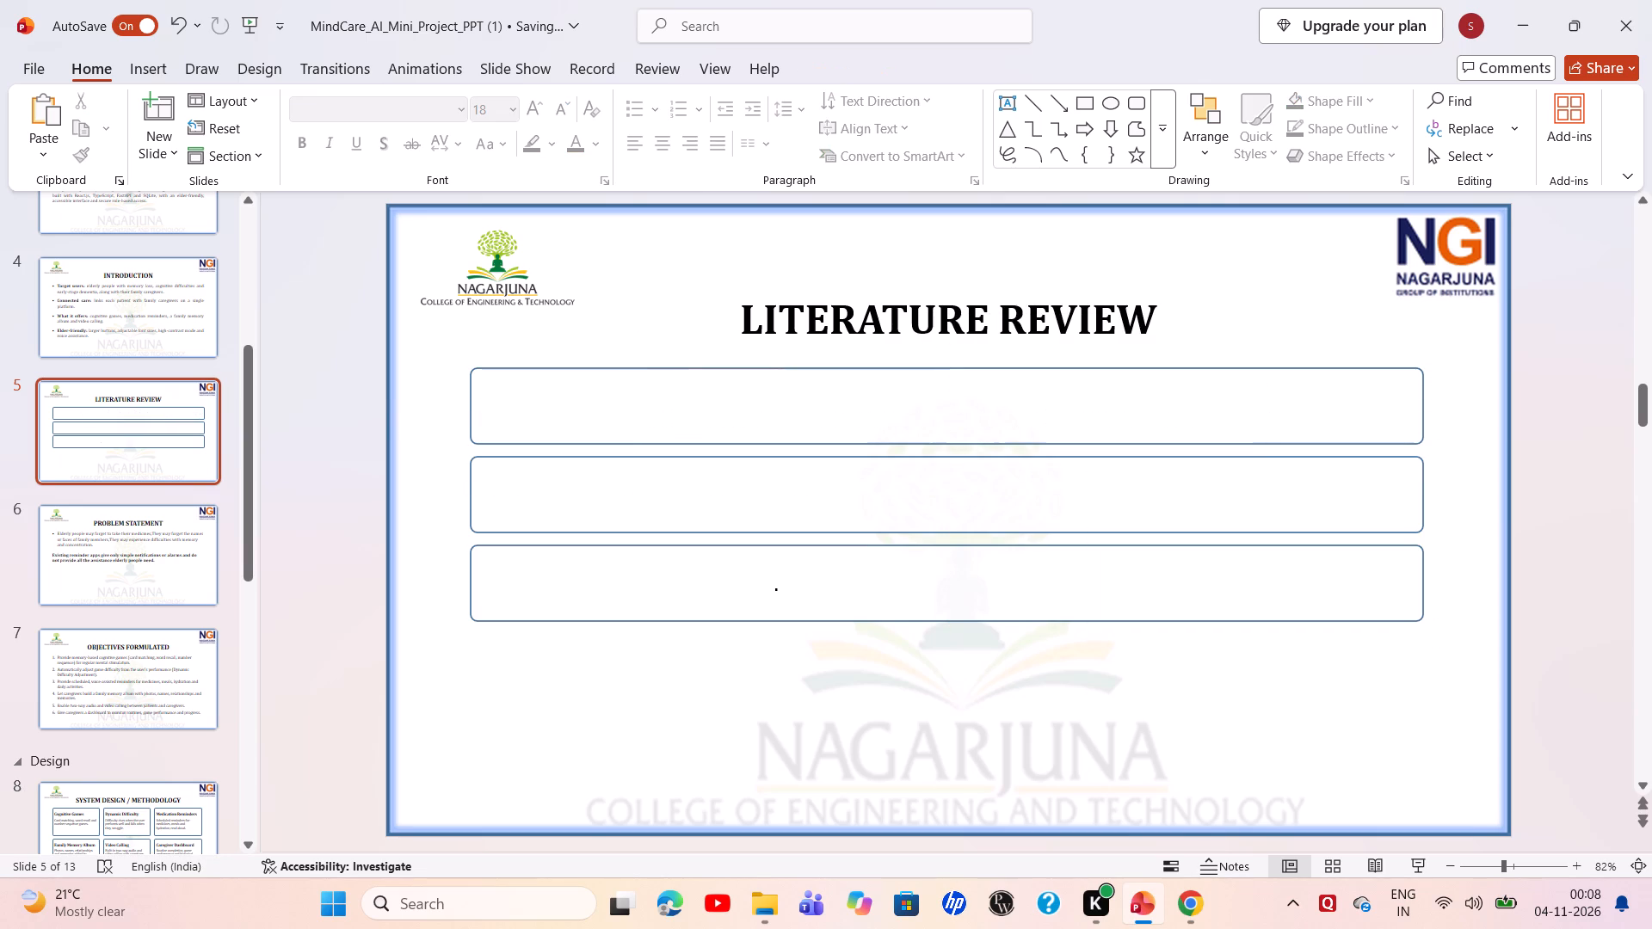
Cut the whole Literature Review slide out of the presentation.
{"action": "right_click", "coordinate": [122, 421]}
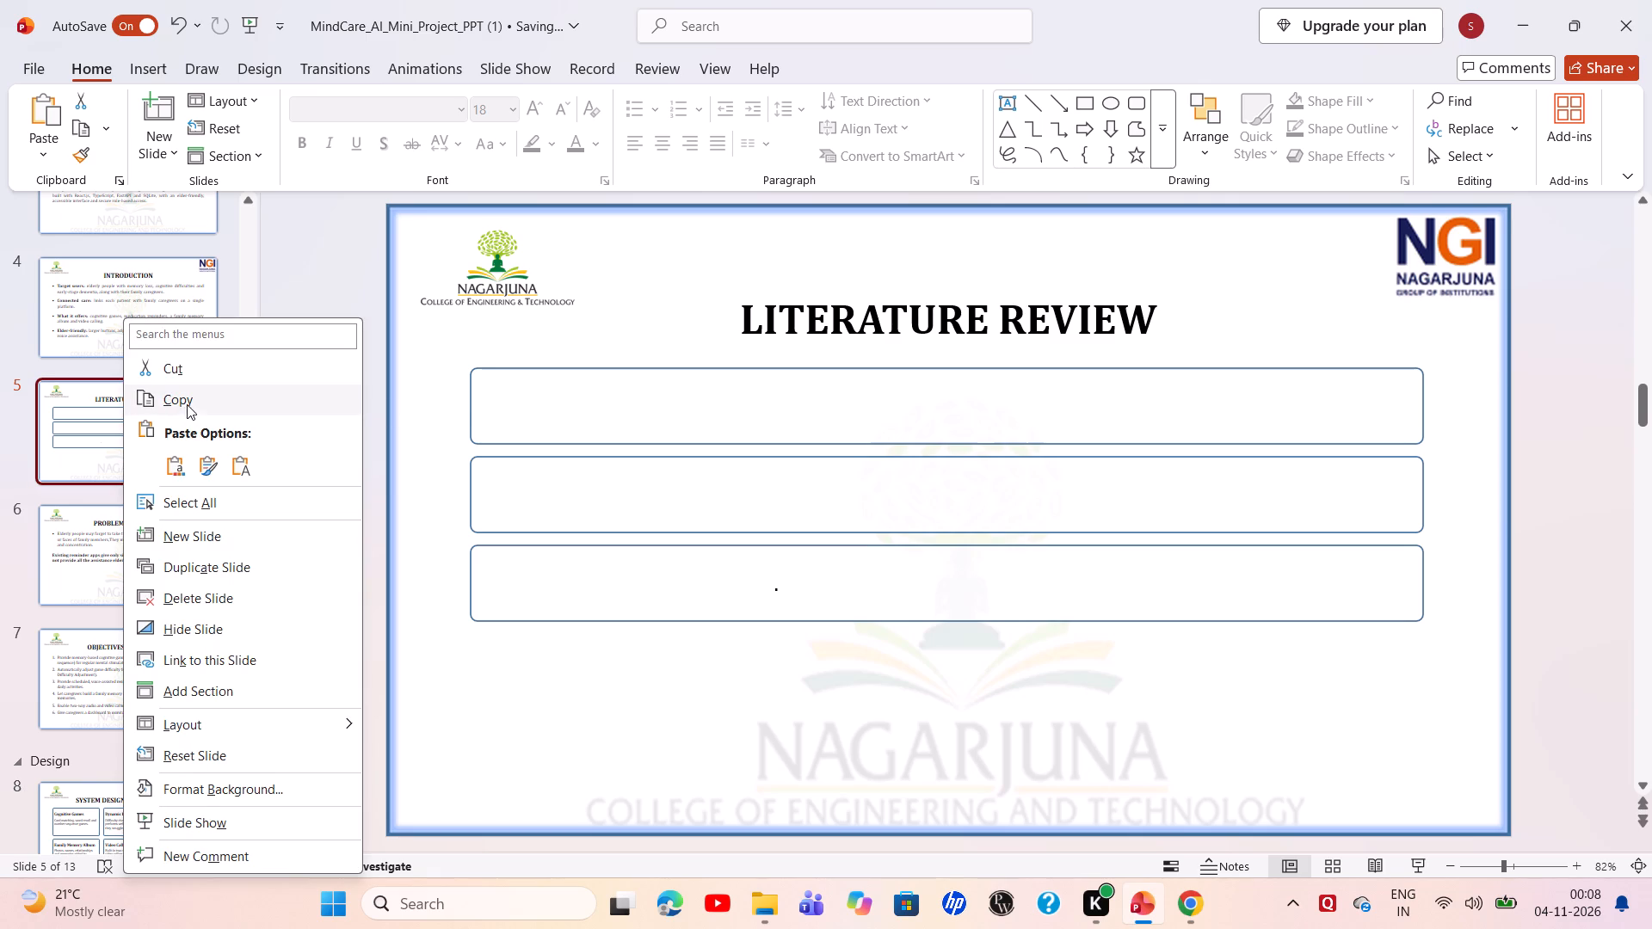
{"action": "left_click", "coordinate": [219, 360]}
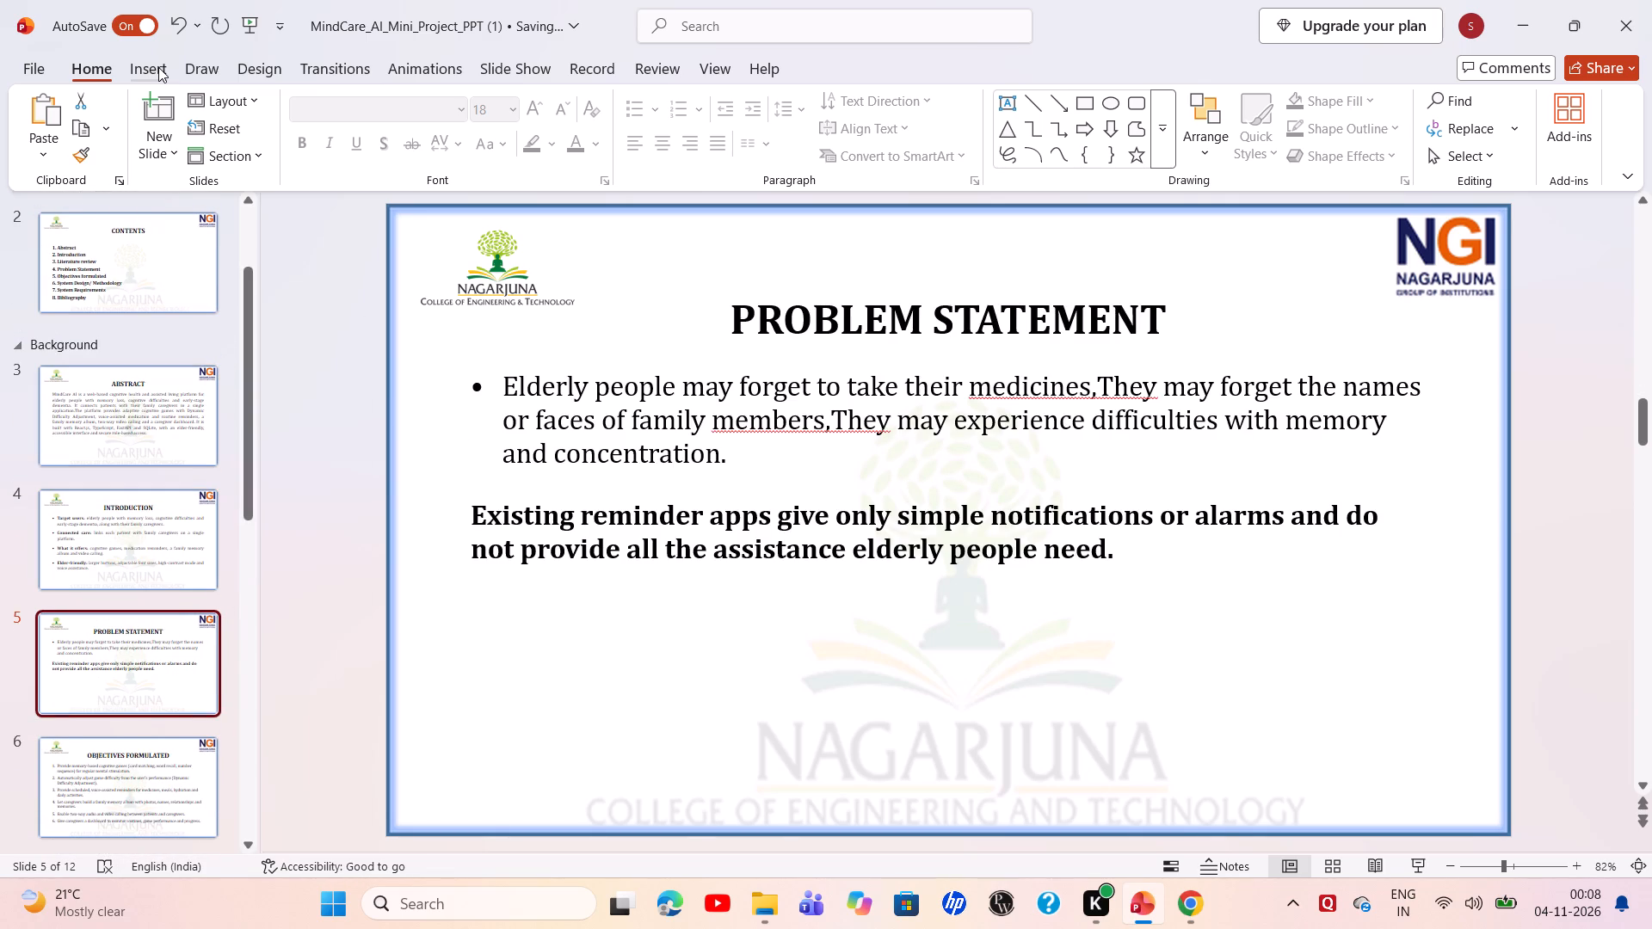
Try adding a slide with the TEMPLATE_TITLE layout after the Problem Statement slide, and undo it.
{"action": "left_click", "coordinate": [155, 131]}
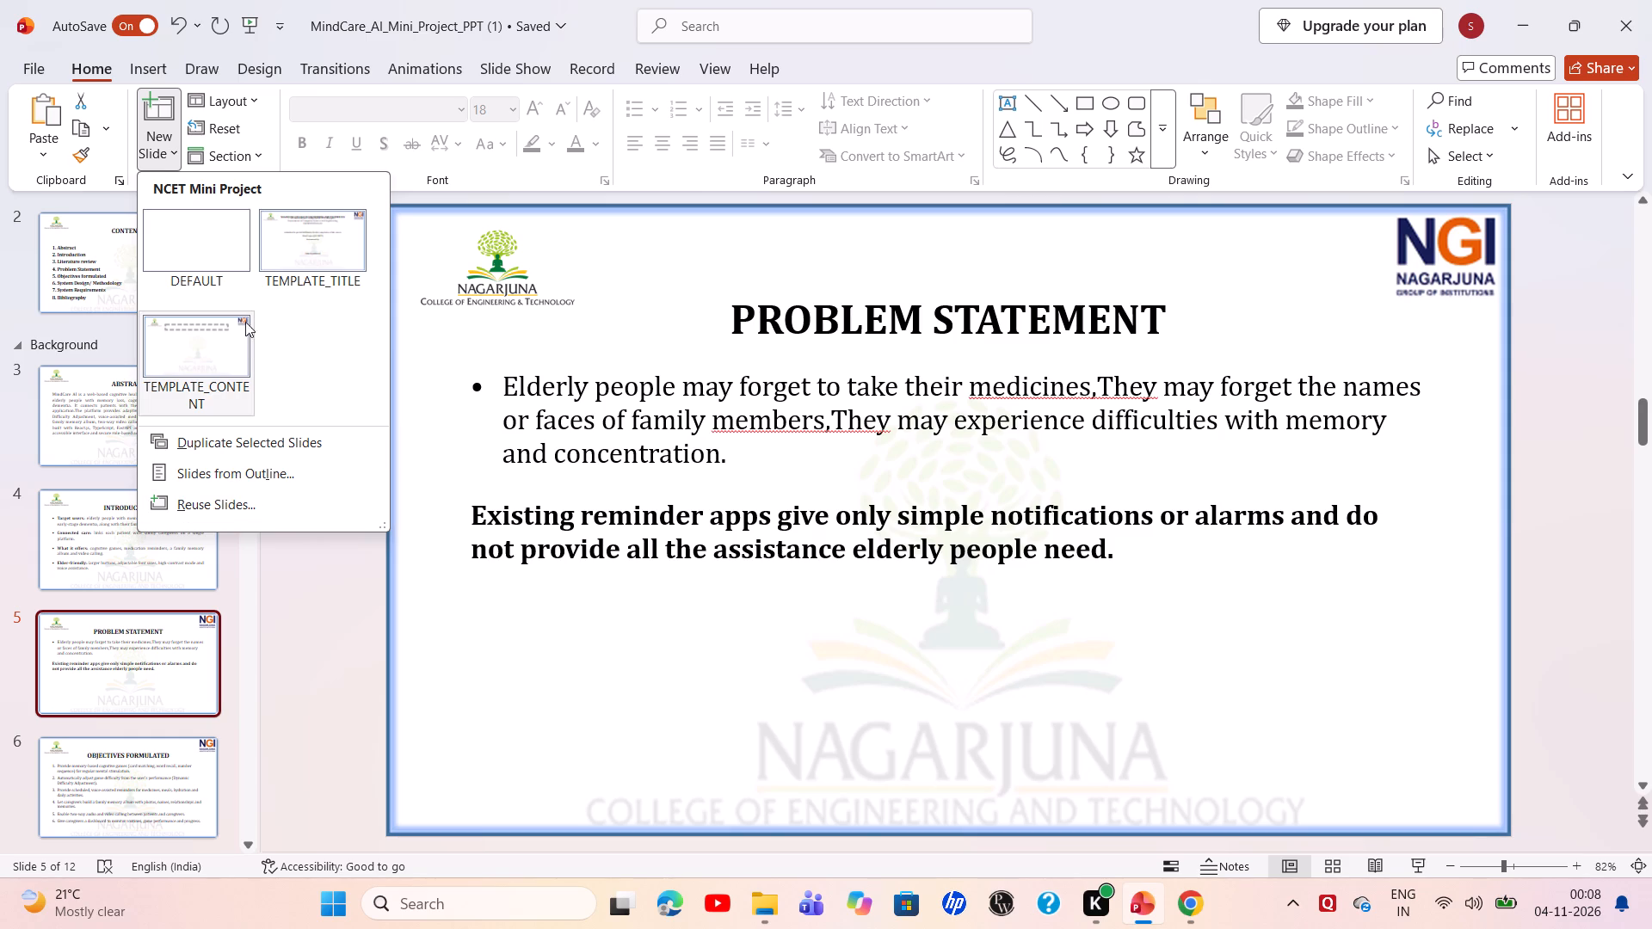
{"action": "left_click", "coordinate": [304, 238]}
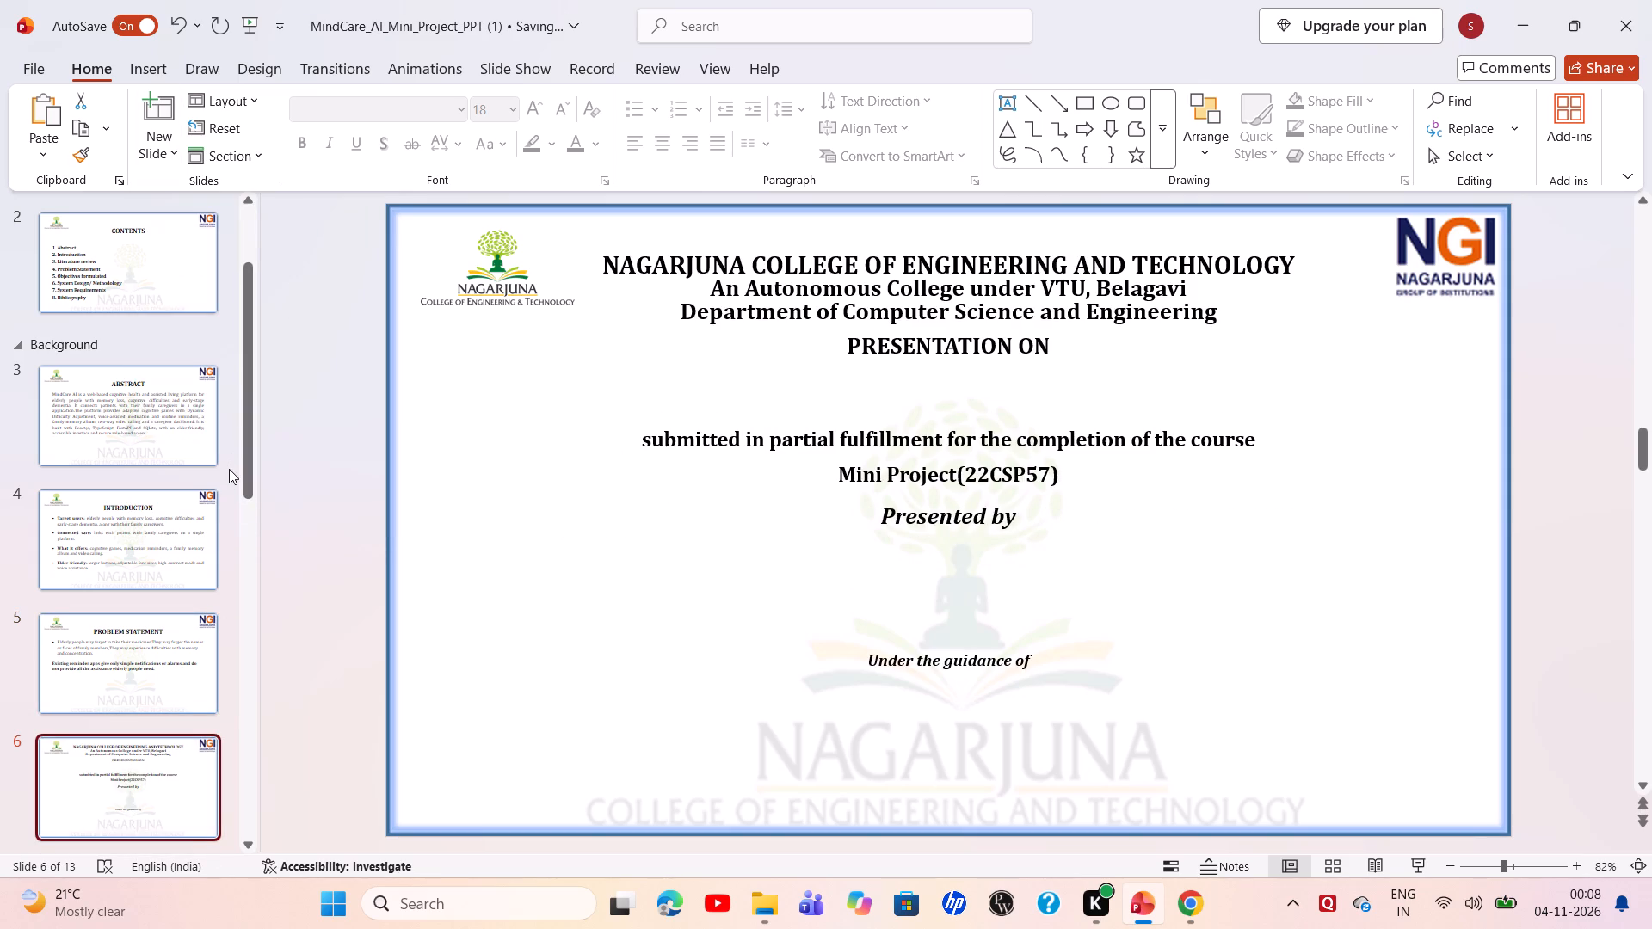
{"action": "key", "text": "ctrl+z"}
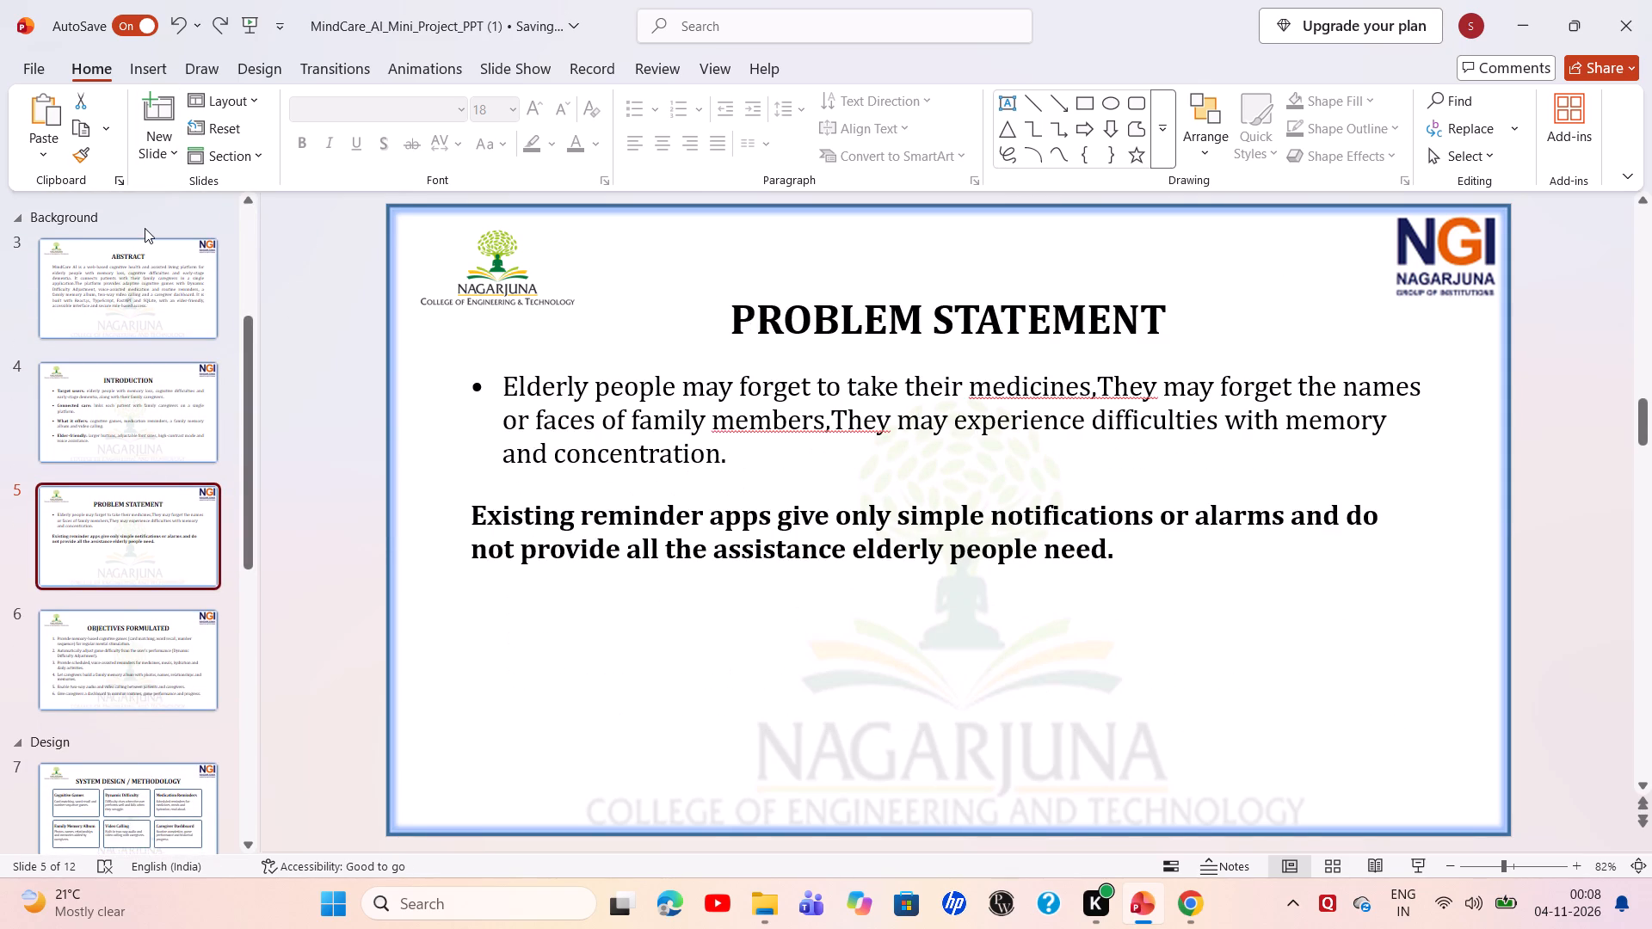
Add a new slide with the TEMPLATE_CONTENT layout after the Problem Statement slide.
{"action": "left_click", "coordinate": [177, 140]}
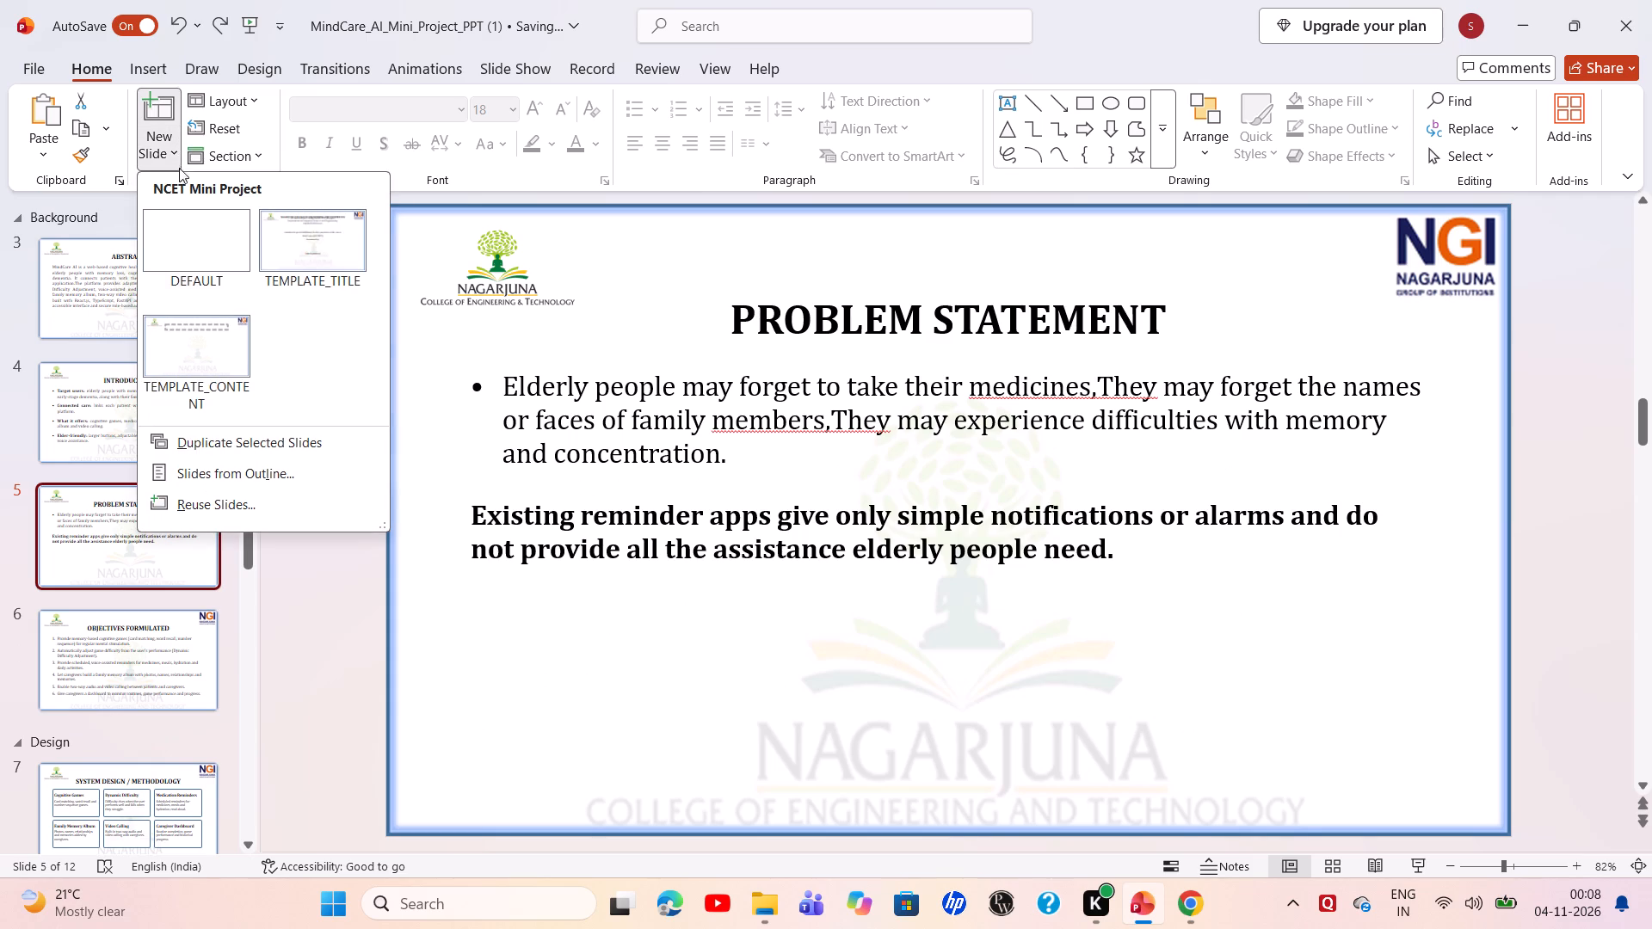
{"action": "left_click", "coordinate": [210, 349]}
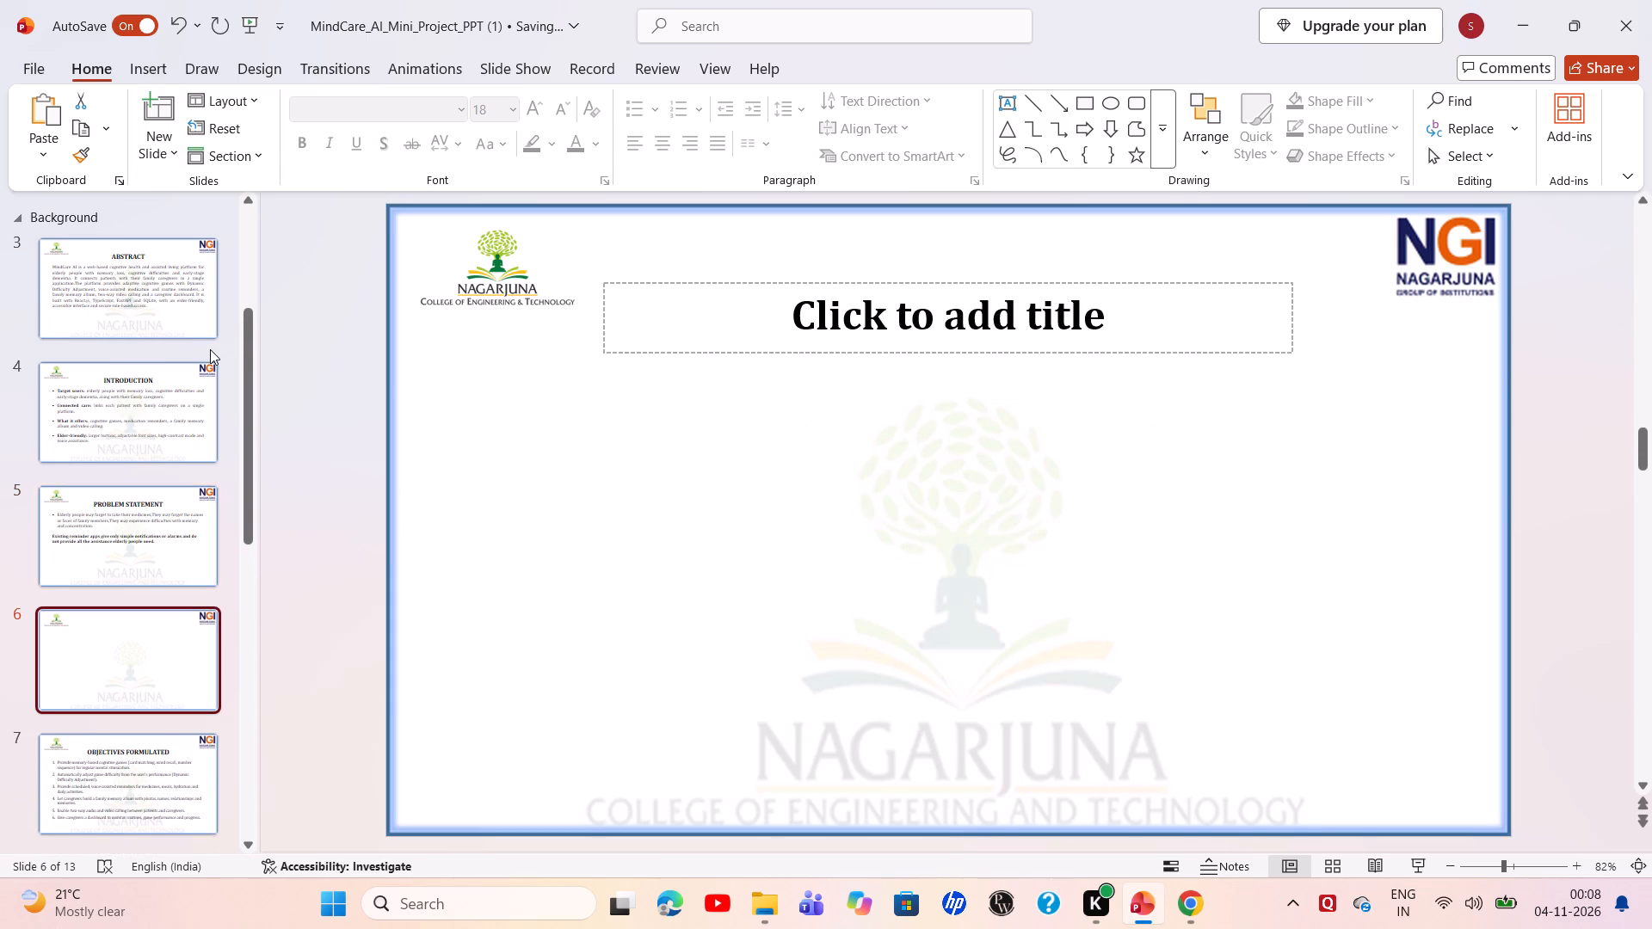
Enter "Litreature review" as the title of the new slide.
{"action": "left_click", "coordinate": [1113, 329]}
{"action": "type", "text": "lita"}
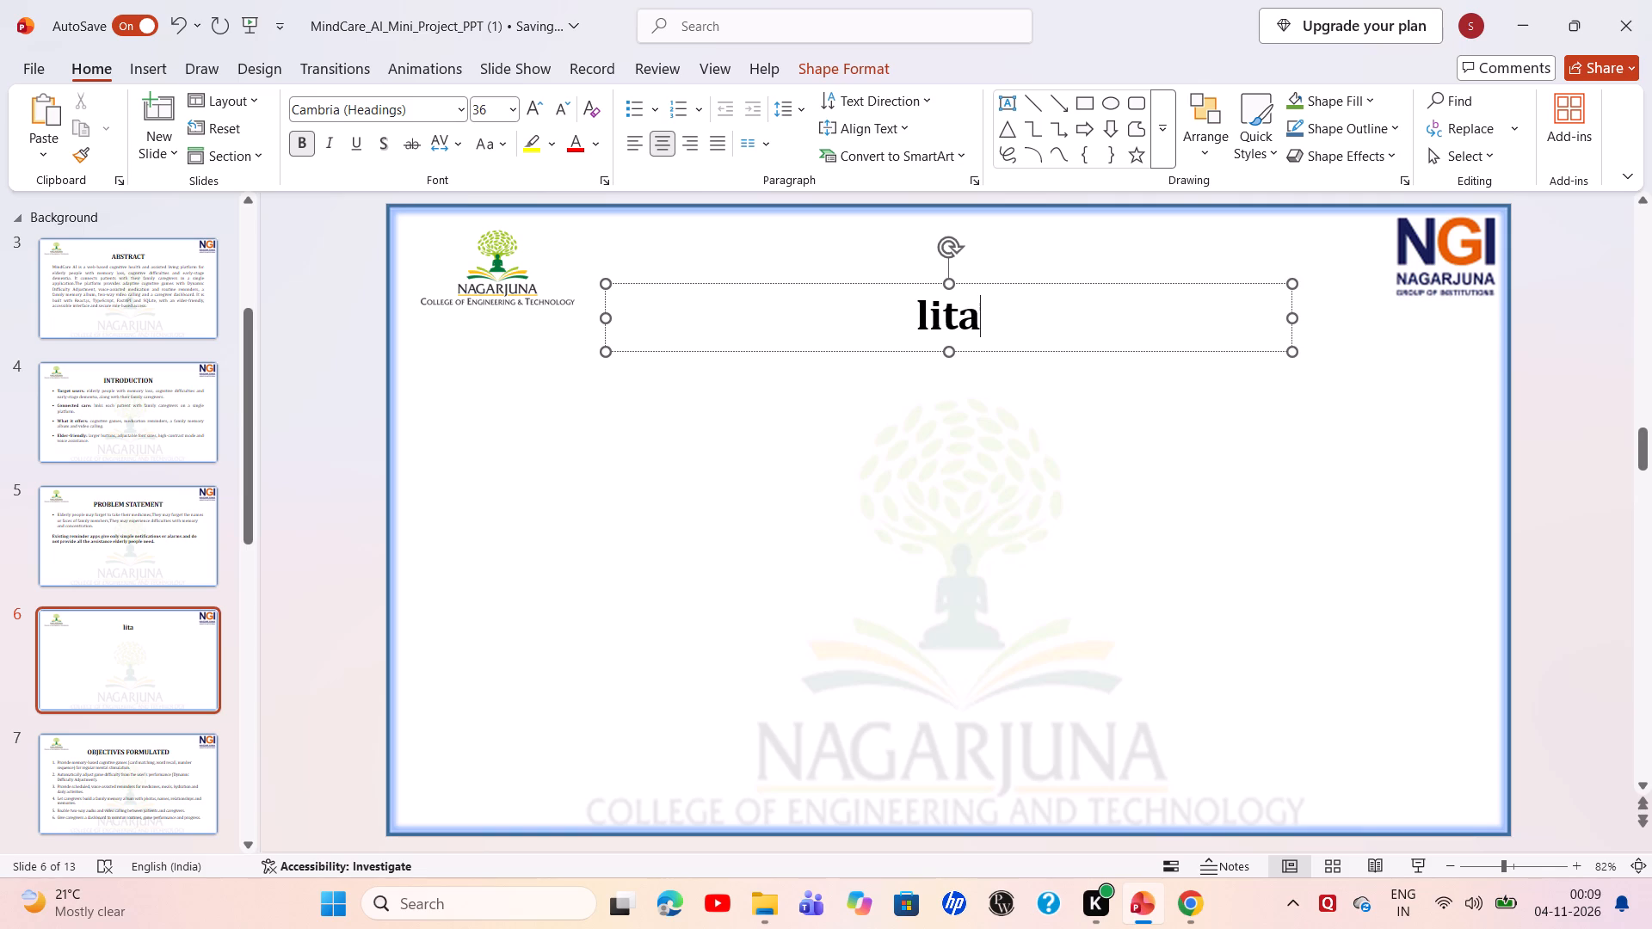
{"action": "key", "text": "BackSpace"}
{"action": "type", "text": "rati"}
{"action": "key", "text": "BackSpace"}
{"action": "type", "text": "ure"}
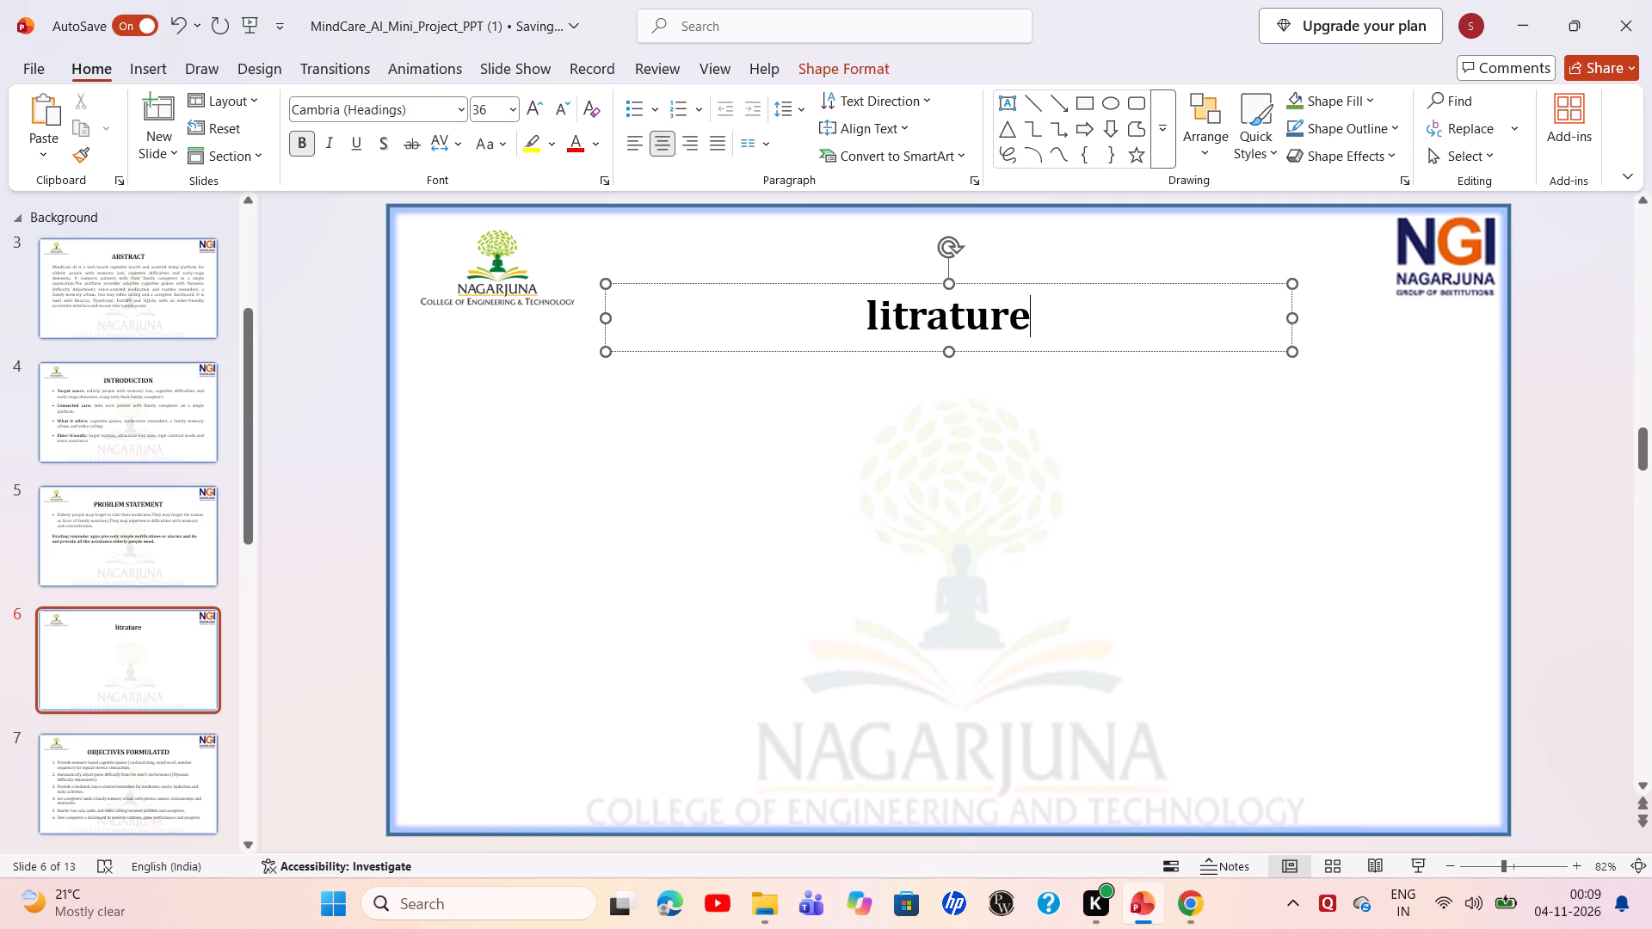
{"action": "key", "text": "space"}
{"action": "type", "text": "review"}
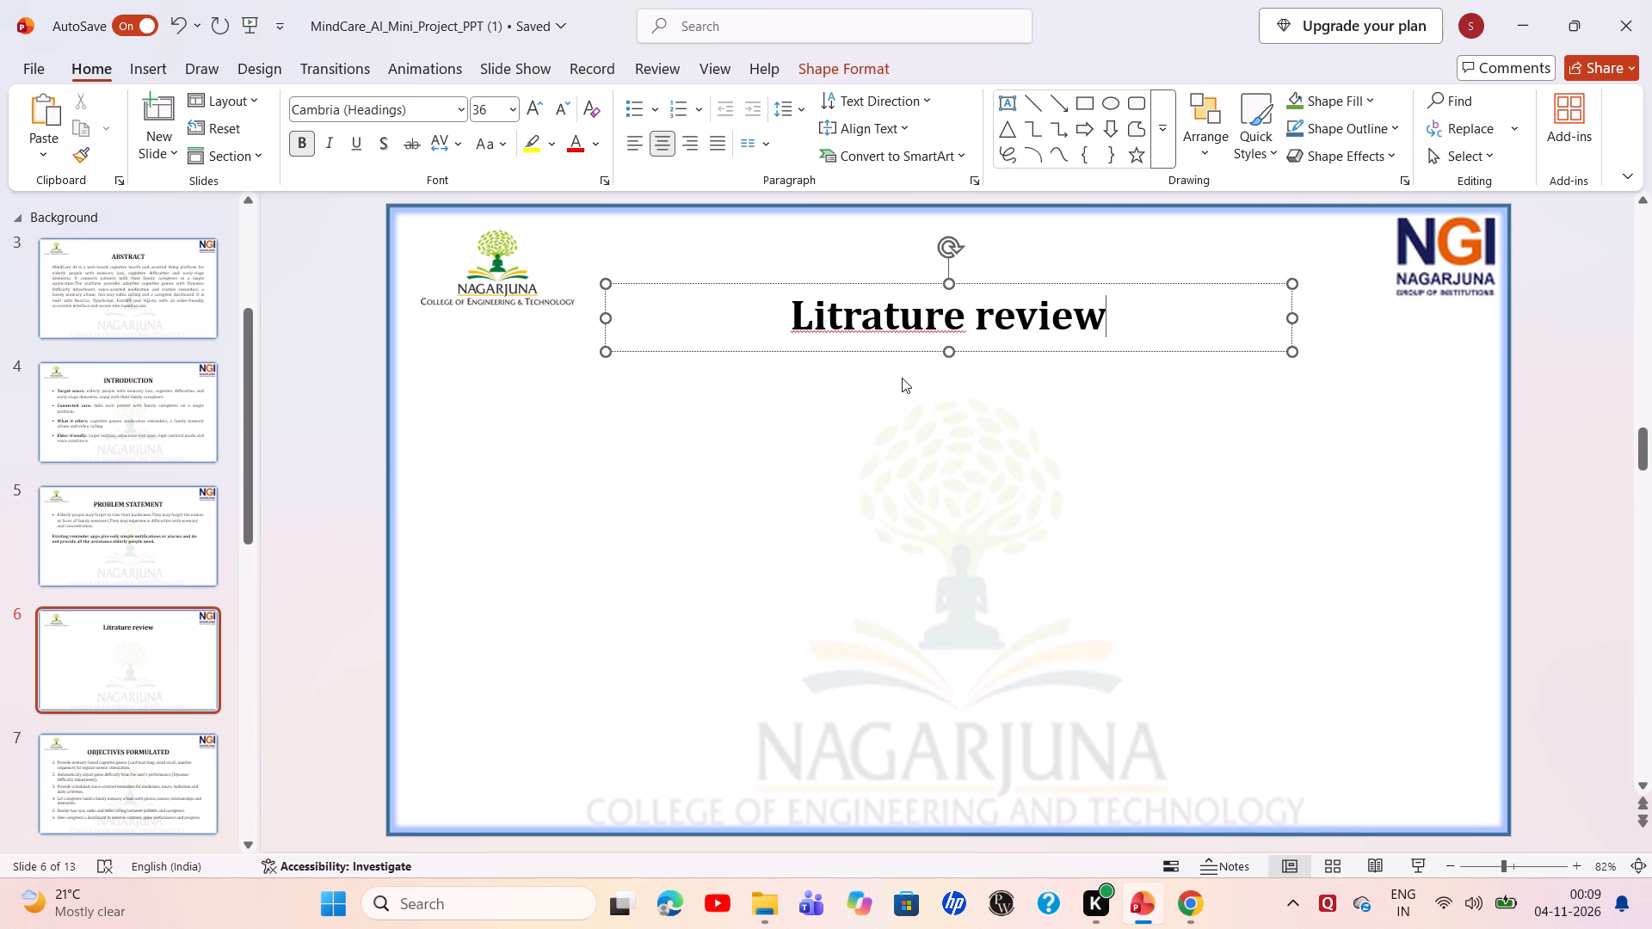
{"action": "left_click", "coordinate": [855, 312]}
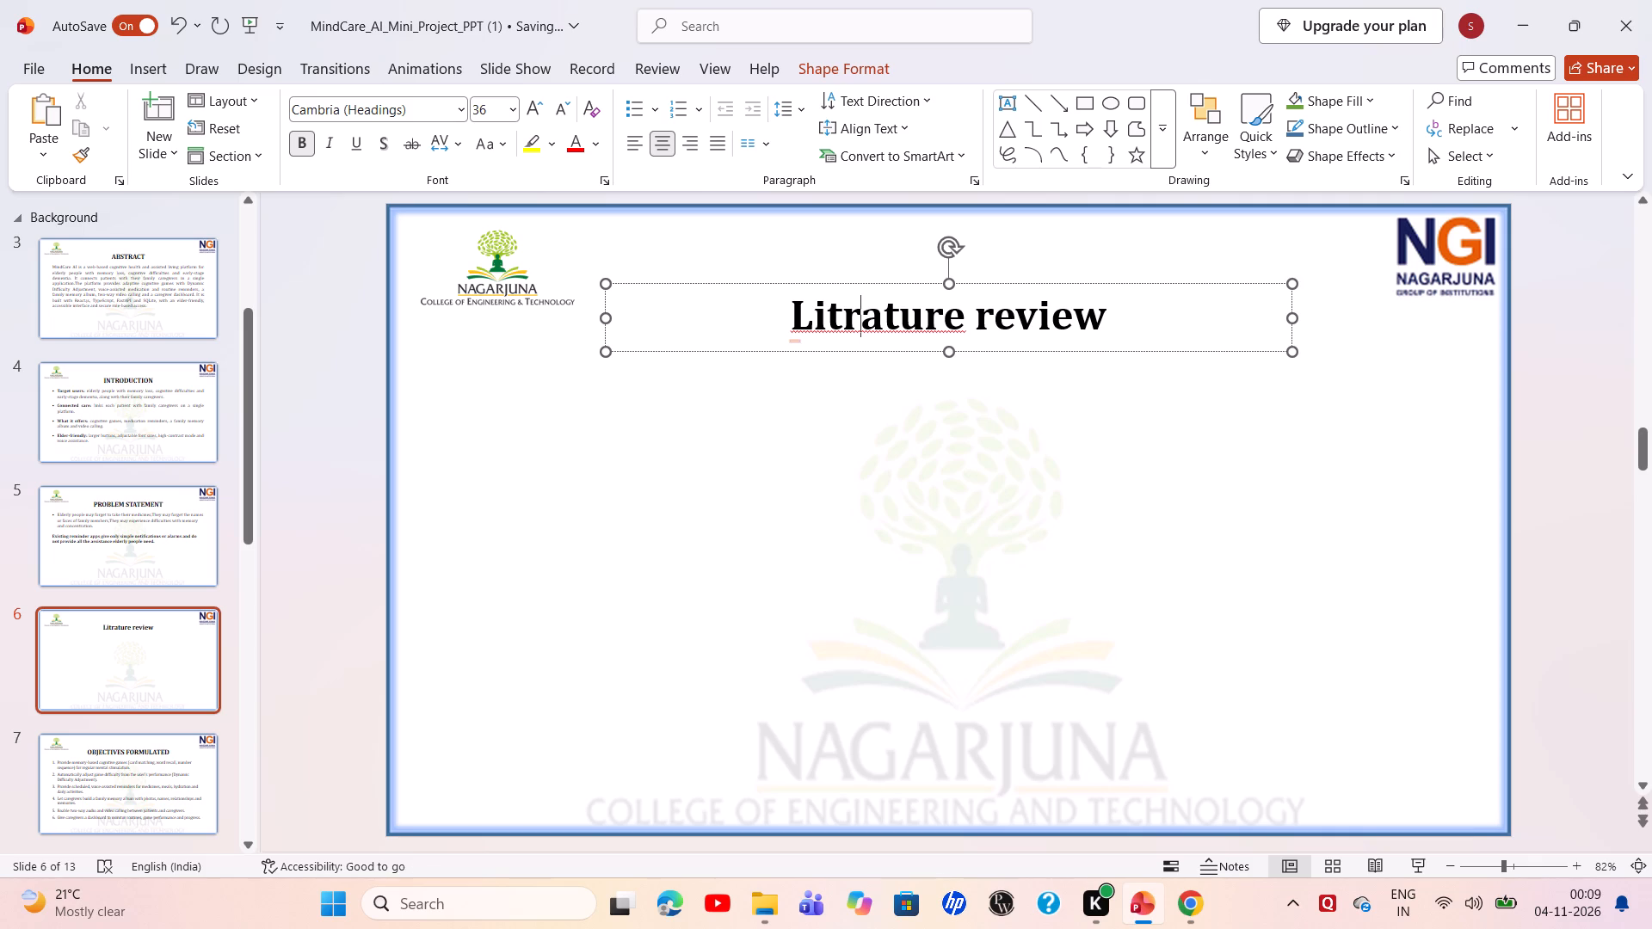
{"action": "key", "text": "e"}
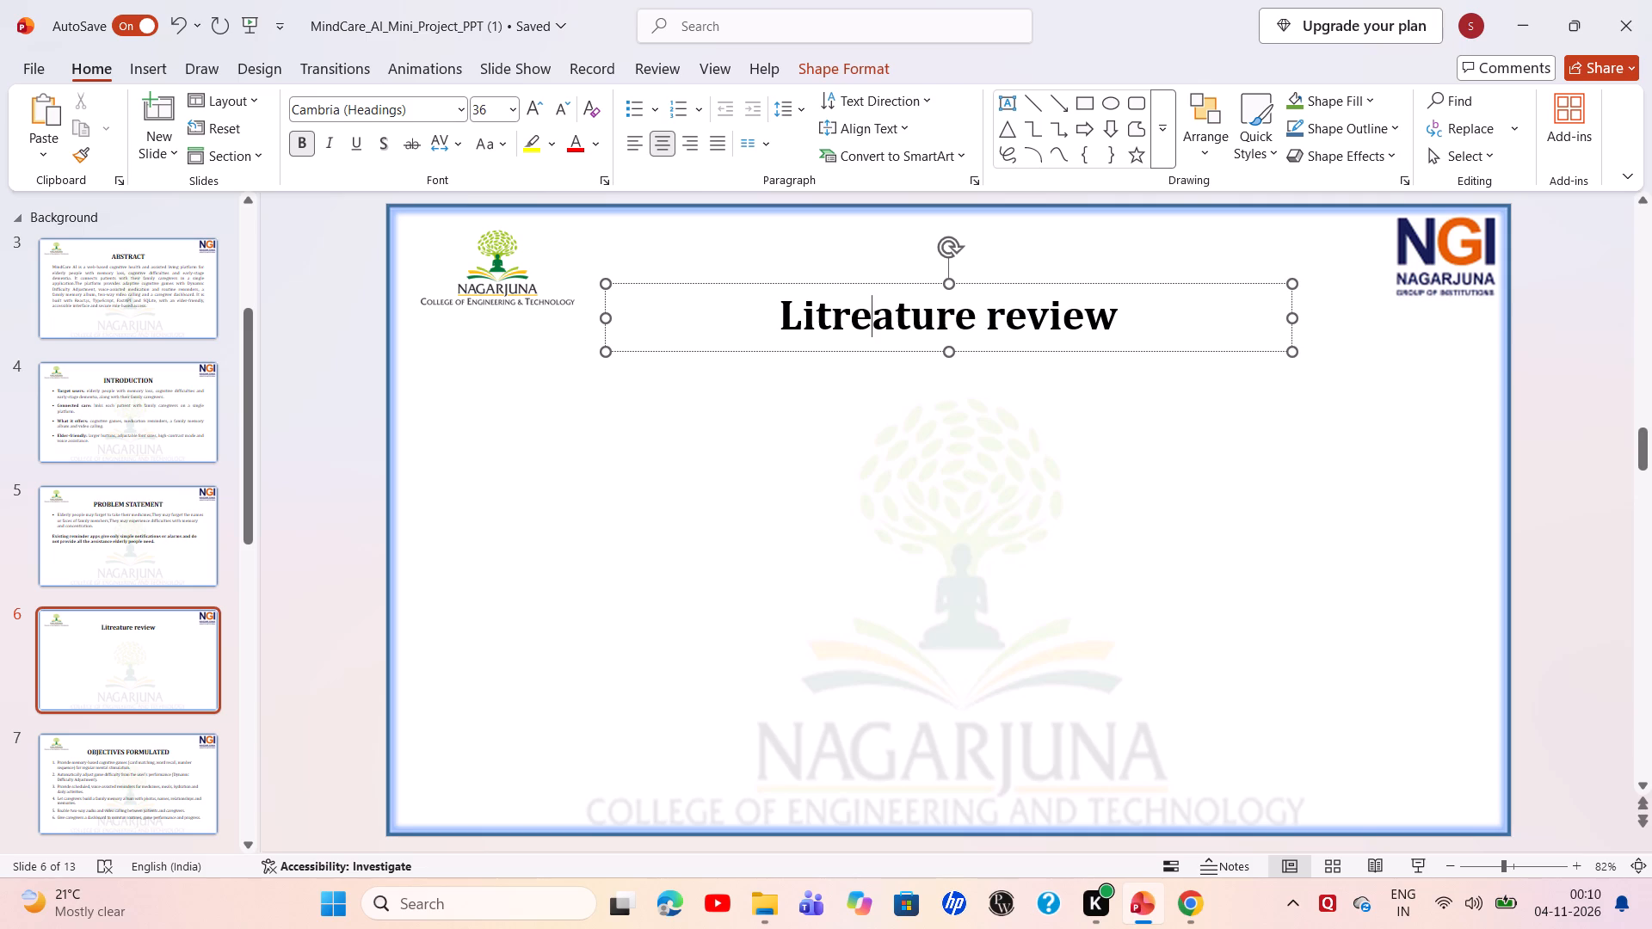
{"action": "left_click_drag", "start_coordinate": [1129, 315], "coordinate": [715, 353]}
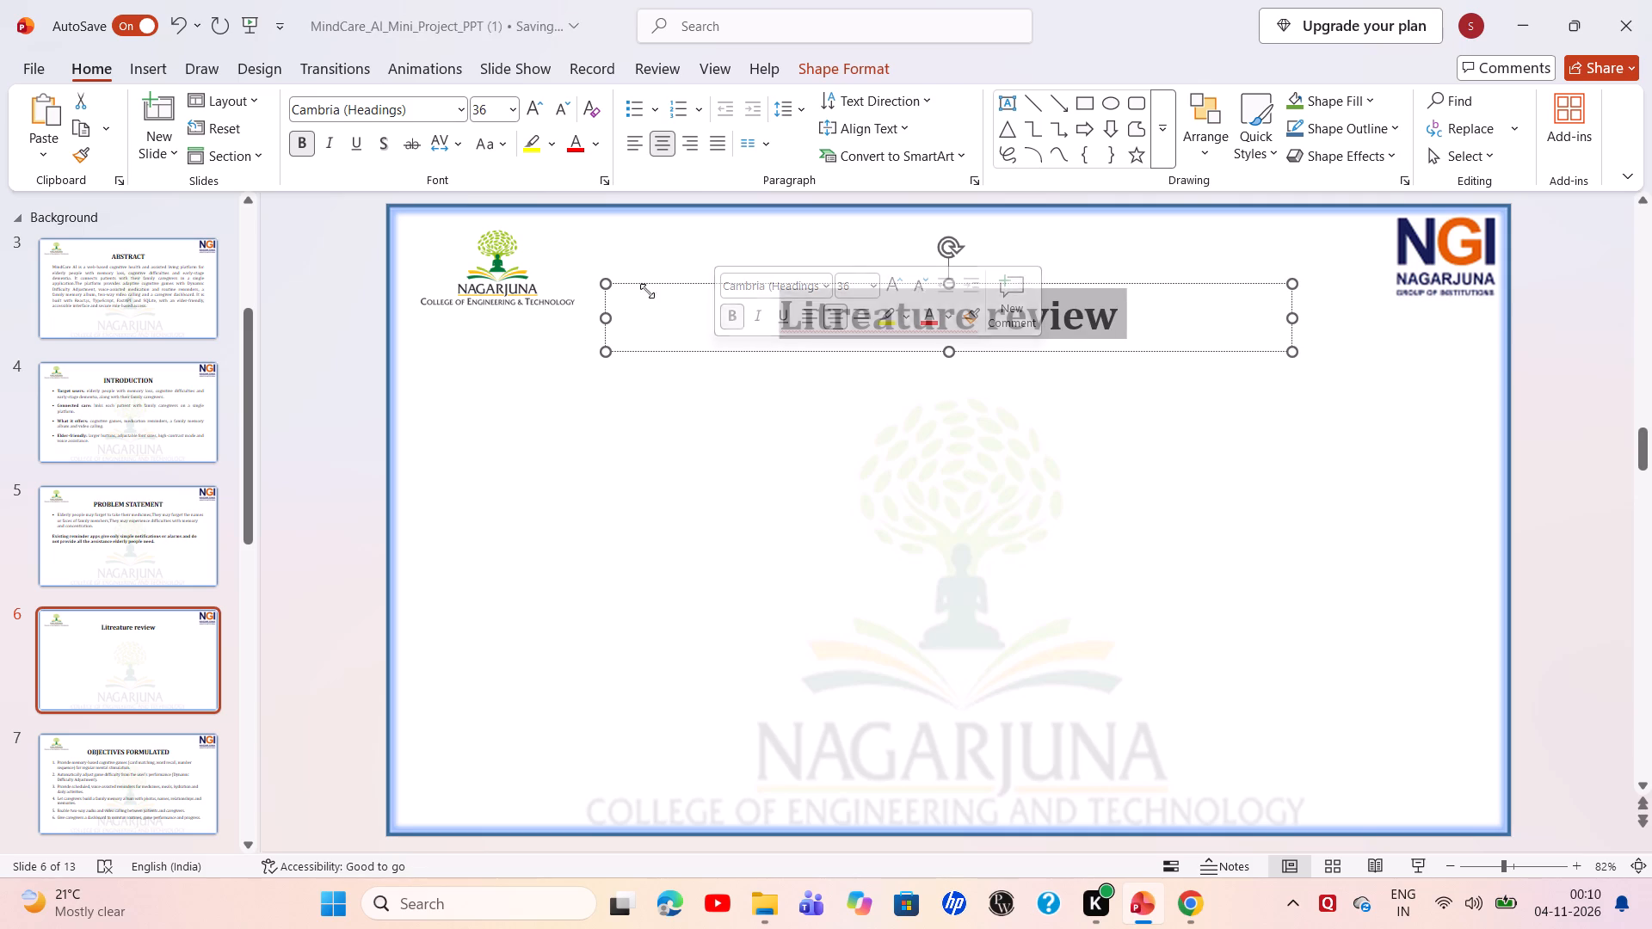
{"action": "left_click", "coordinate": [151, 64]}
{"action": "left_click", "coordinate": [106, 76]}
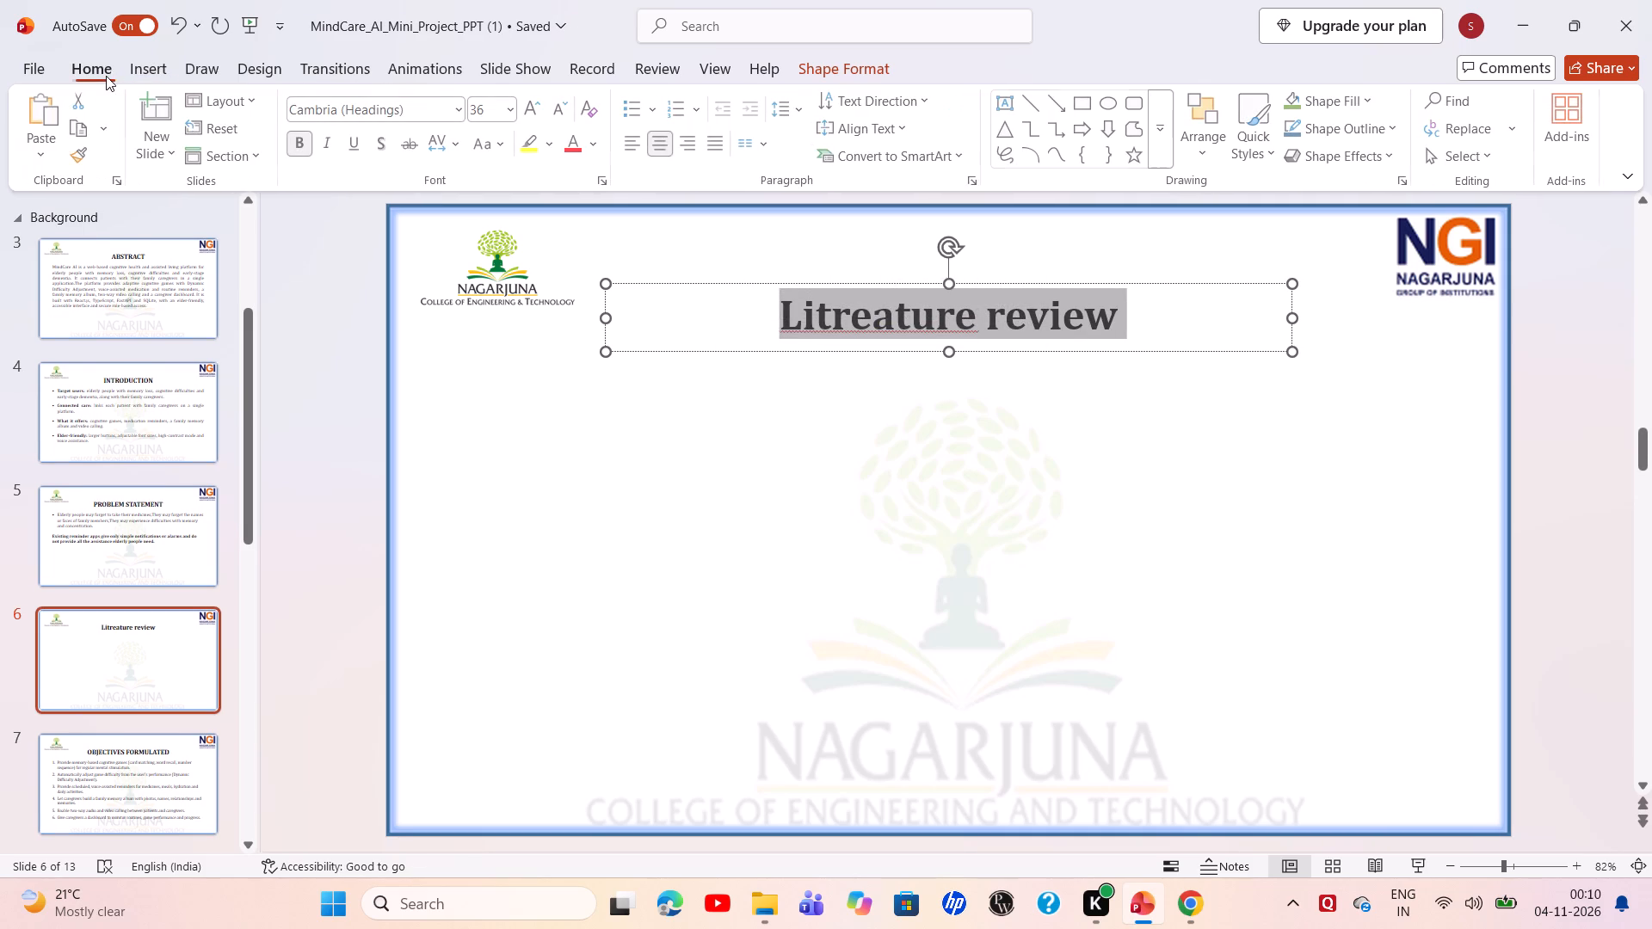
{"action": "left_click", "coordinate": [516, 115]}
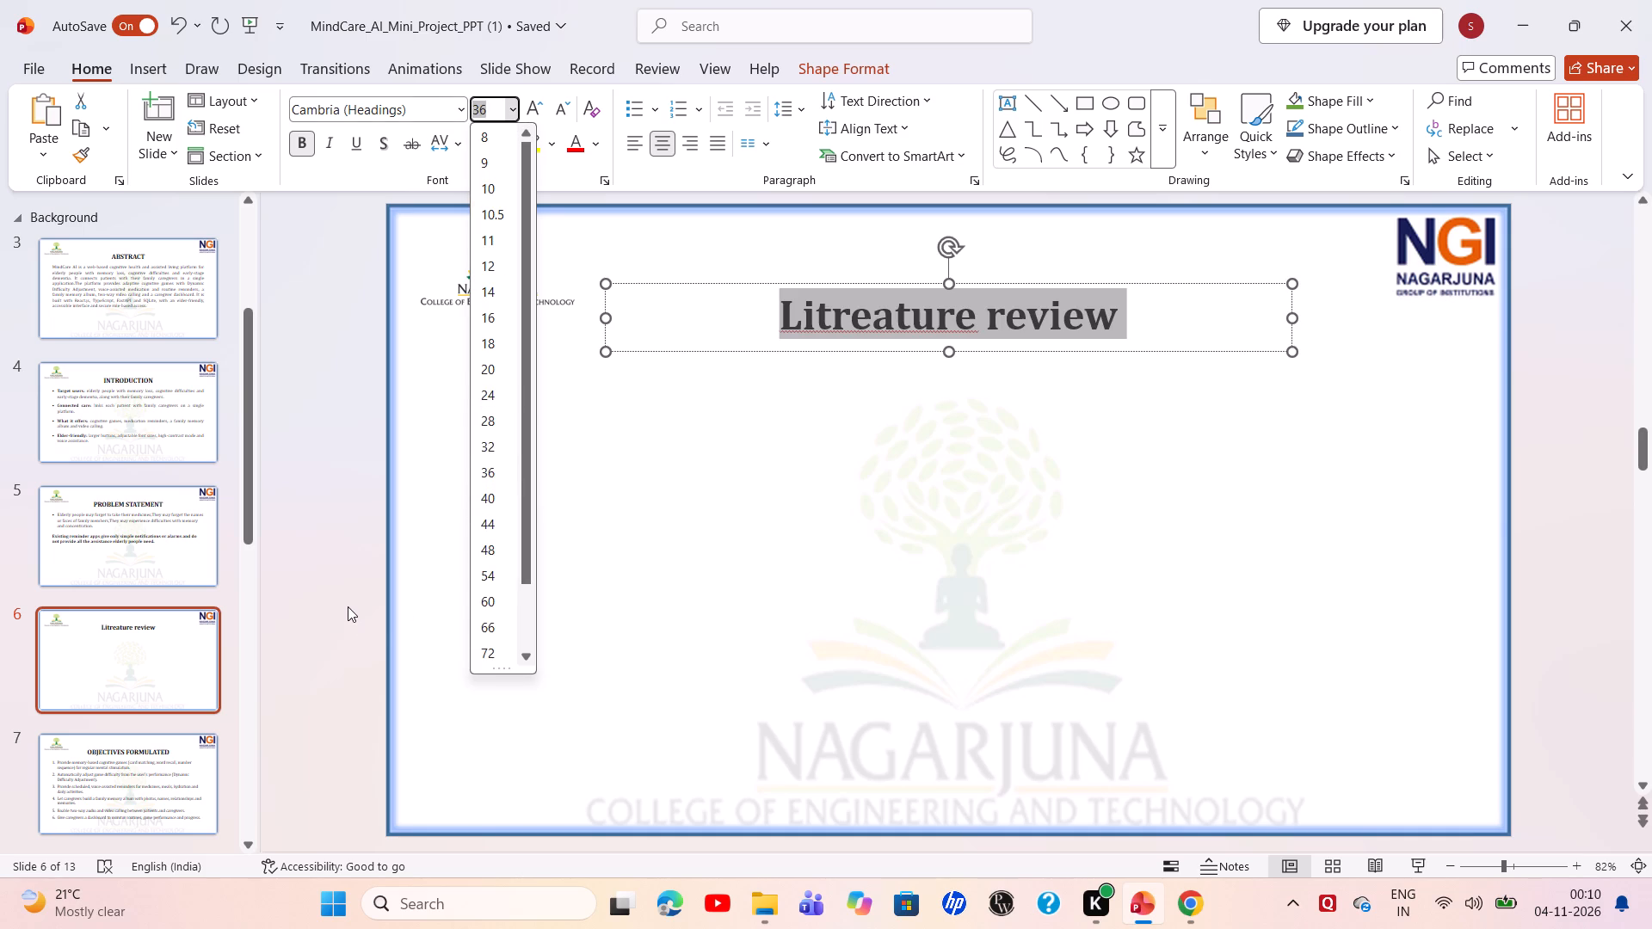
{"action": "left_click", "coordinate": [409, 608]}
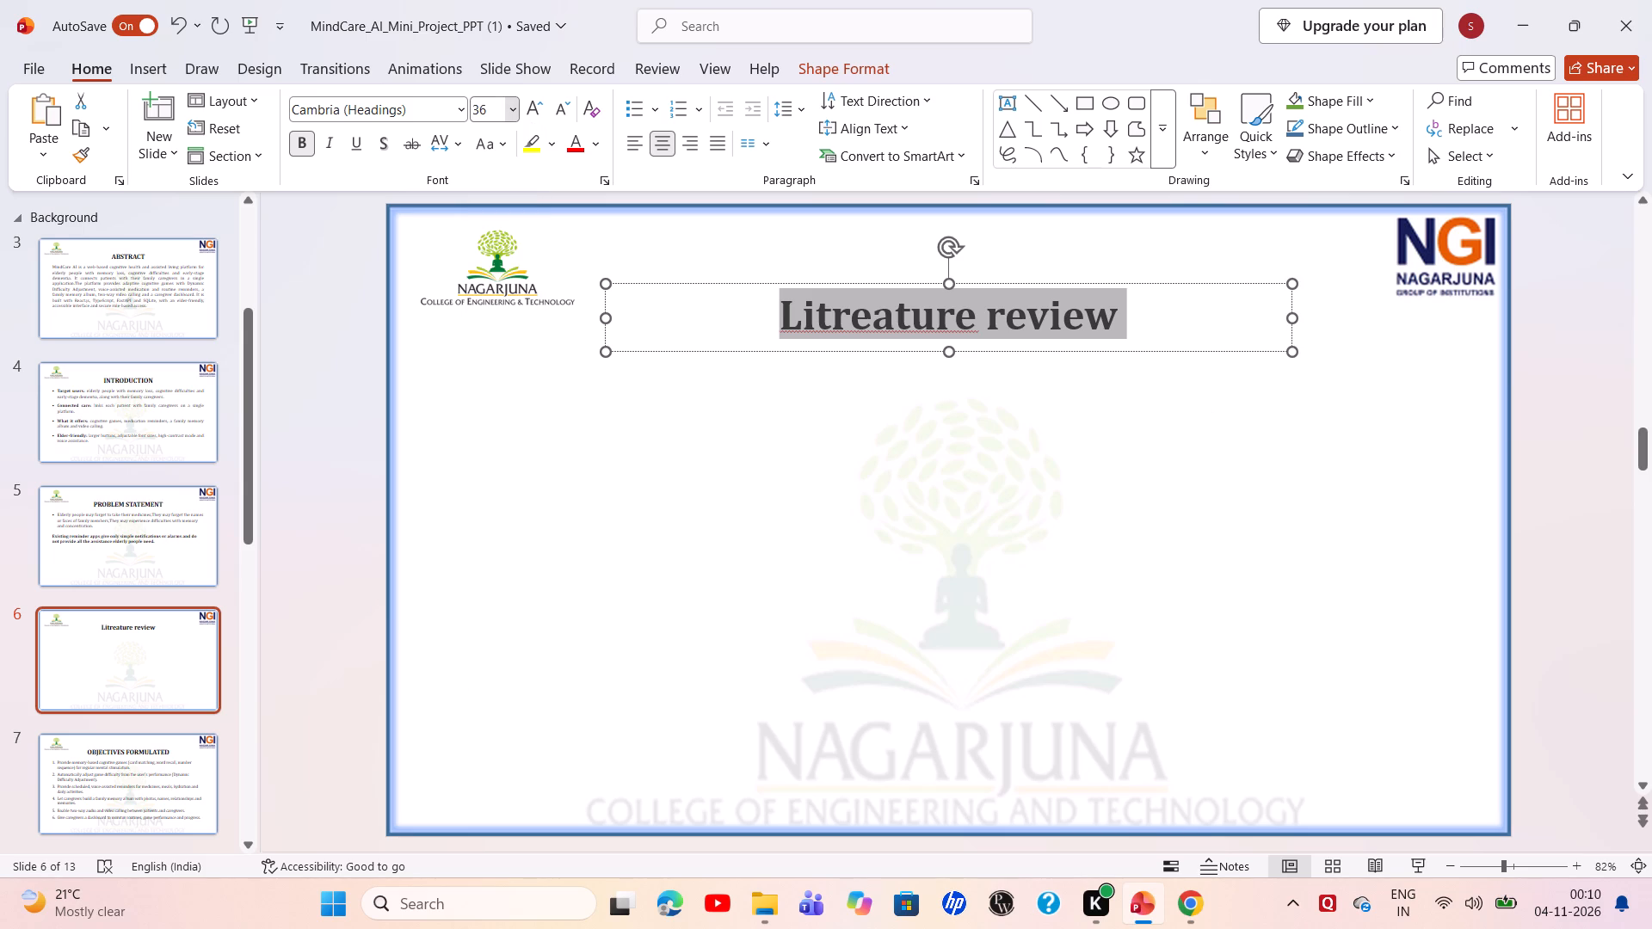
Replace the new slide's title with "LITERATURE REVIEW" in capital letters.
{"action": "left_click", "coordinate": [1156, 308]}
{"action": "key", "text": "BackSpace"}
{"action": "key", "text": "BackSpace"}
{"action": "key", "text": "BackSpace"}
{"action": "key", "text": "BackSpace"}
{"action": "key", "text": "BackSpace"}
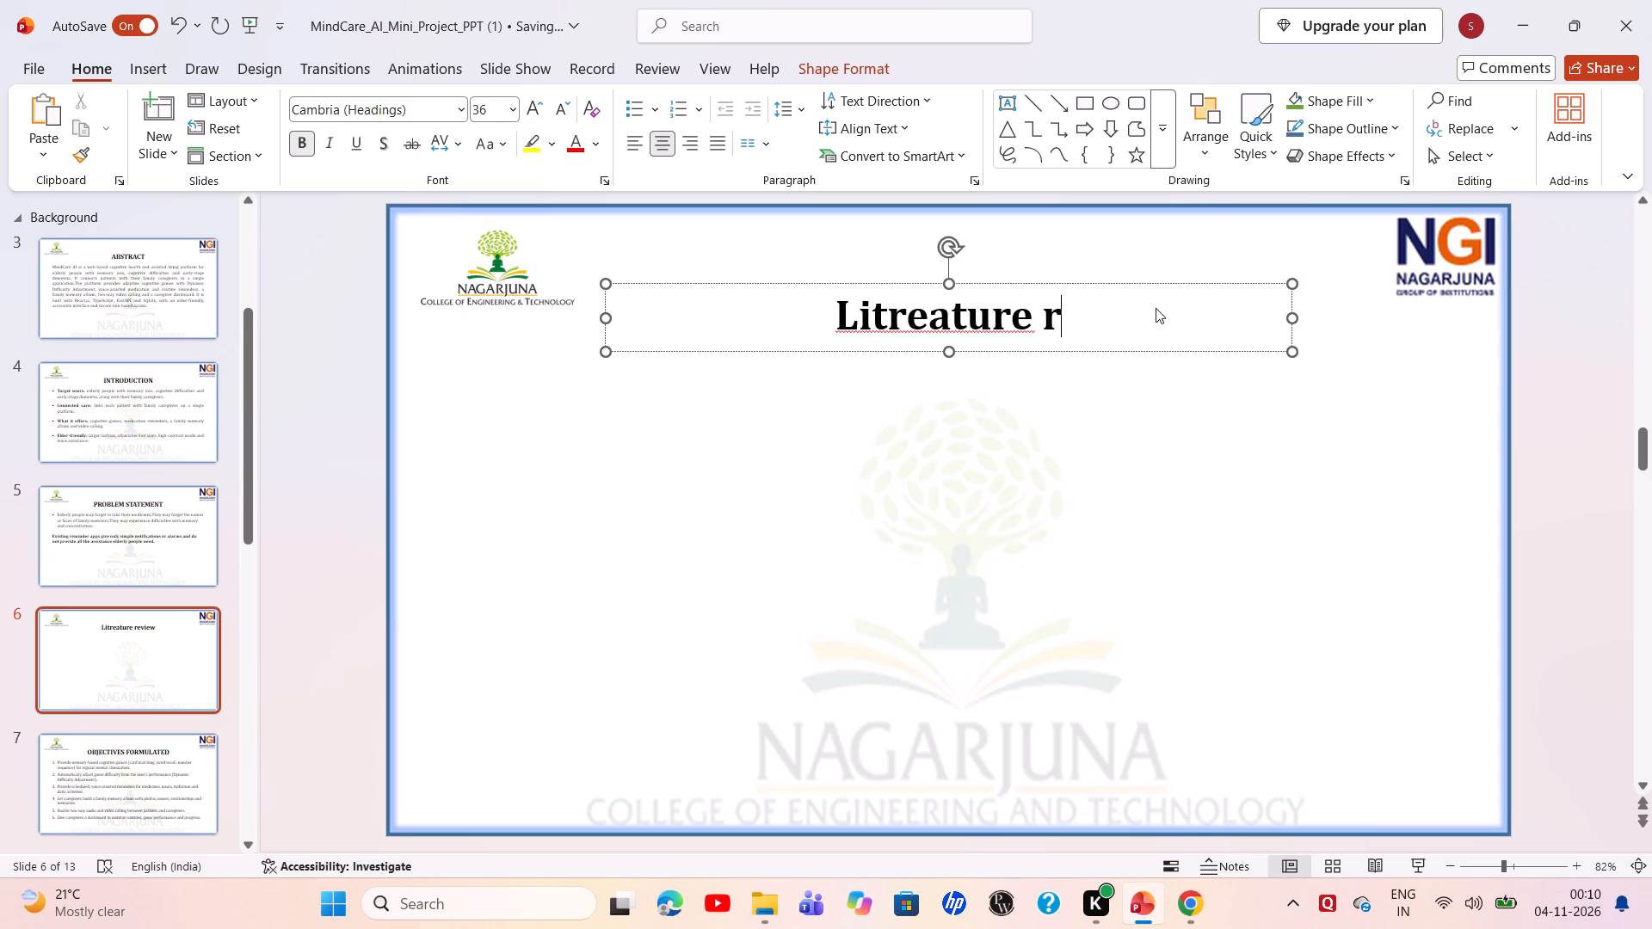
{"action": "key", "text": "BackSpace"}
{"action": "key", "text": "BackSpace"}
{"action": "key", "text": "BackSpace"}
{"action": "key", "text": "BackSpace"}
{"action": "key", "text": "BackSpace"}
{"action": "key", "text": "BackSpace"}
{"action": "key", "text": "BackSpace"}
{"action": "key", "text": "BackSpace"}
{"action": "key", "text": "BackSpace"}
{"action": "key", "text": "BackSpace"}
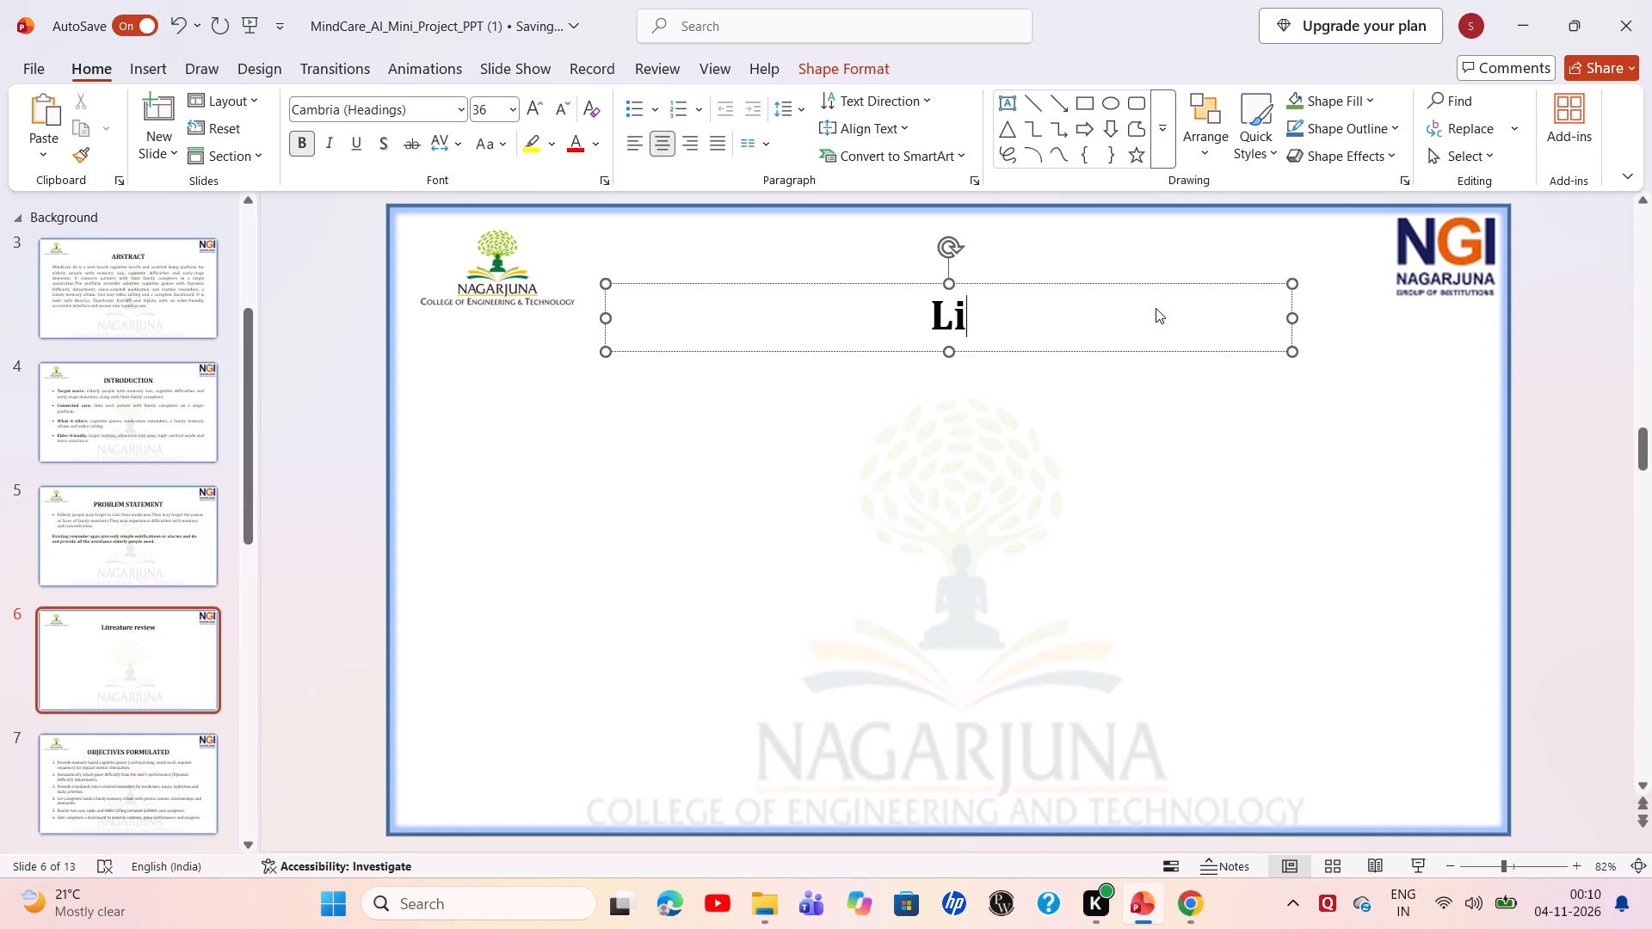
{"action": "key", "text": "BackSpace"}
{"action": "type", "text": "ITRA"}
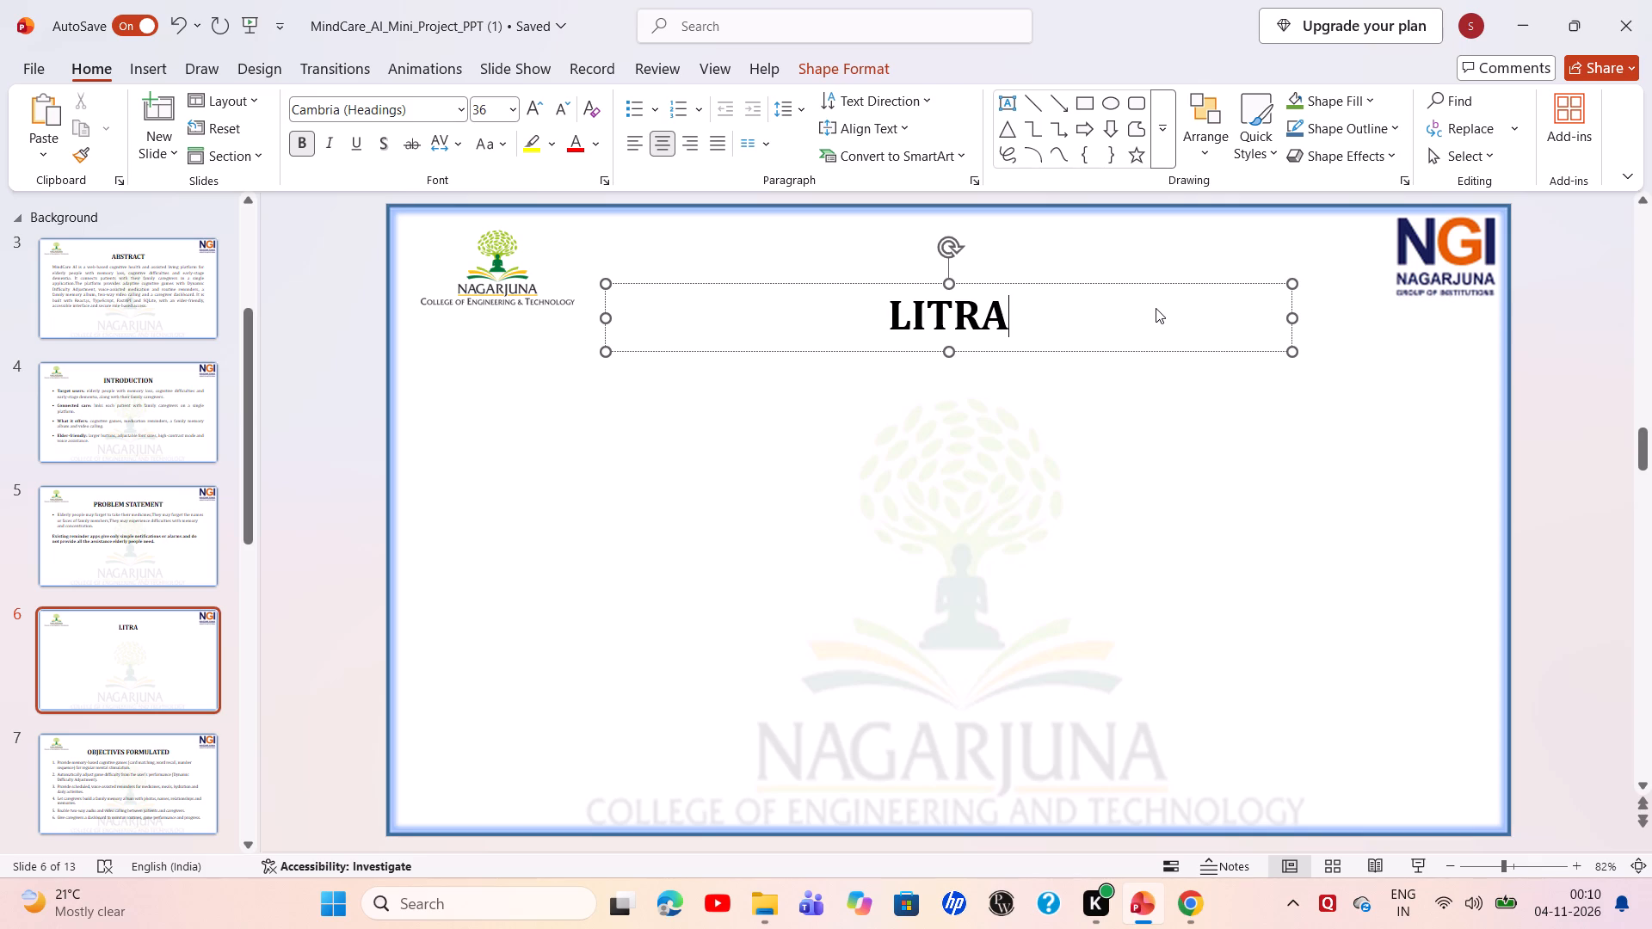
{"action": "key", "text": "BackSpace"}
{"action": "key", "text": "BackSpace"}
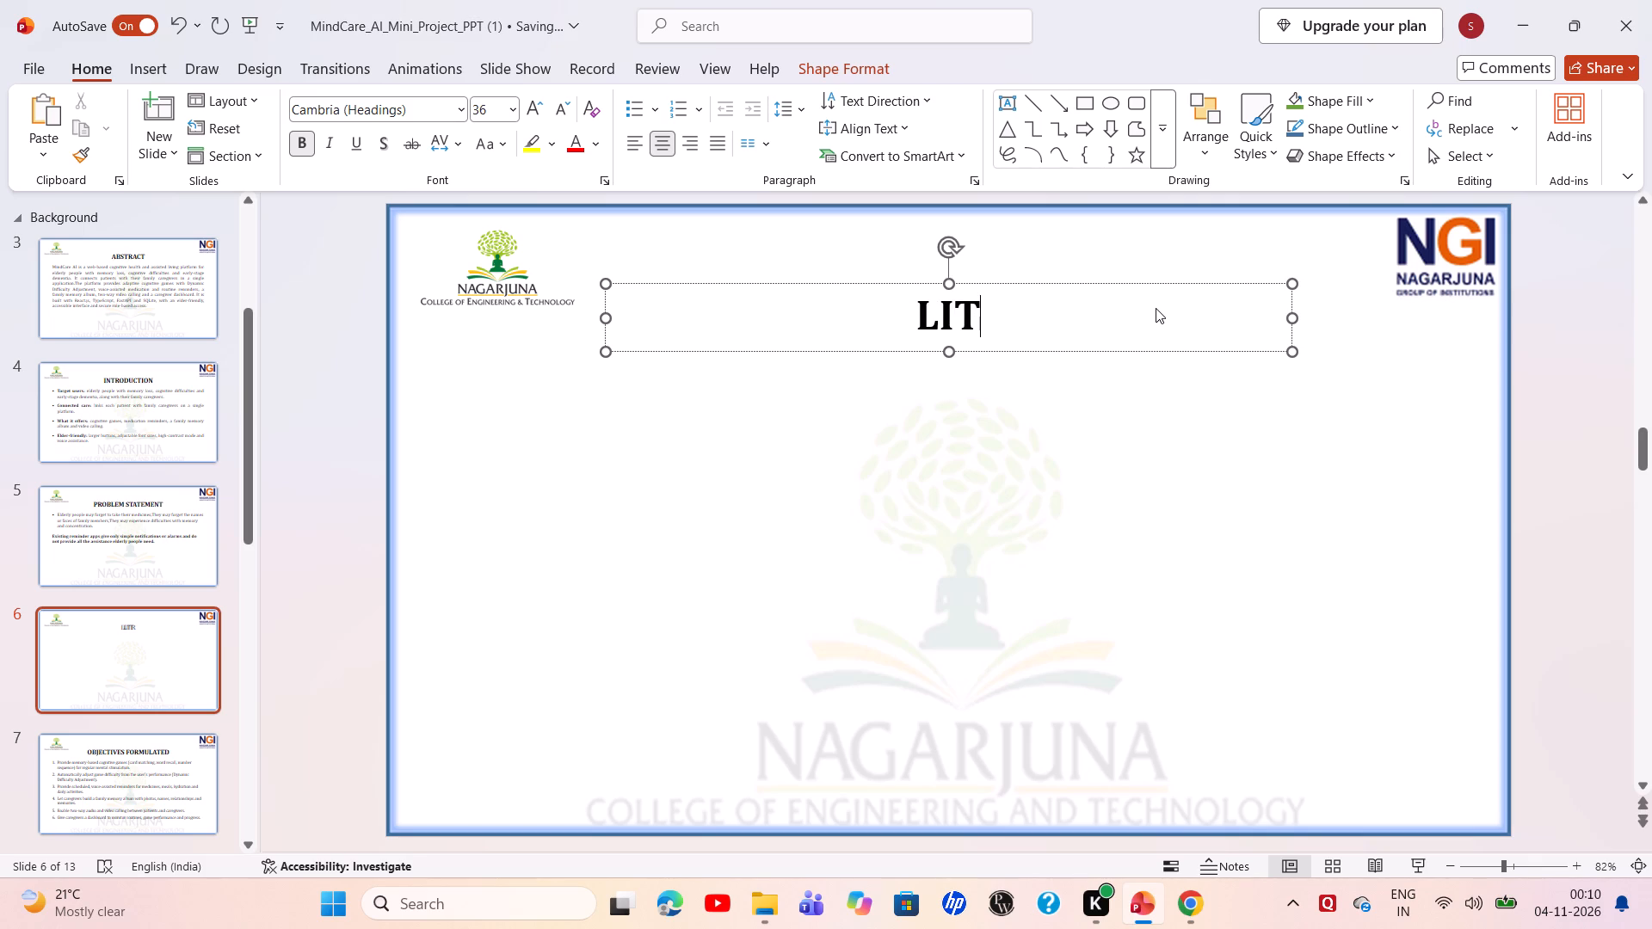
{"action": "type", "text": "ER"}
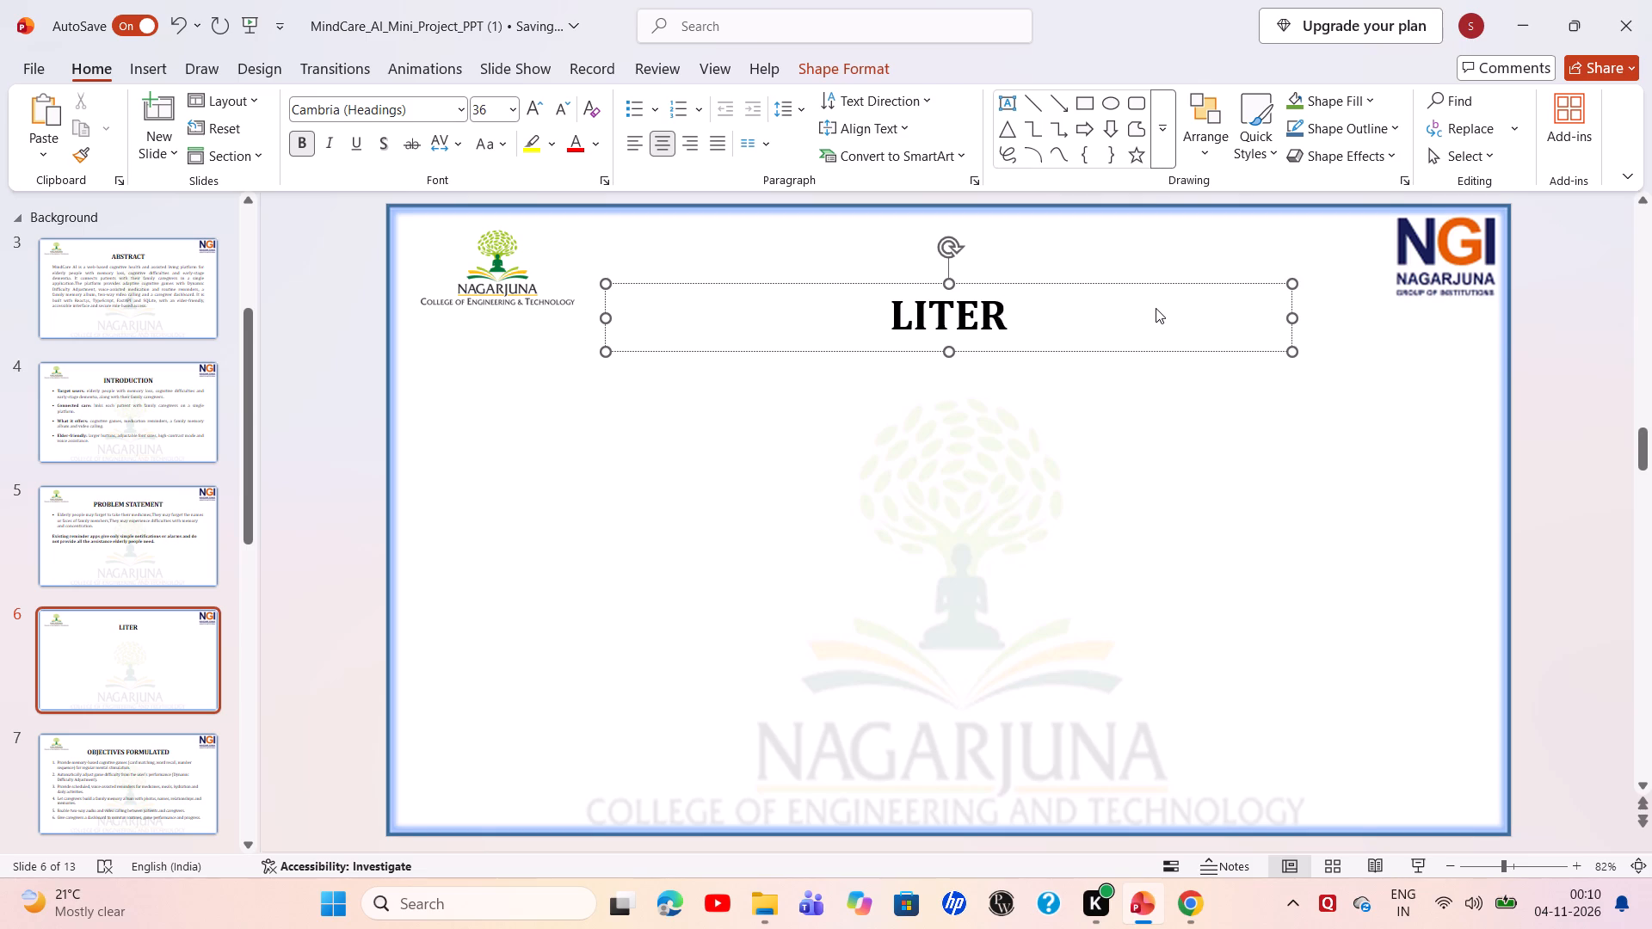
{"action": "key", "text": "a"}
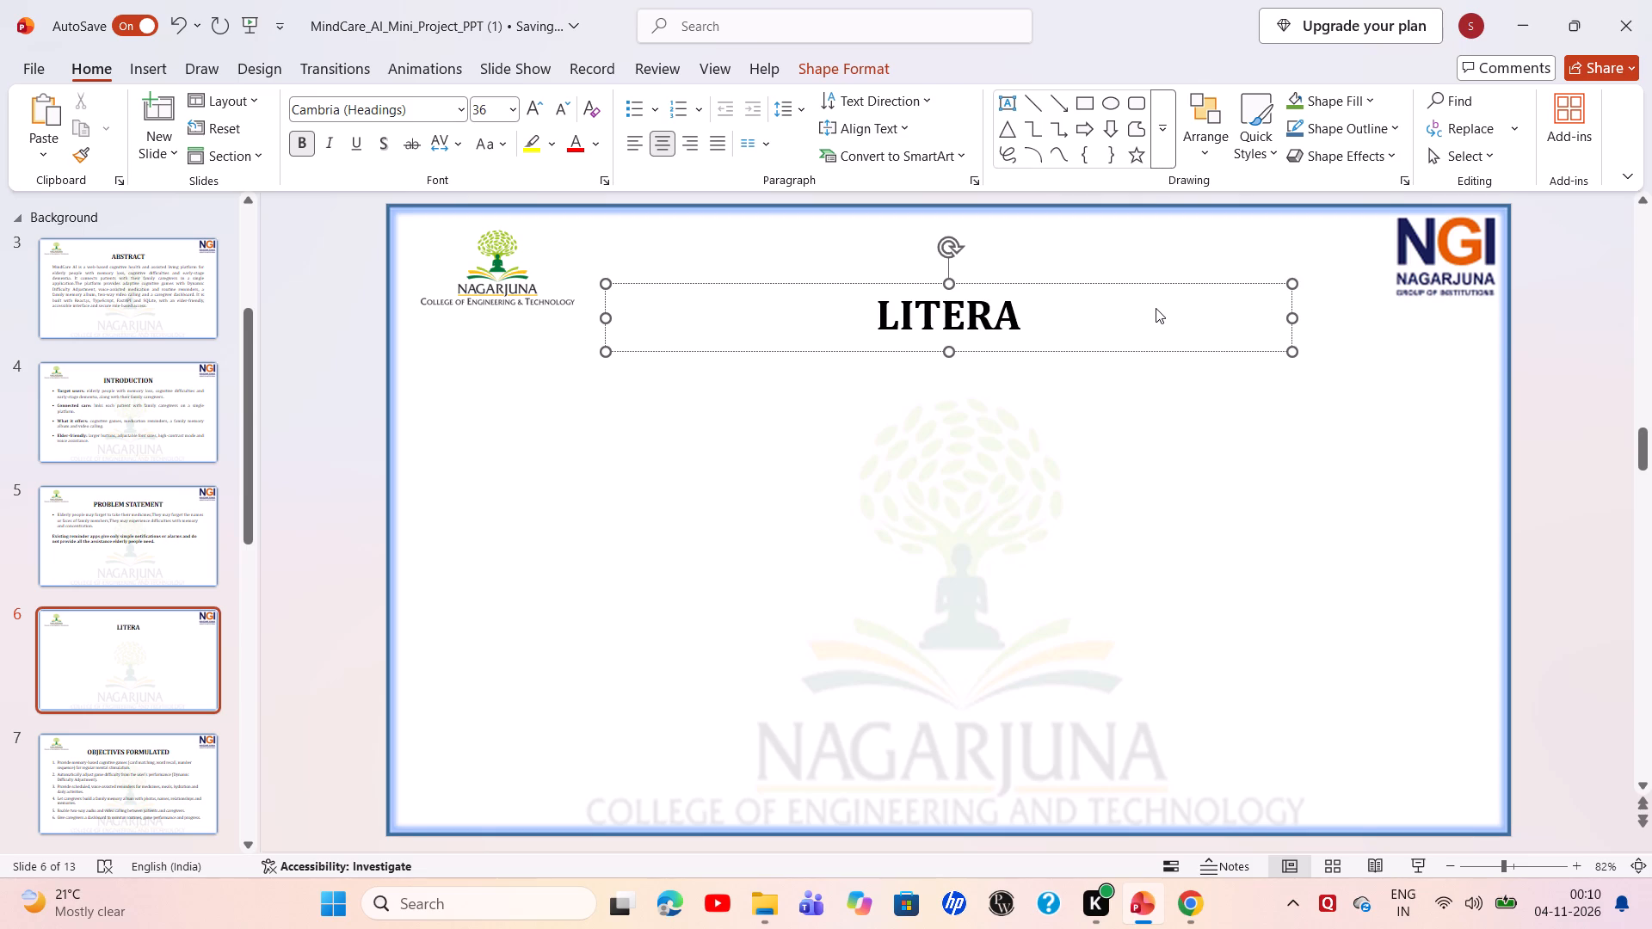
{"action": "key", "text": "y"}
{"action": "key", "text": "BackSpace"}
{"action": "type", "text": "TUR"}
{"action": "key", "text": "e"}
{"action": "key", "text": "space"}
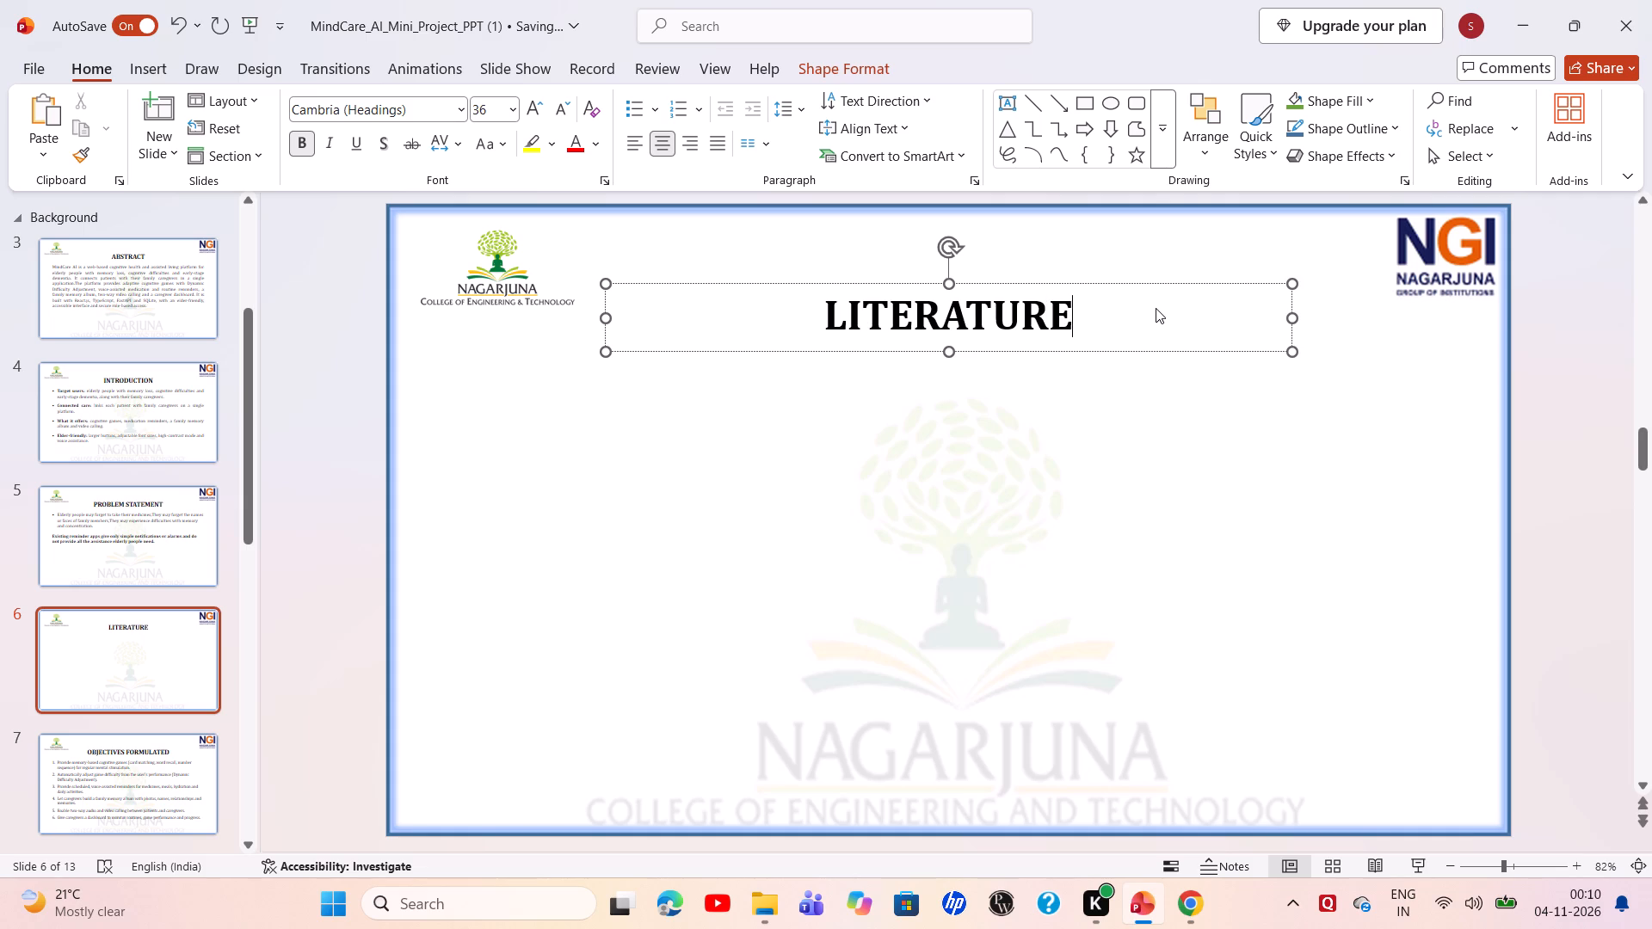
{"action": "type", "text": "RE"}
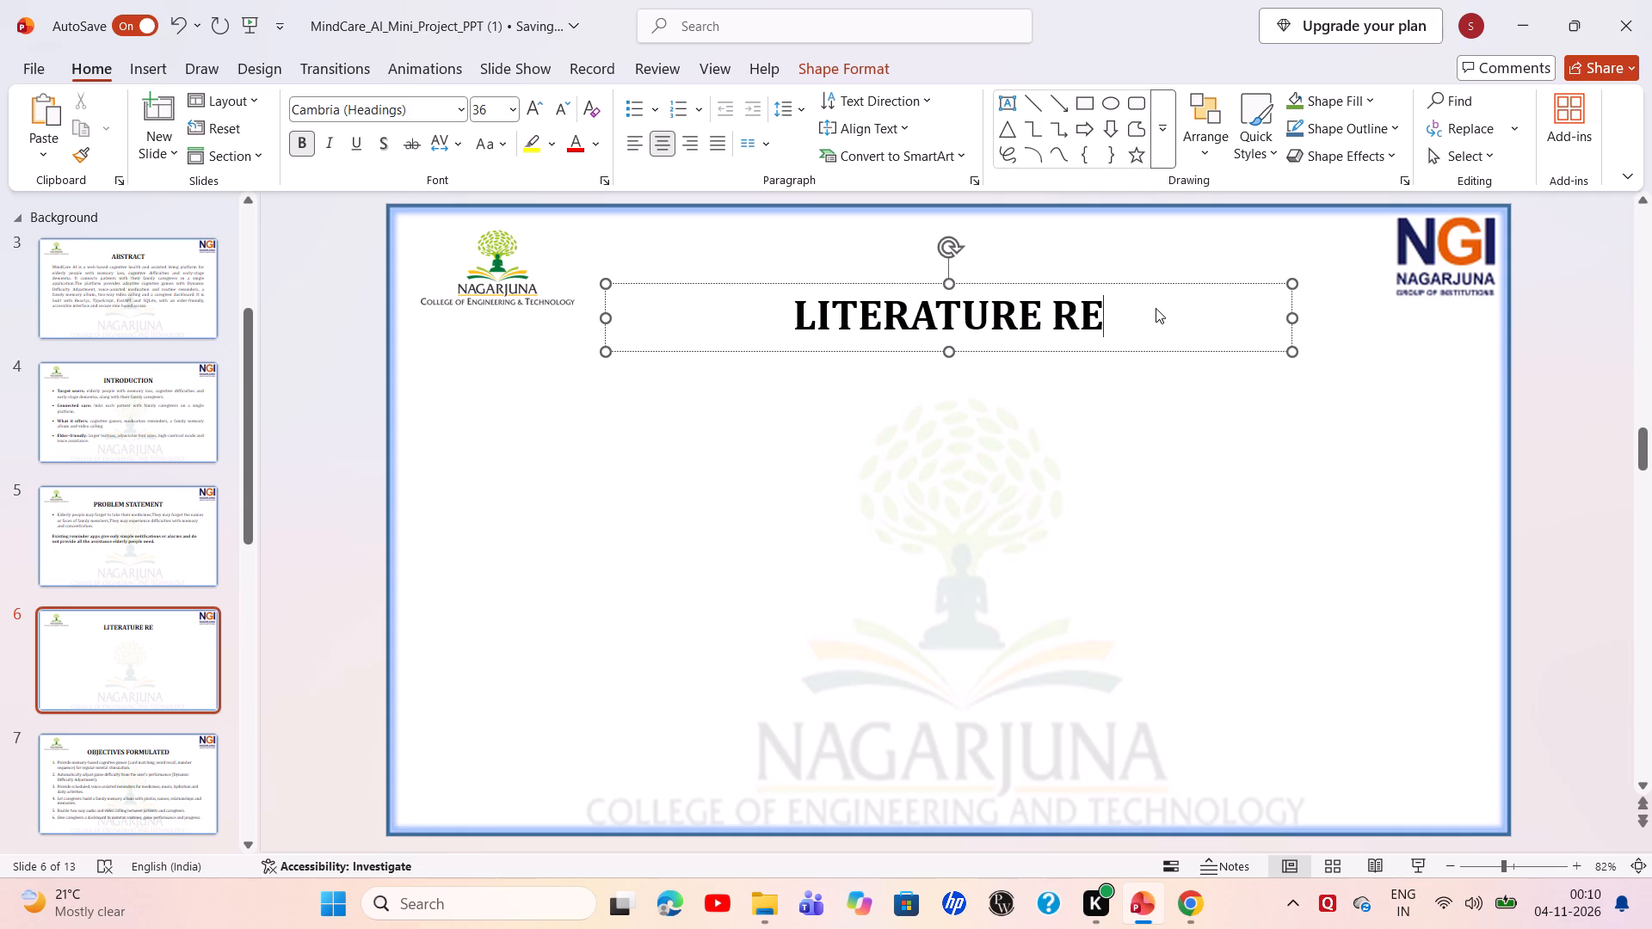
{"action": "type", "text": "VI"}
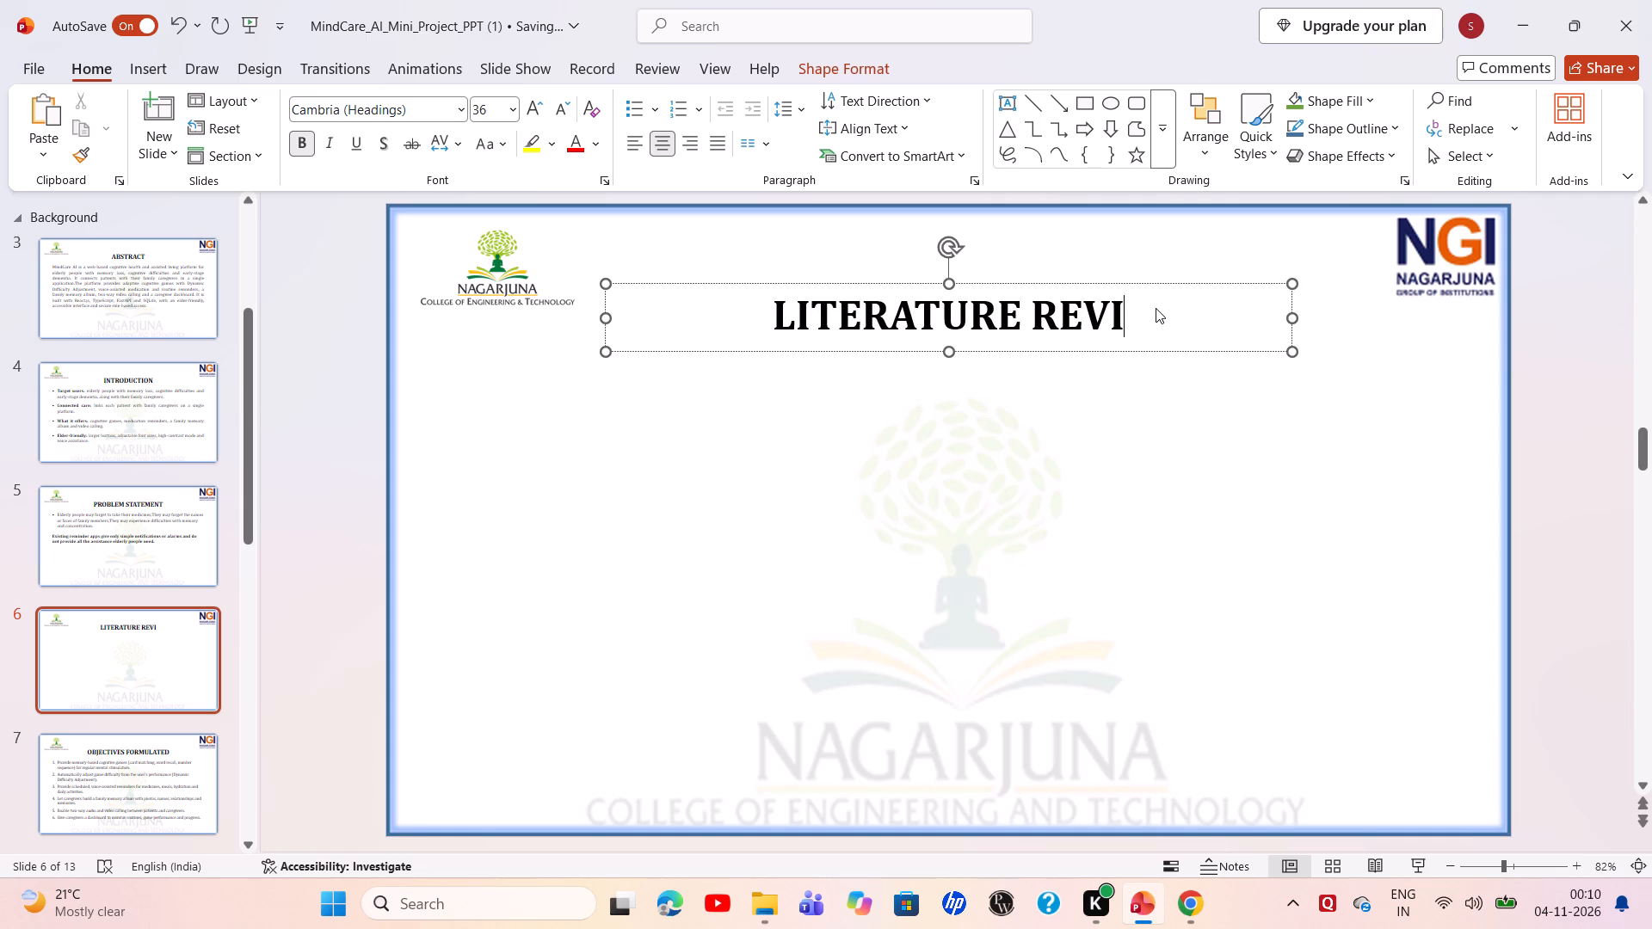
{"action": "type", "text": "EW"}
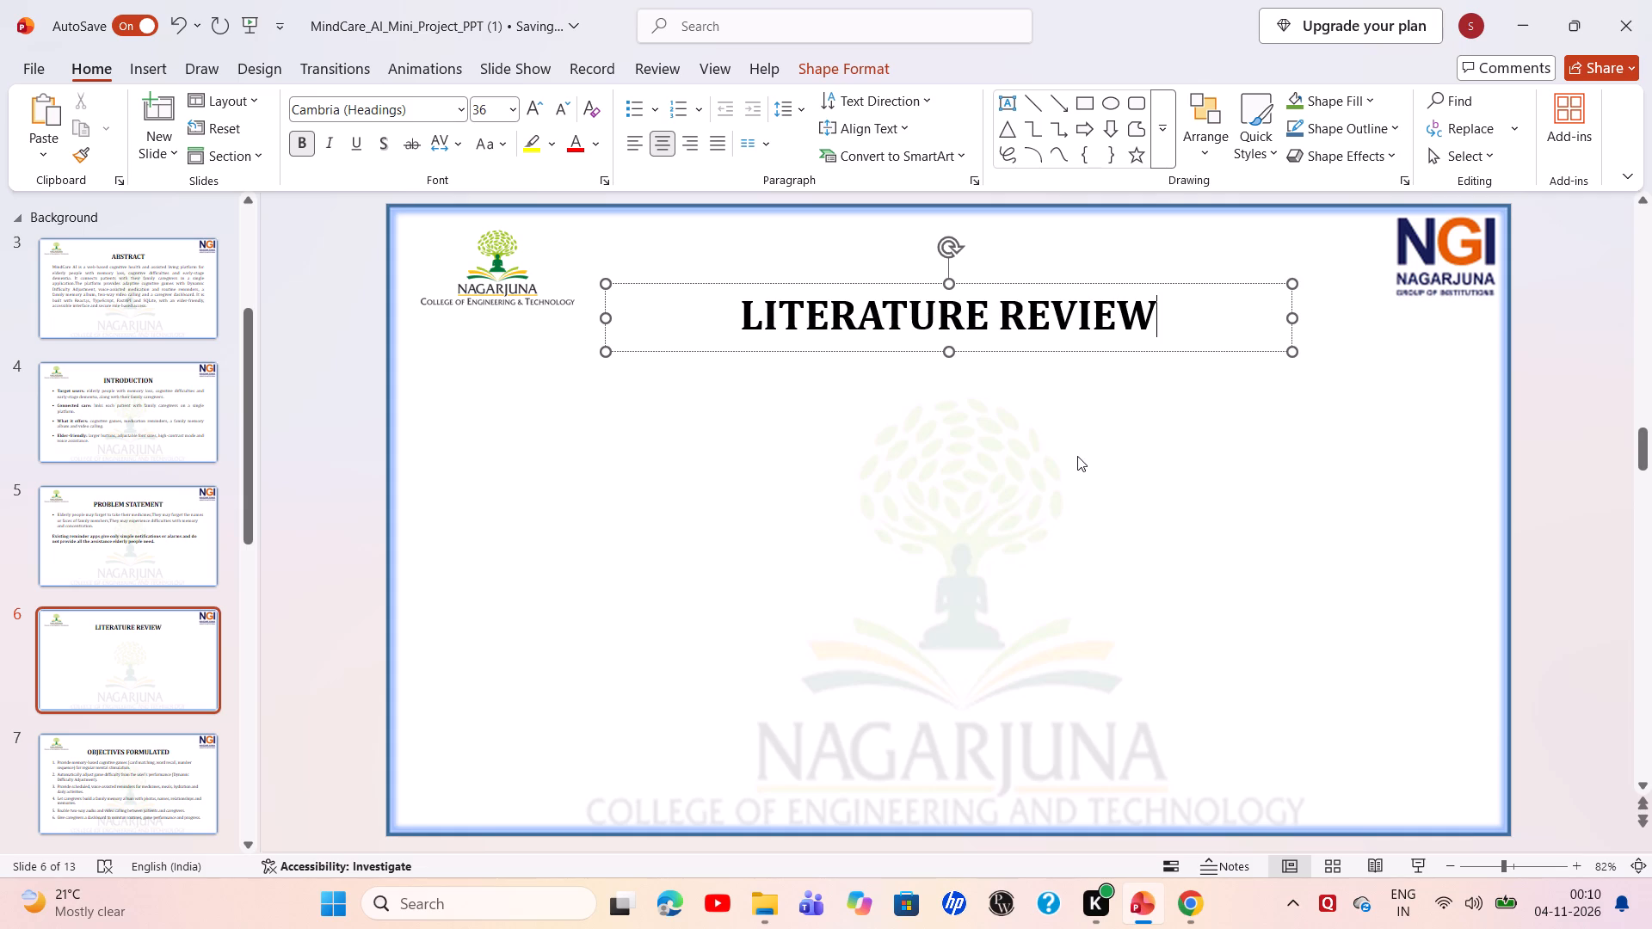
{"action": "left_click", "coordinate": [1077, 457]}
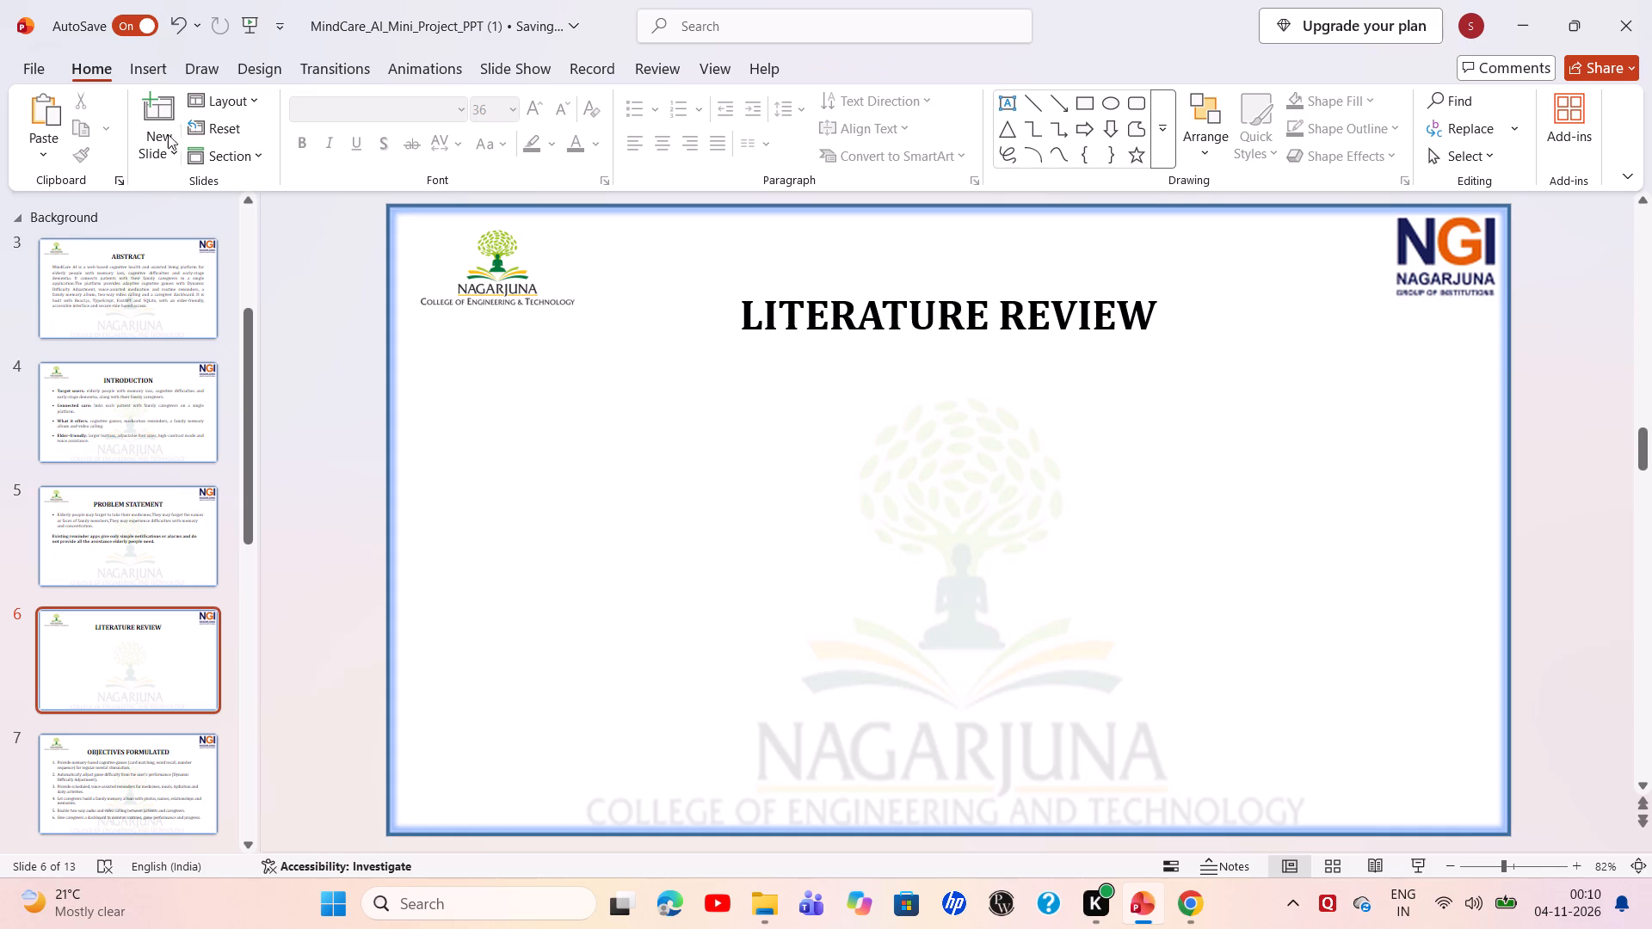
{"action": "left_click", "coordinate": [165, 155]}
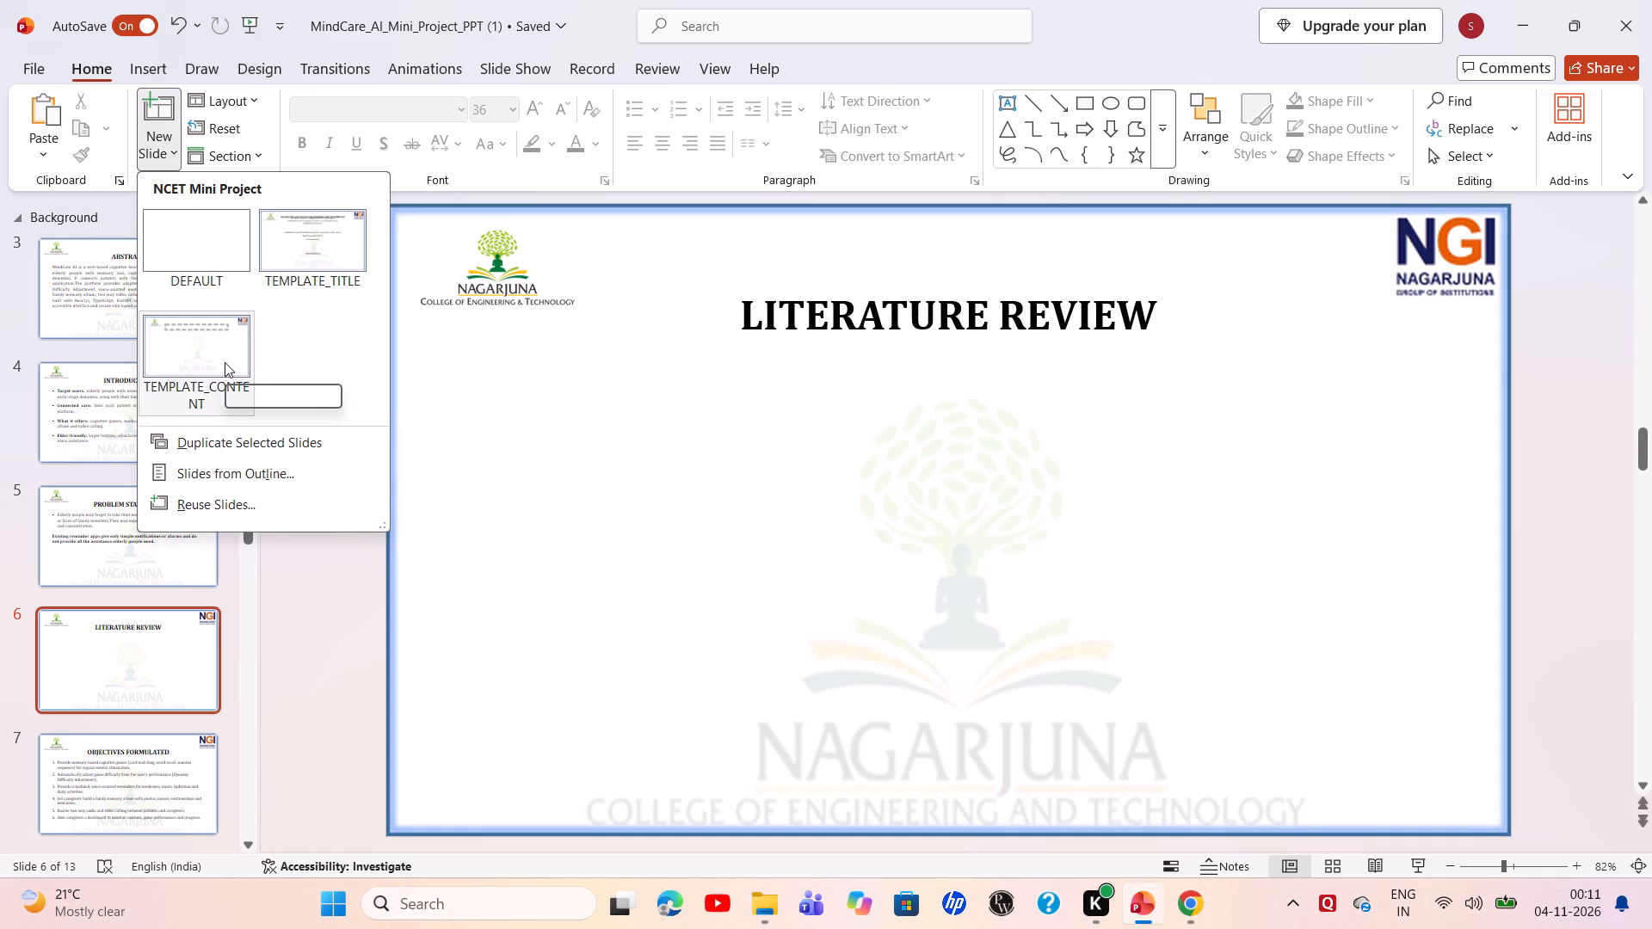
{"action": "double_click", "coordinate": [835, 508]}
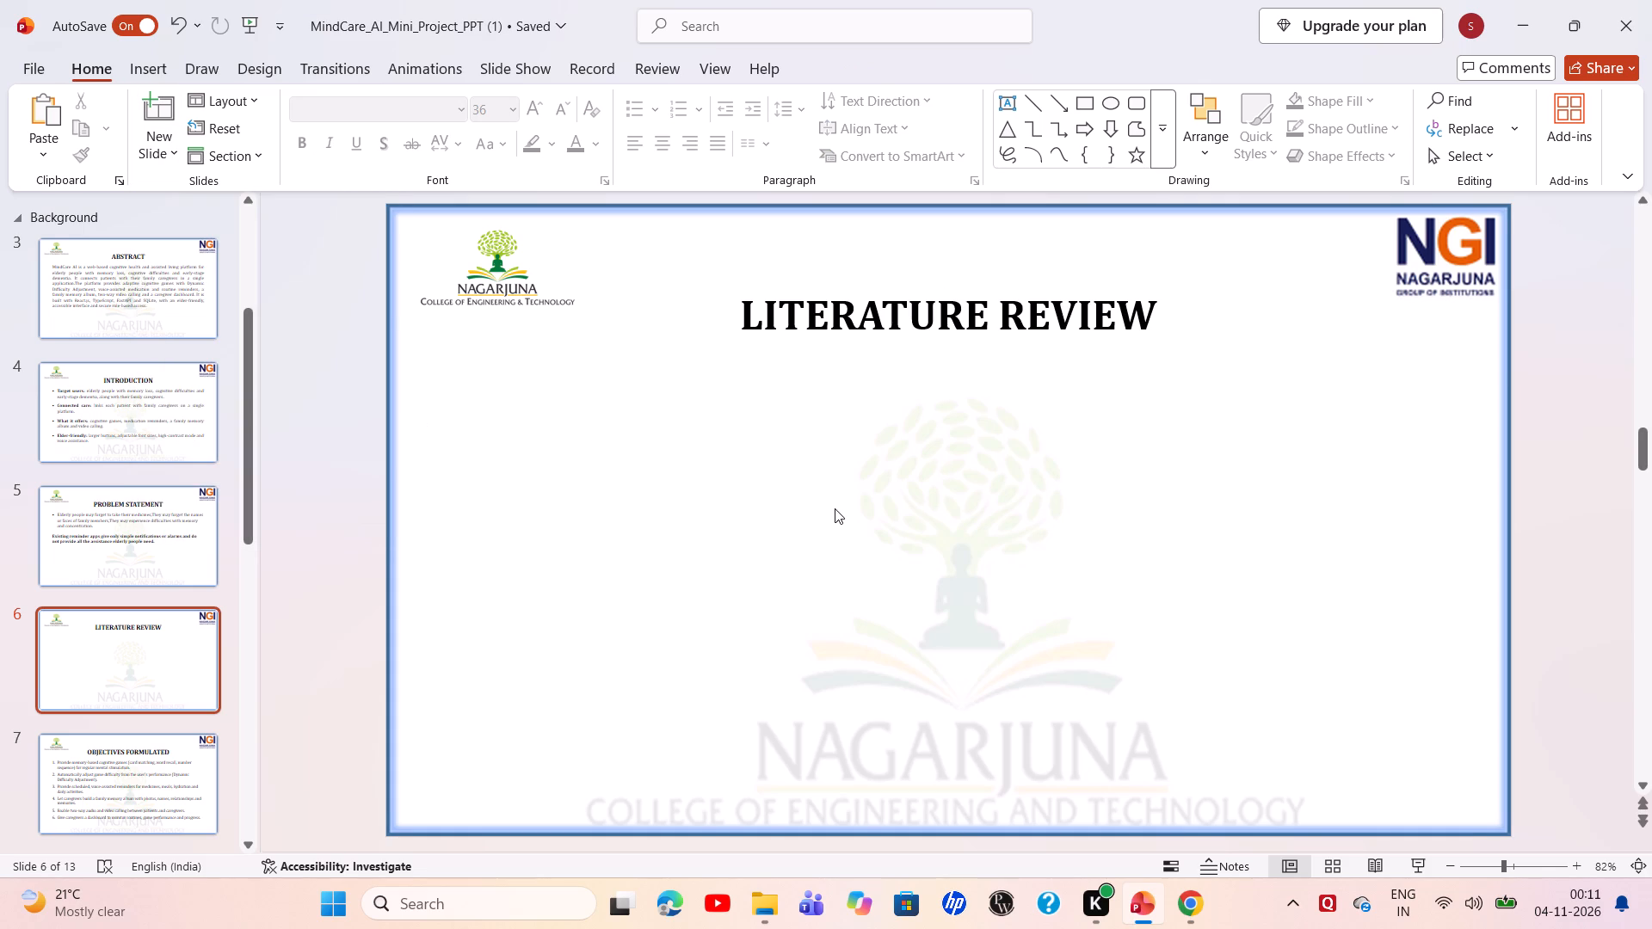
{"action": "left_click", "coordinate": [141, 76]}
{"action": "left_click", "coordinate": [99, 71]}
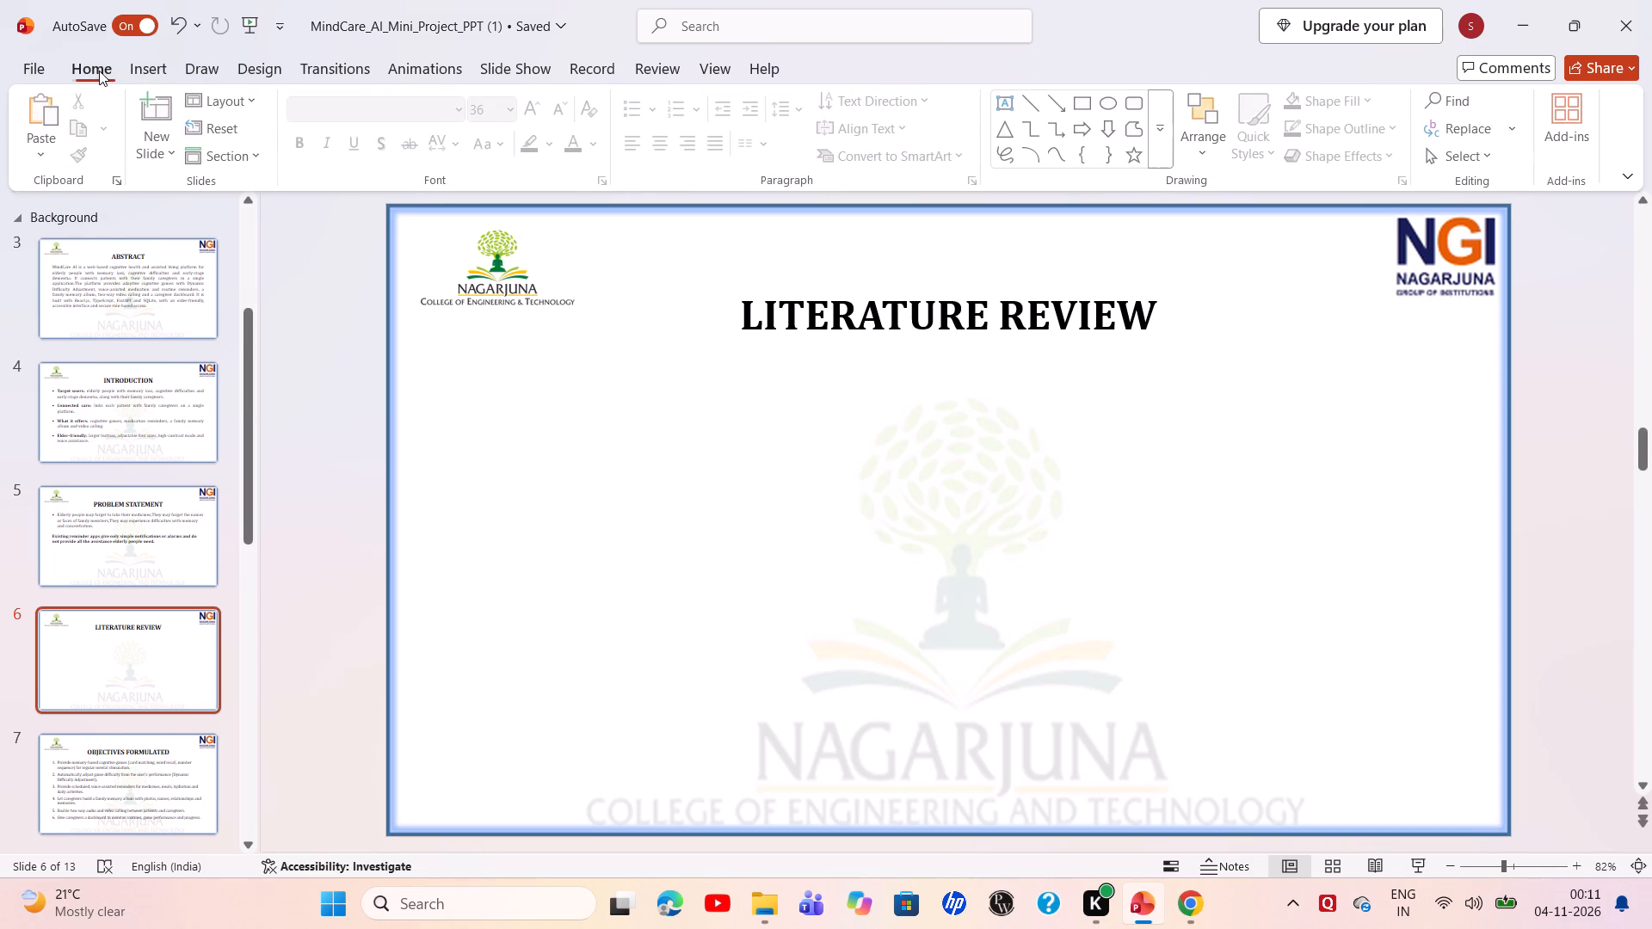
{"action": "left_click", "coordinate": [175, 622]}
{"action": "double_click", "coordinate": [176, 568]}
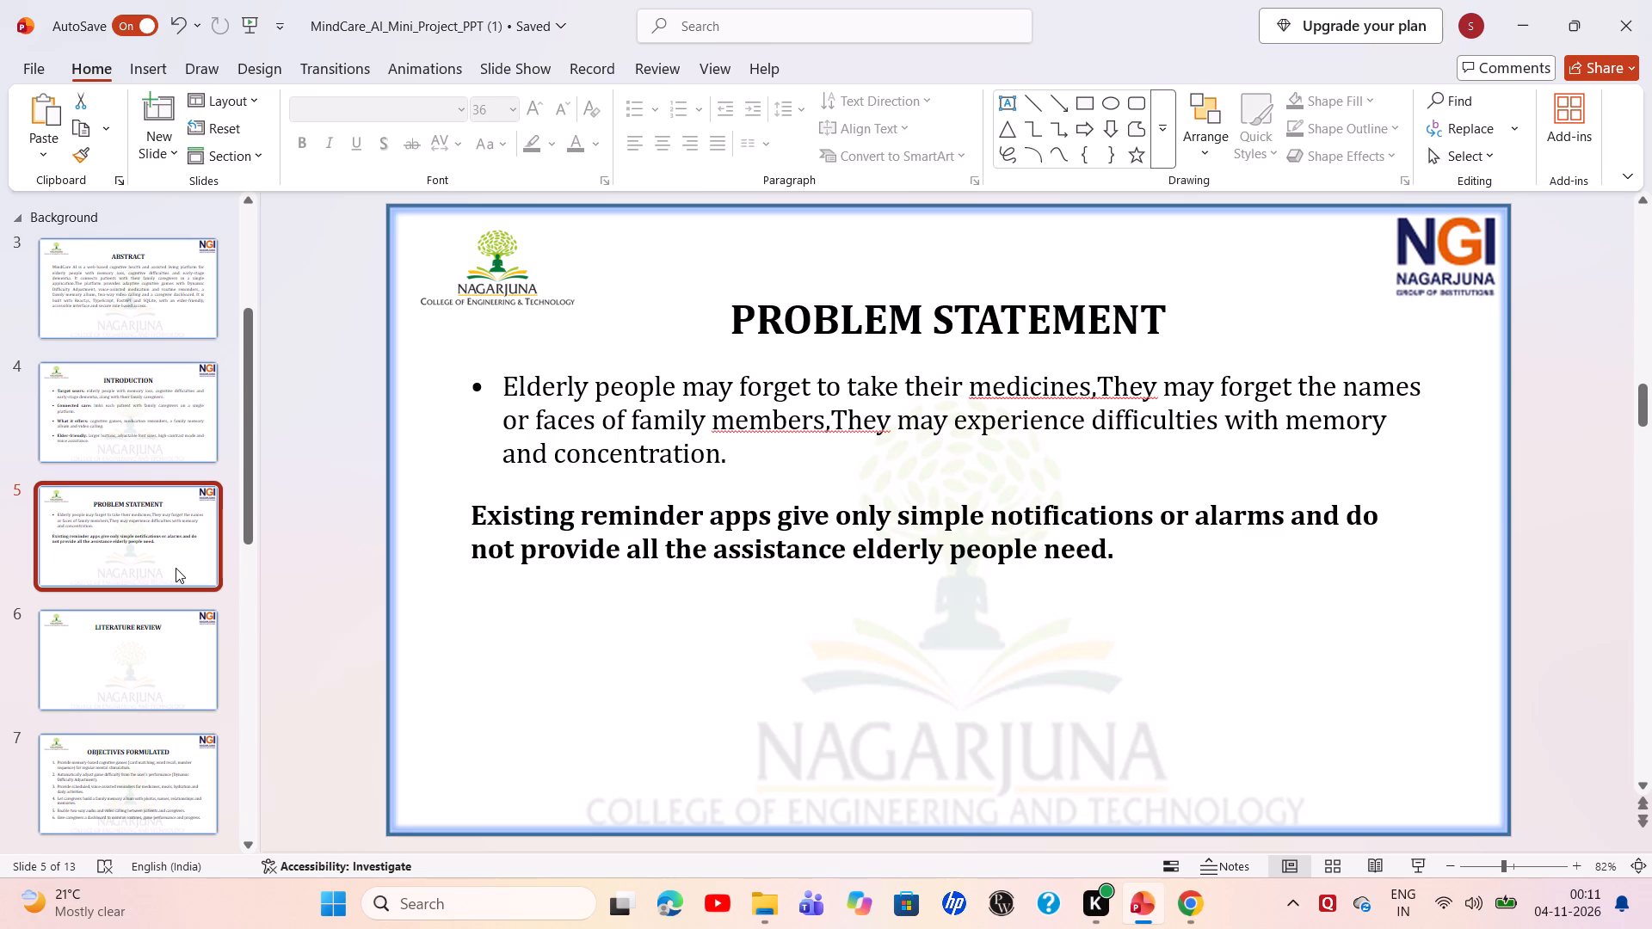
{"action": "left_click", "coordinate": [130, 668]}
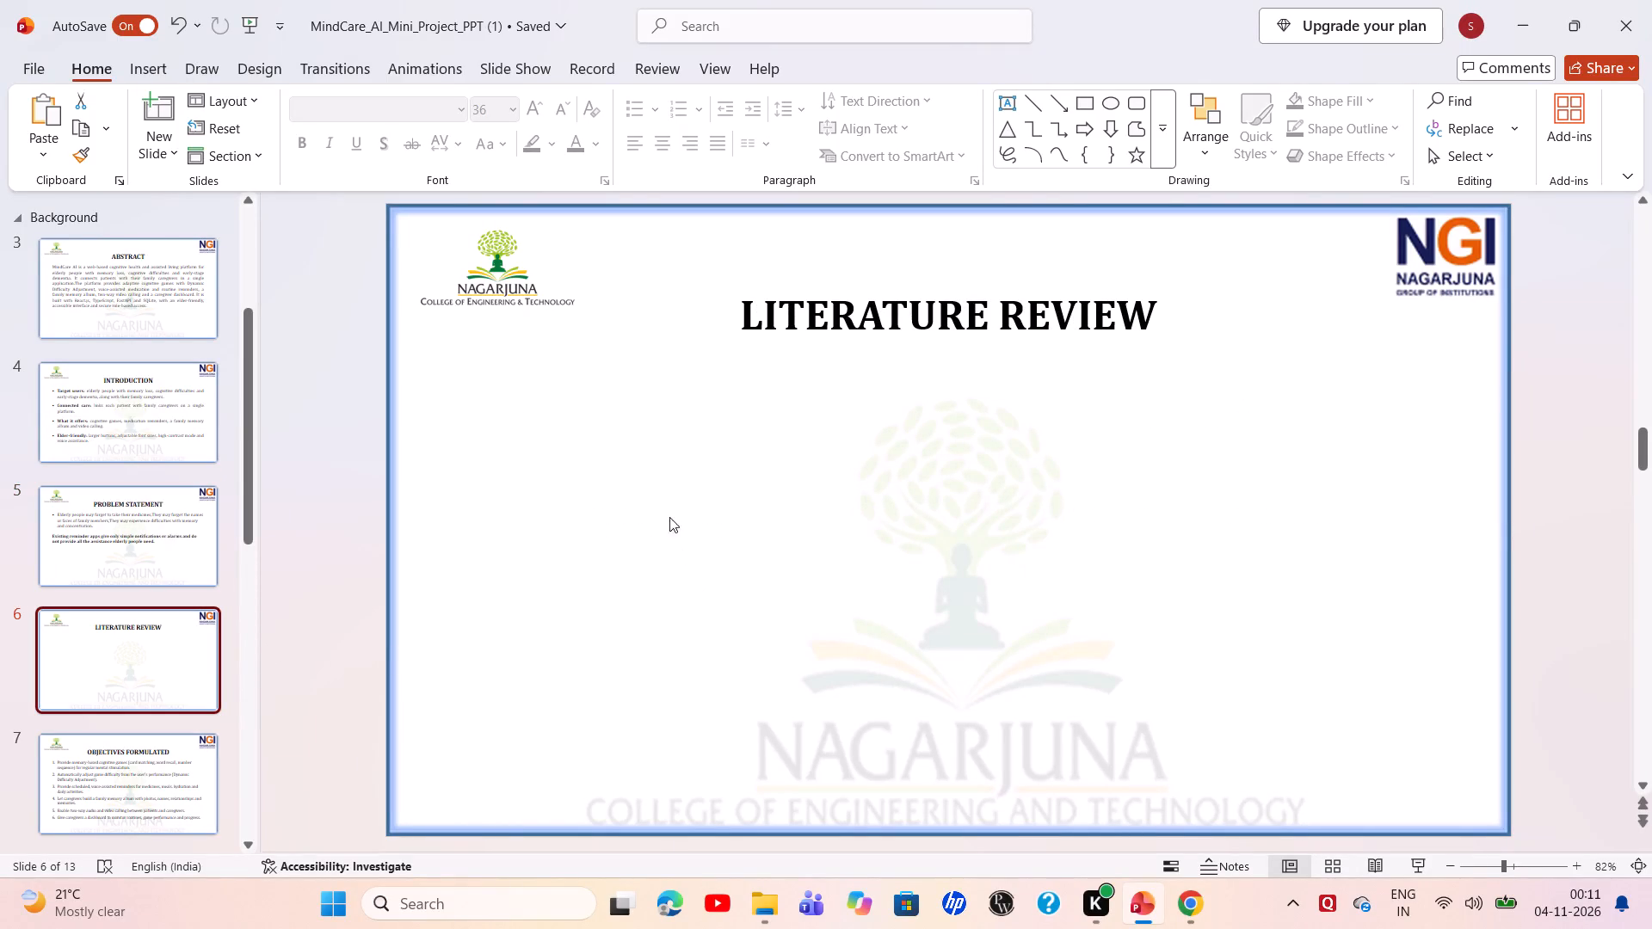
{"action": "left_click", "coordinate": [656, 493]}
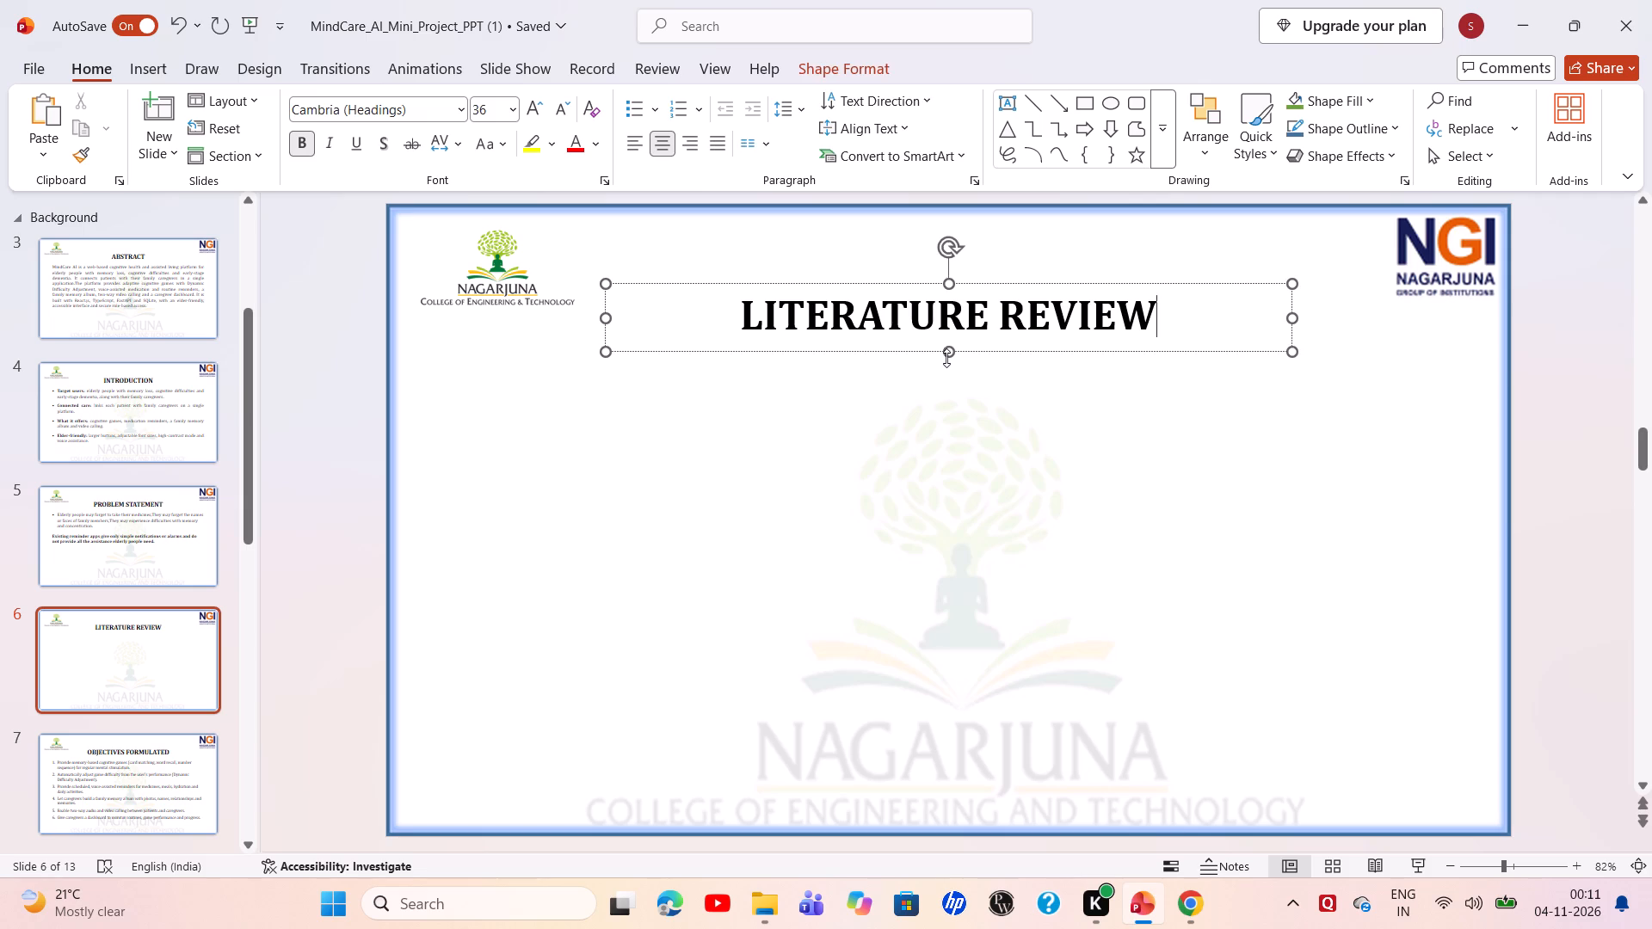
{"action": "left_click_drag", "start_coordinate": [947, 356], "coordinate": [947, 358]}
{"action": "left_click_drag", "start_coordinate": [947, 358], "coordinate": [994, 786]}
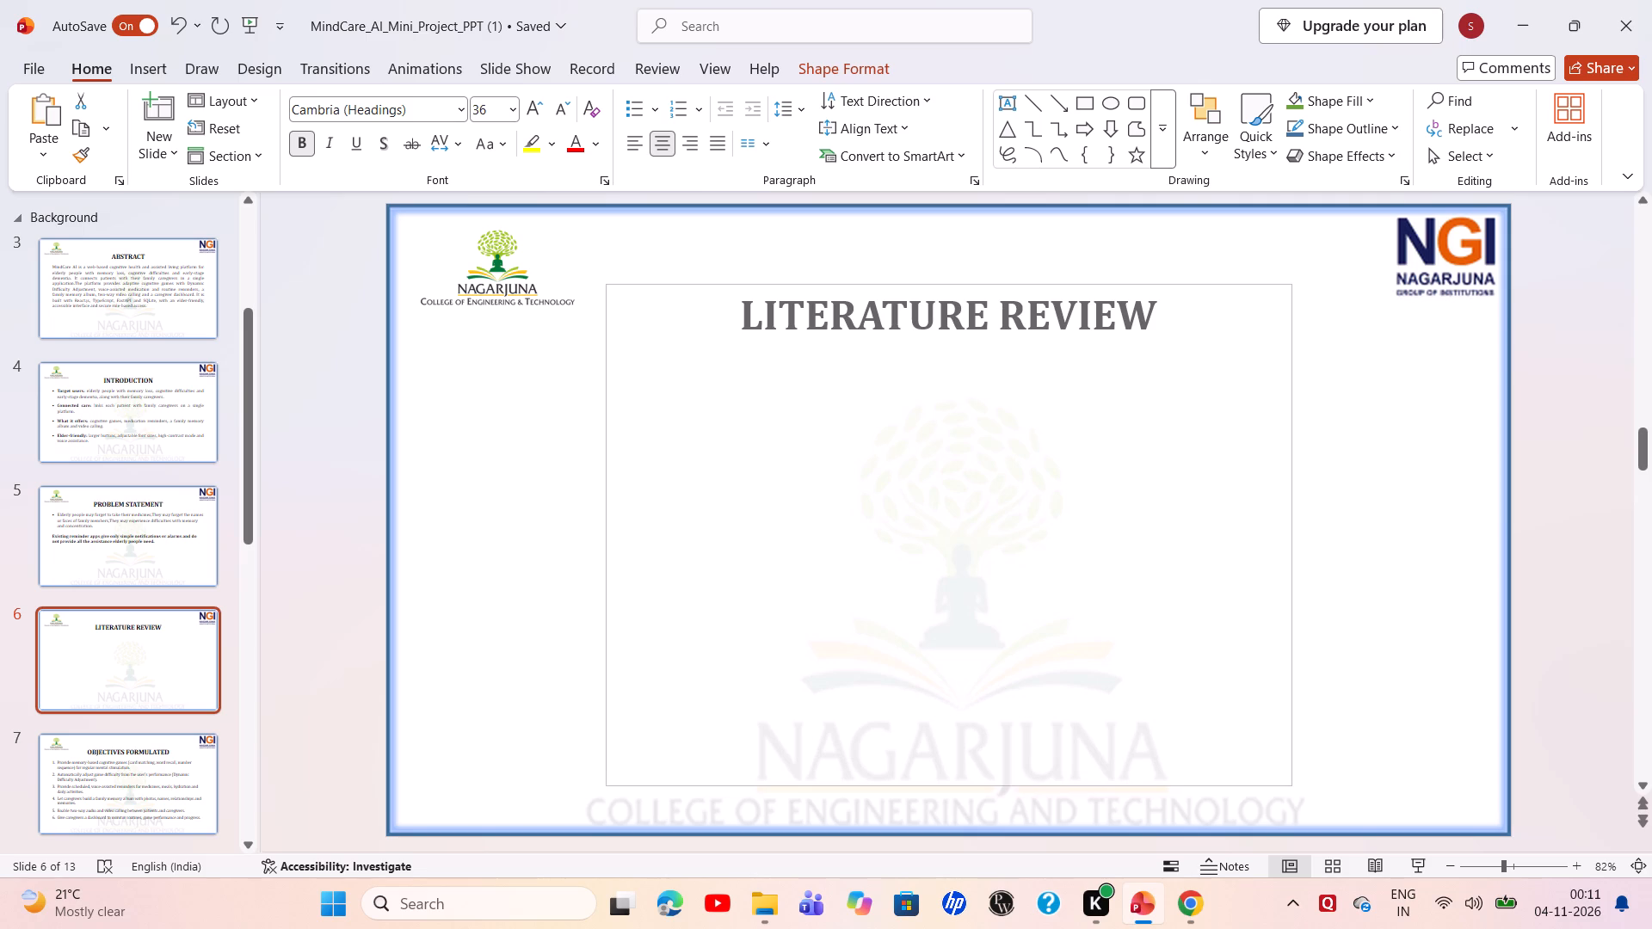
{"action": "left_click_drag", "start_coordinate": [994, 786], "coordinate": [1004, 810]}
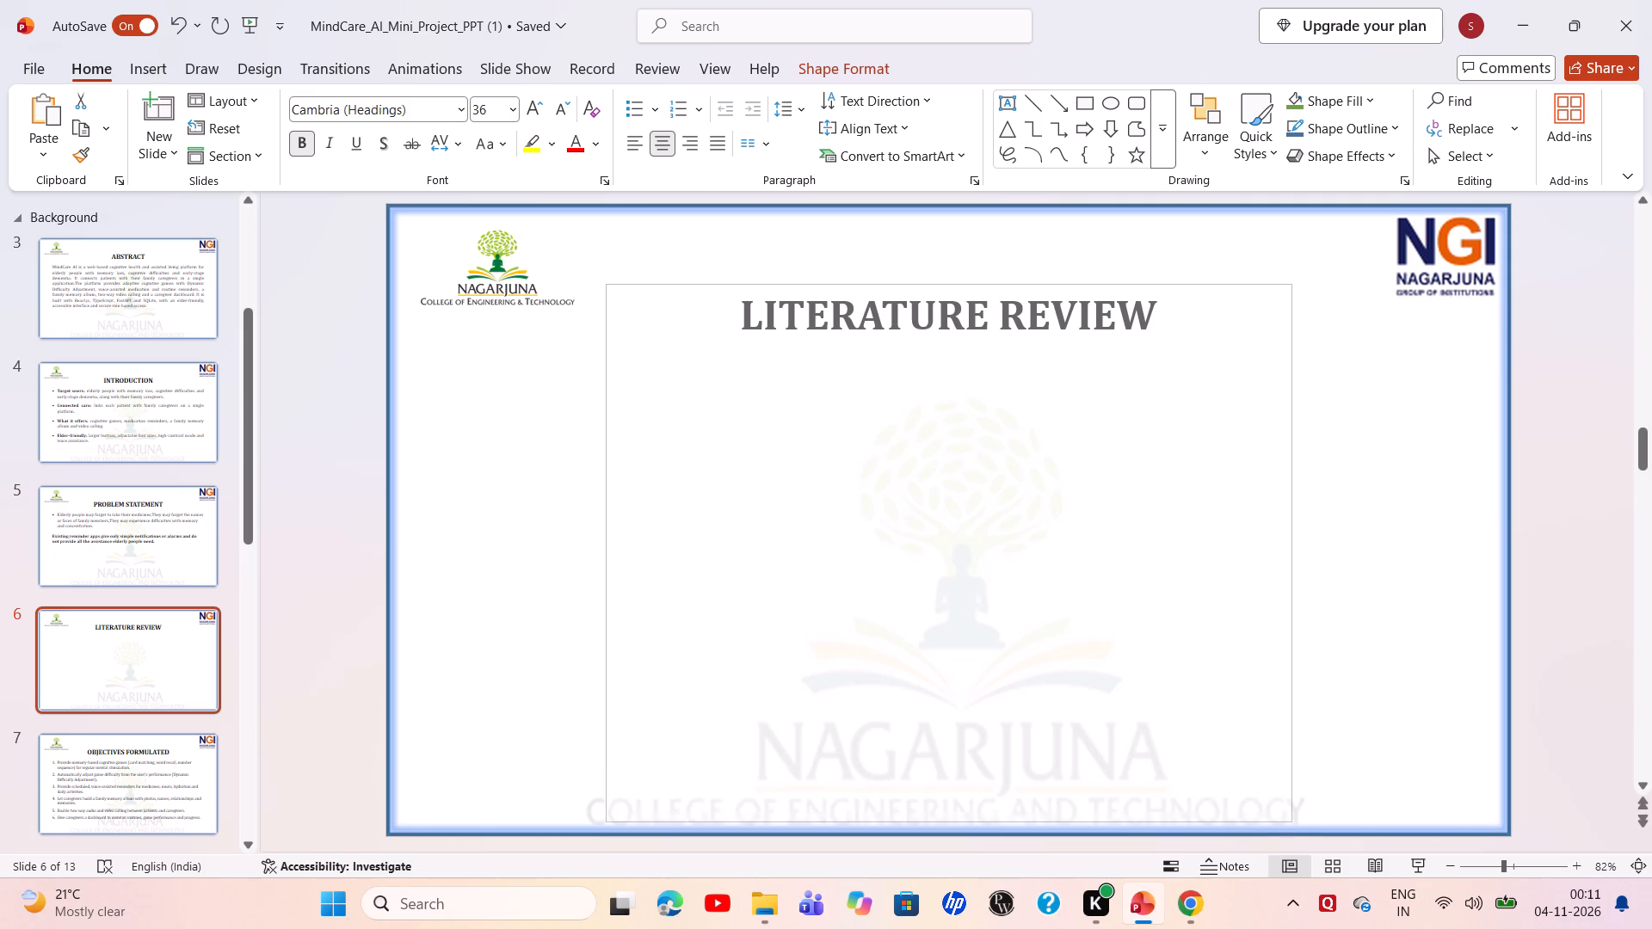
{"action": "left_click_drag", "start_coordinate": [1004, 810], "coordinate": [1004, 806]}
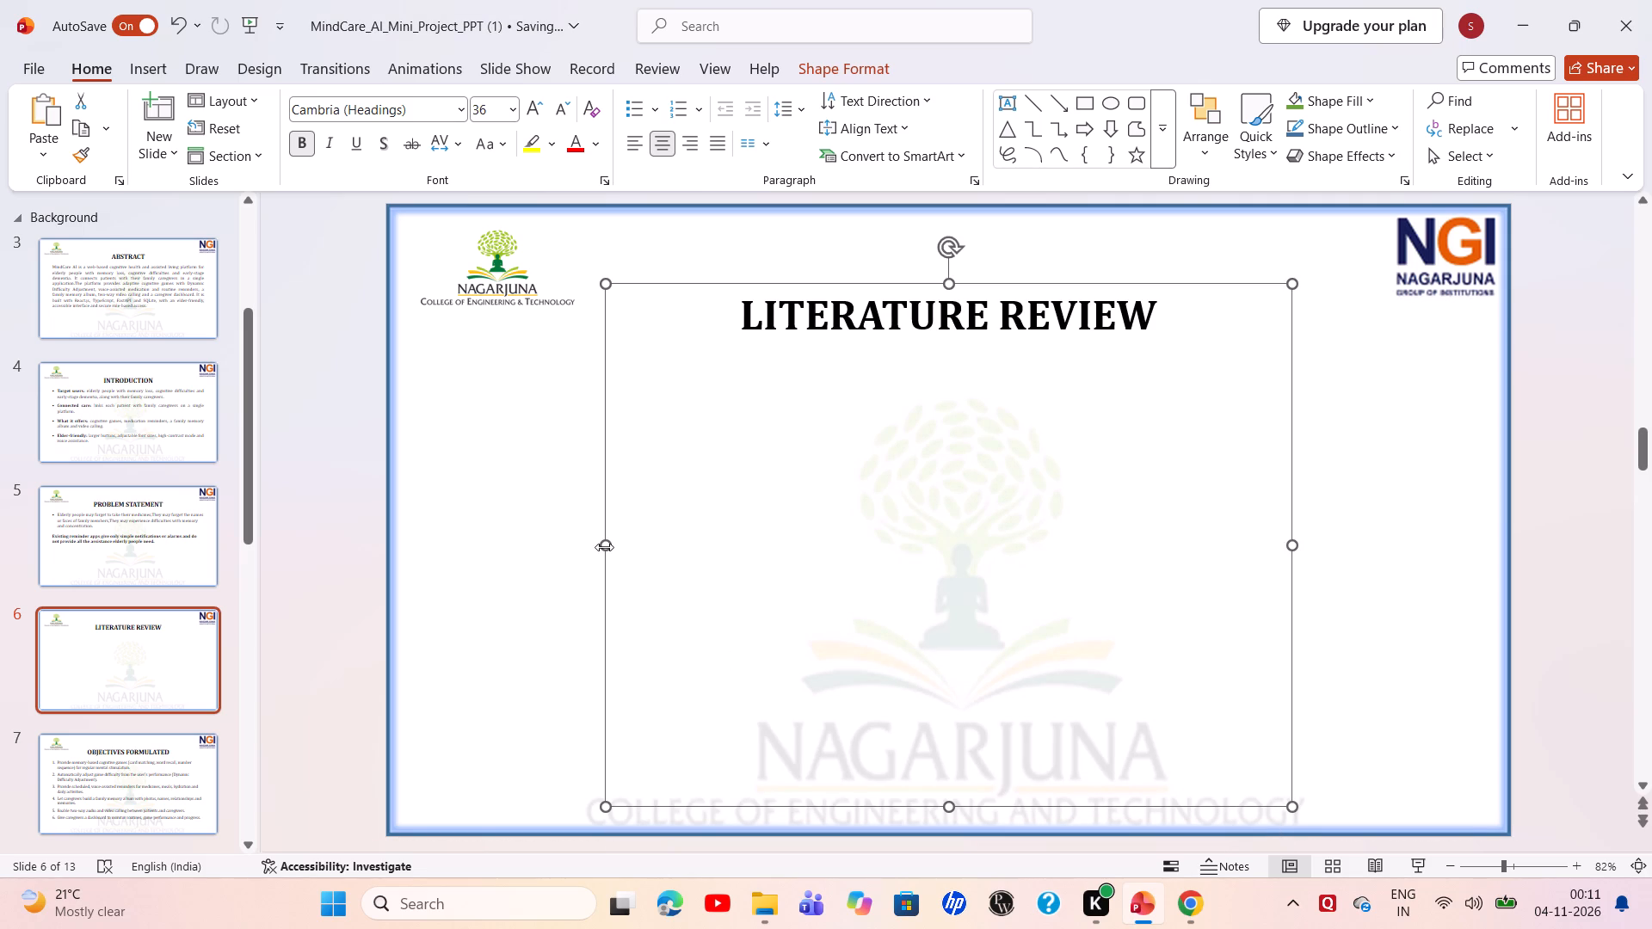
{"action": "left_click_drag", "start_coordinate": [599, 546], "coordinate": [484, 534]}
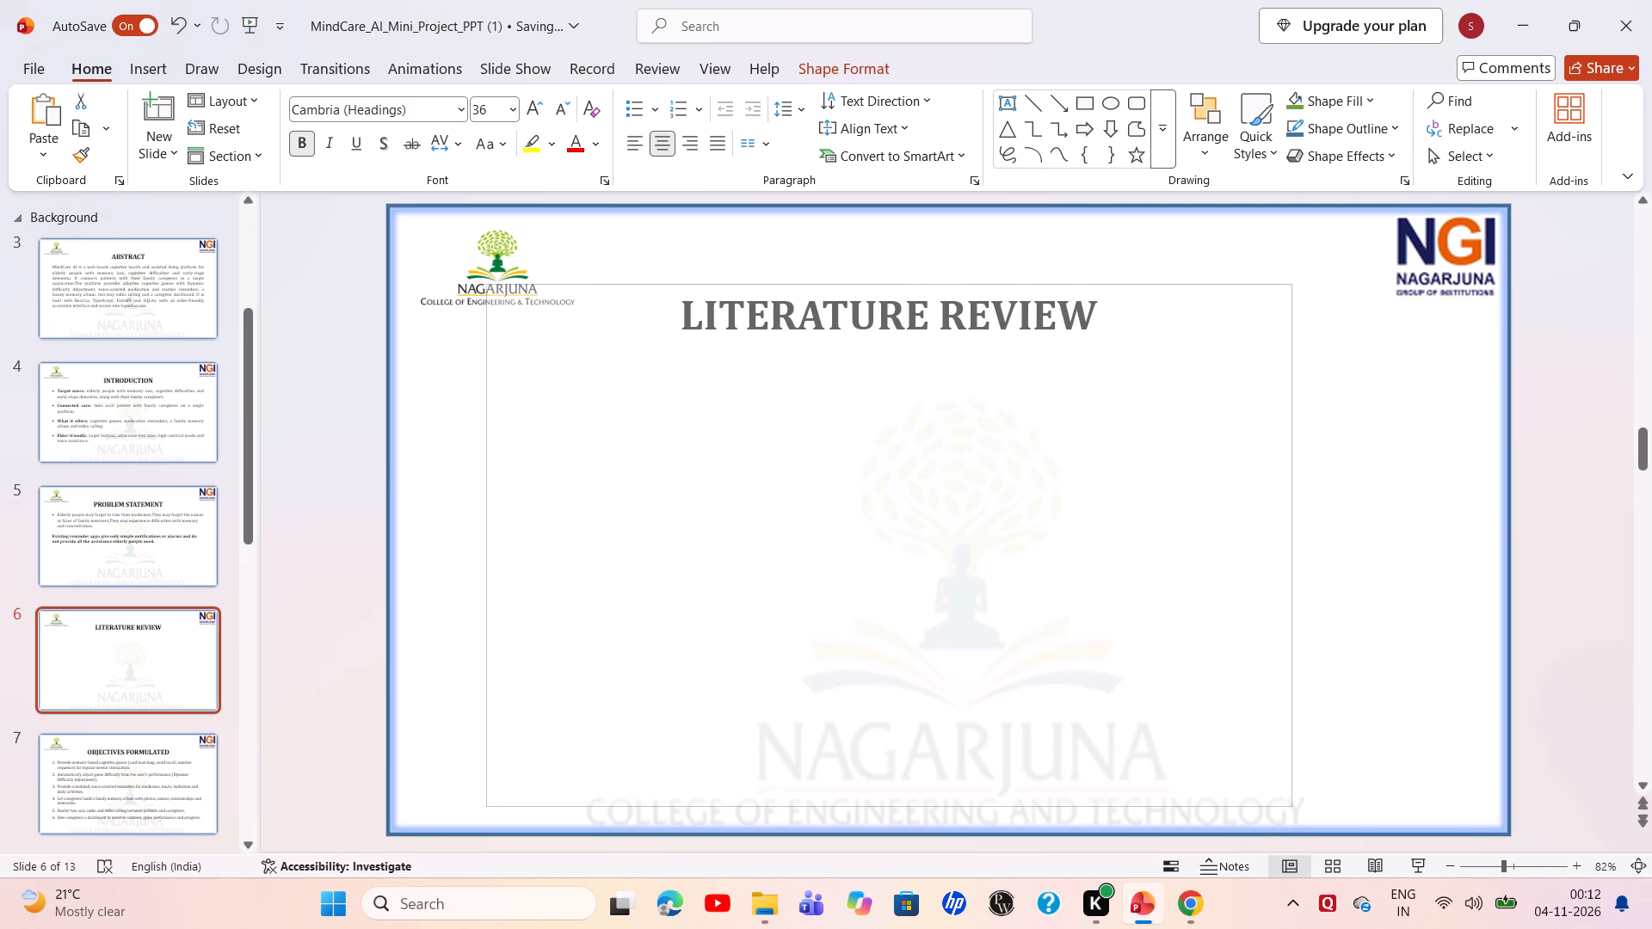
{"action": "left_click_drag", "start_coordinate": [484, 534], "coordinate": [423, 522]}
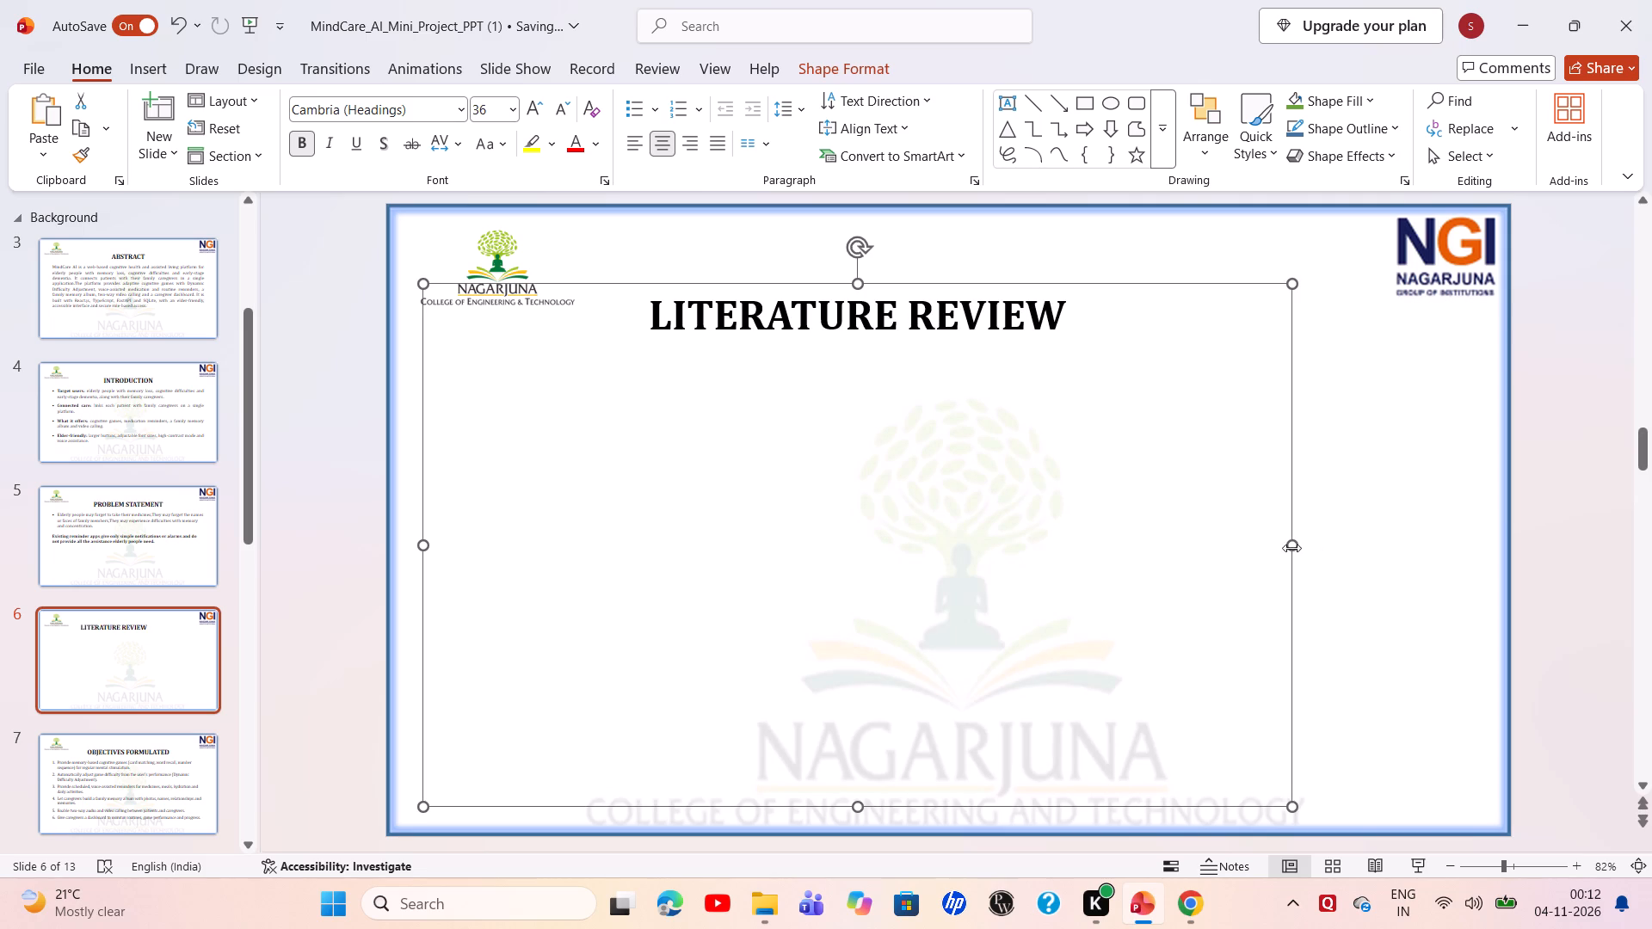
{"action": "left_click_drag", "start_coordinate": [1295, 544], "coordinate": [1507, 508]}
{"action": "left_click", "coordinate": [1158, 435]}
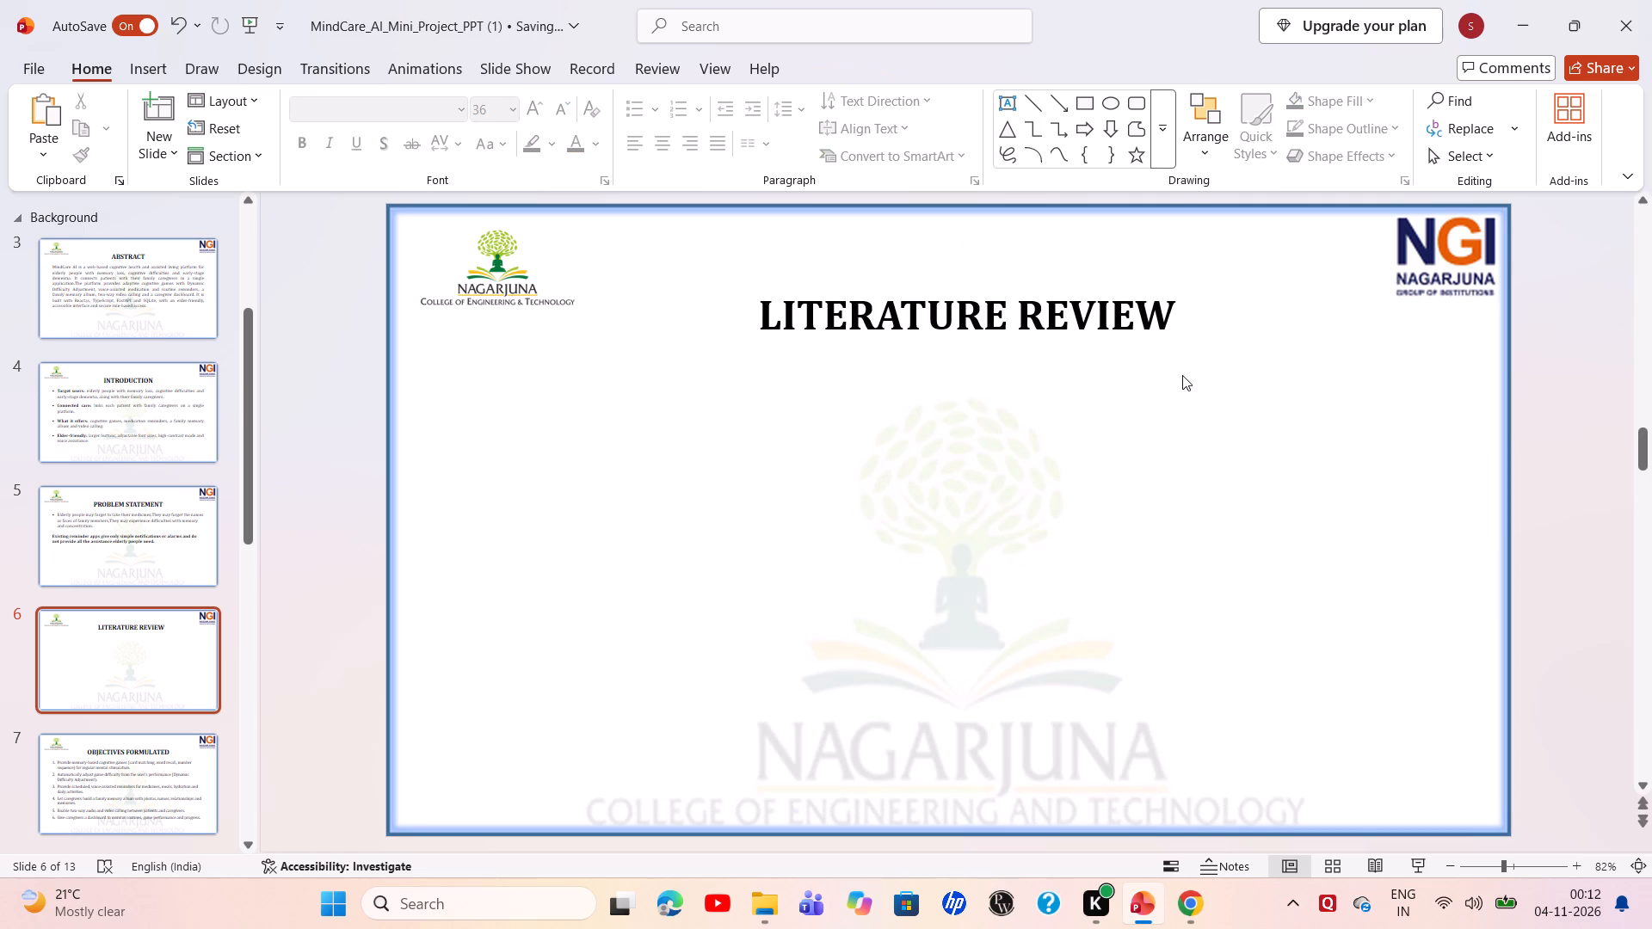
Add a new line after the LITERATURE REVIEW title and paste the copied literature survey response onto the slide.
{"action": "double_click", "coordinate": [1187, 335]}
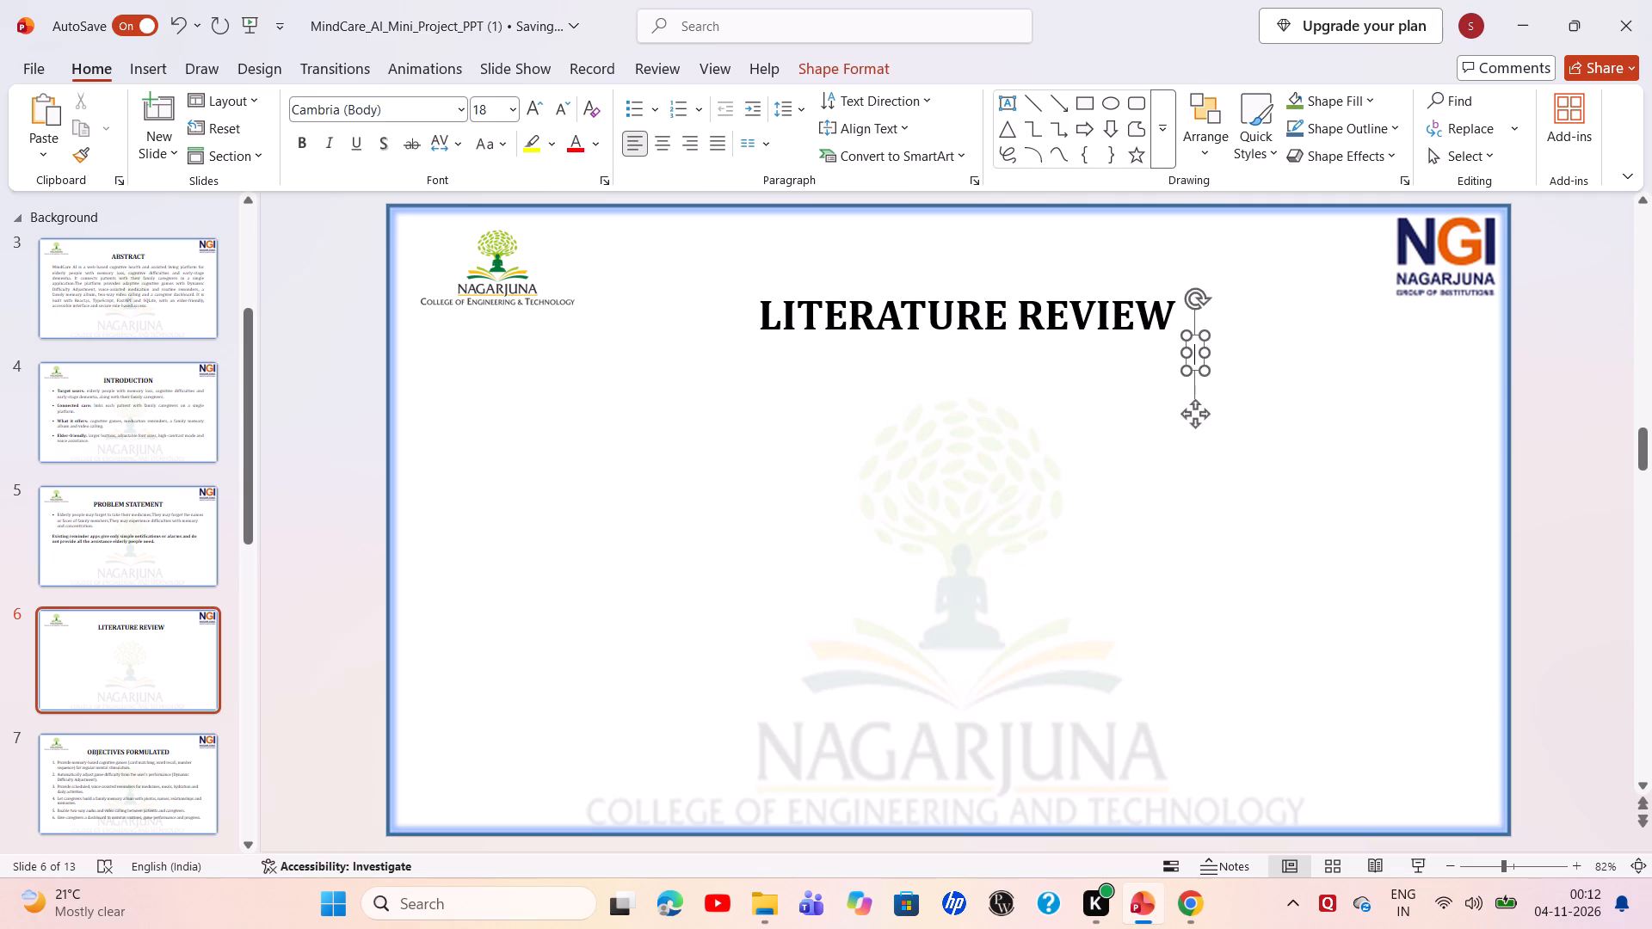
{"action": "left_click", "coordinate": [1170, 314]}
{"action": "key", "text": "Return"}
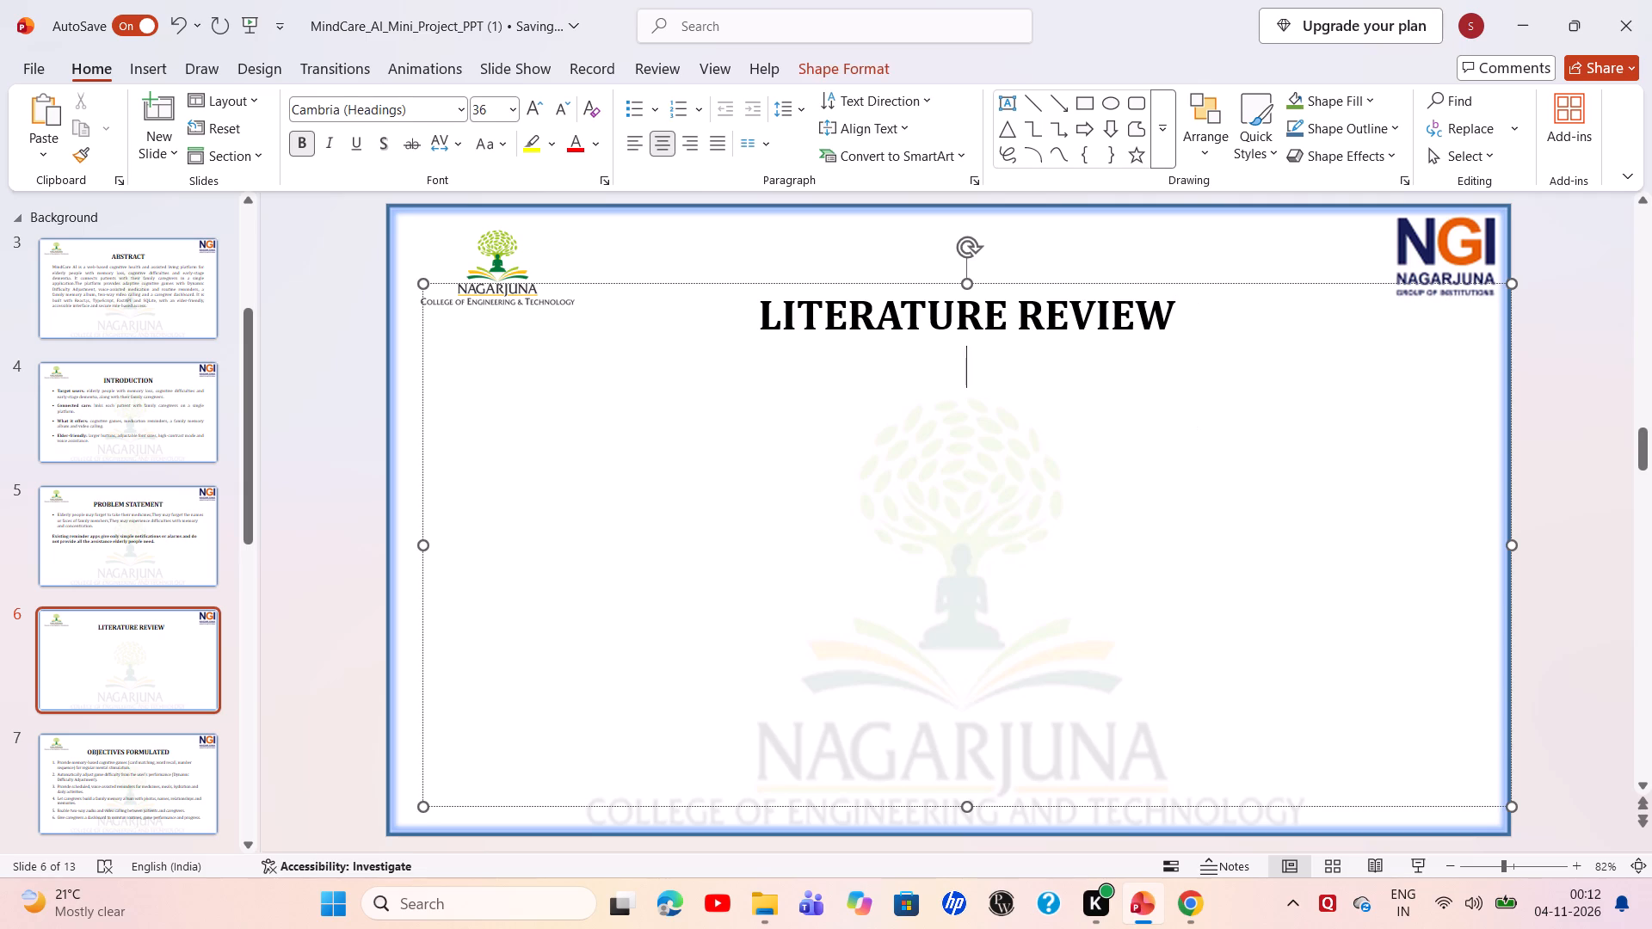
{"action": "key", "text": "ctrl+v"}
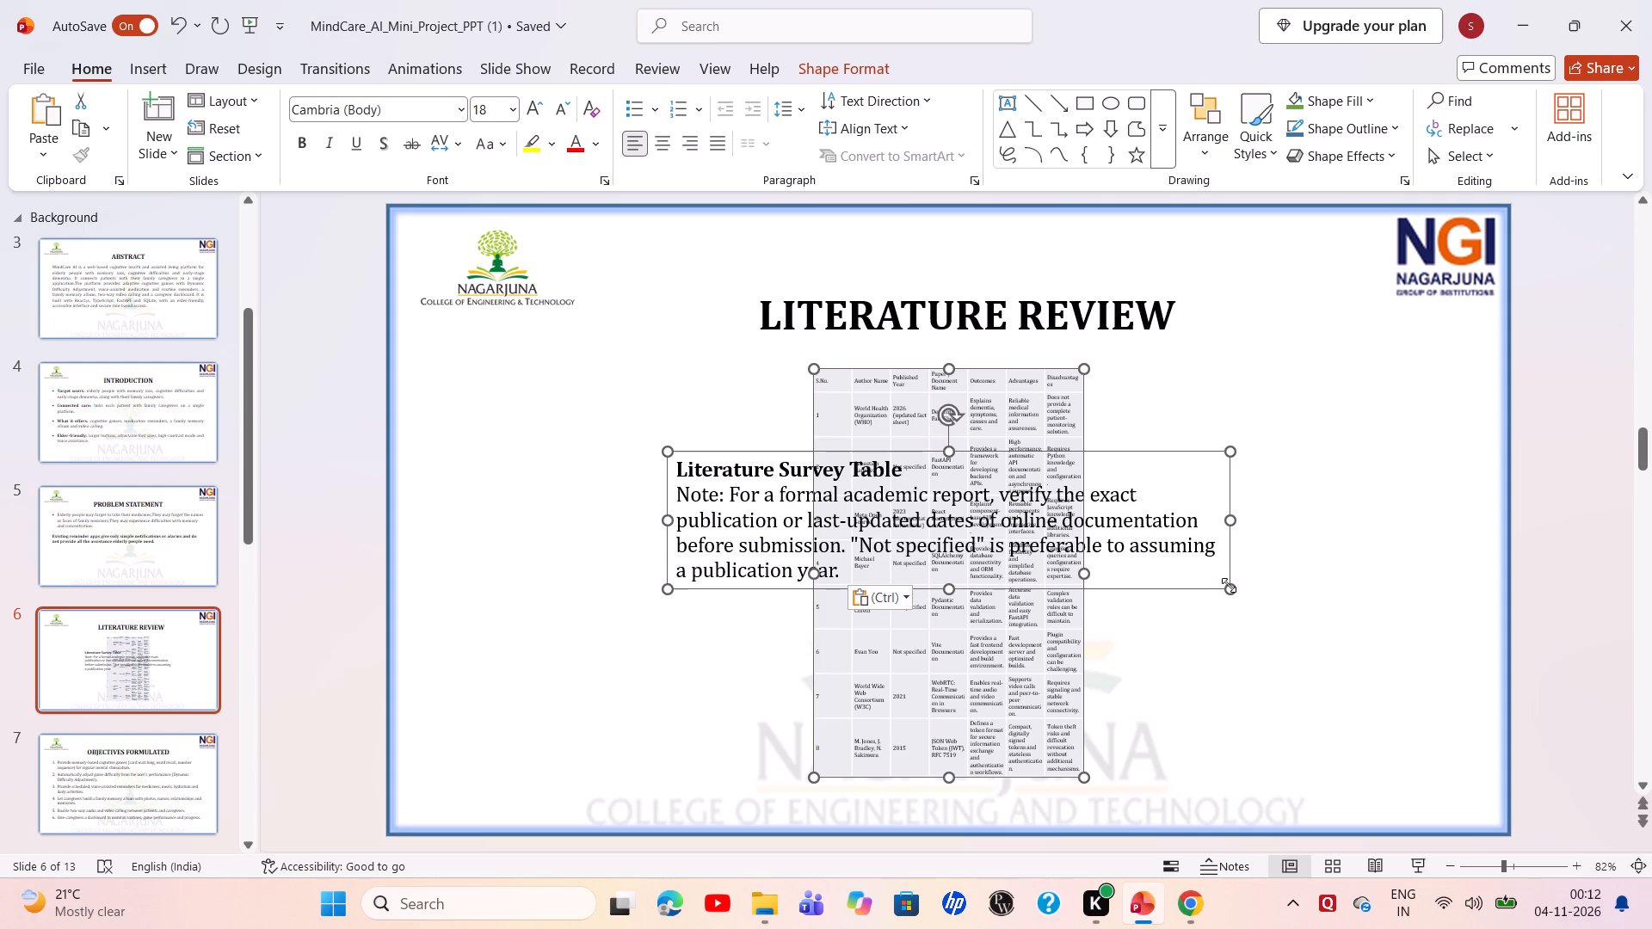
Resize the pasted table and note text box together, making both slightly narrower and extending the table down to the slide's bottom border.
{"action": "left_click_drag", "start_coordinate": [1229, 585], "coordinate": [1202, 624]}
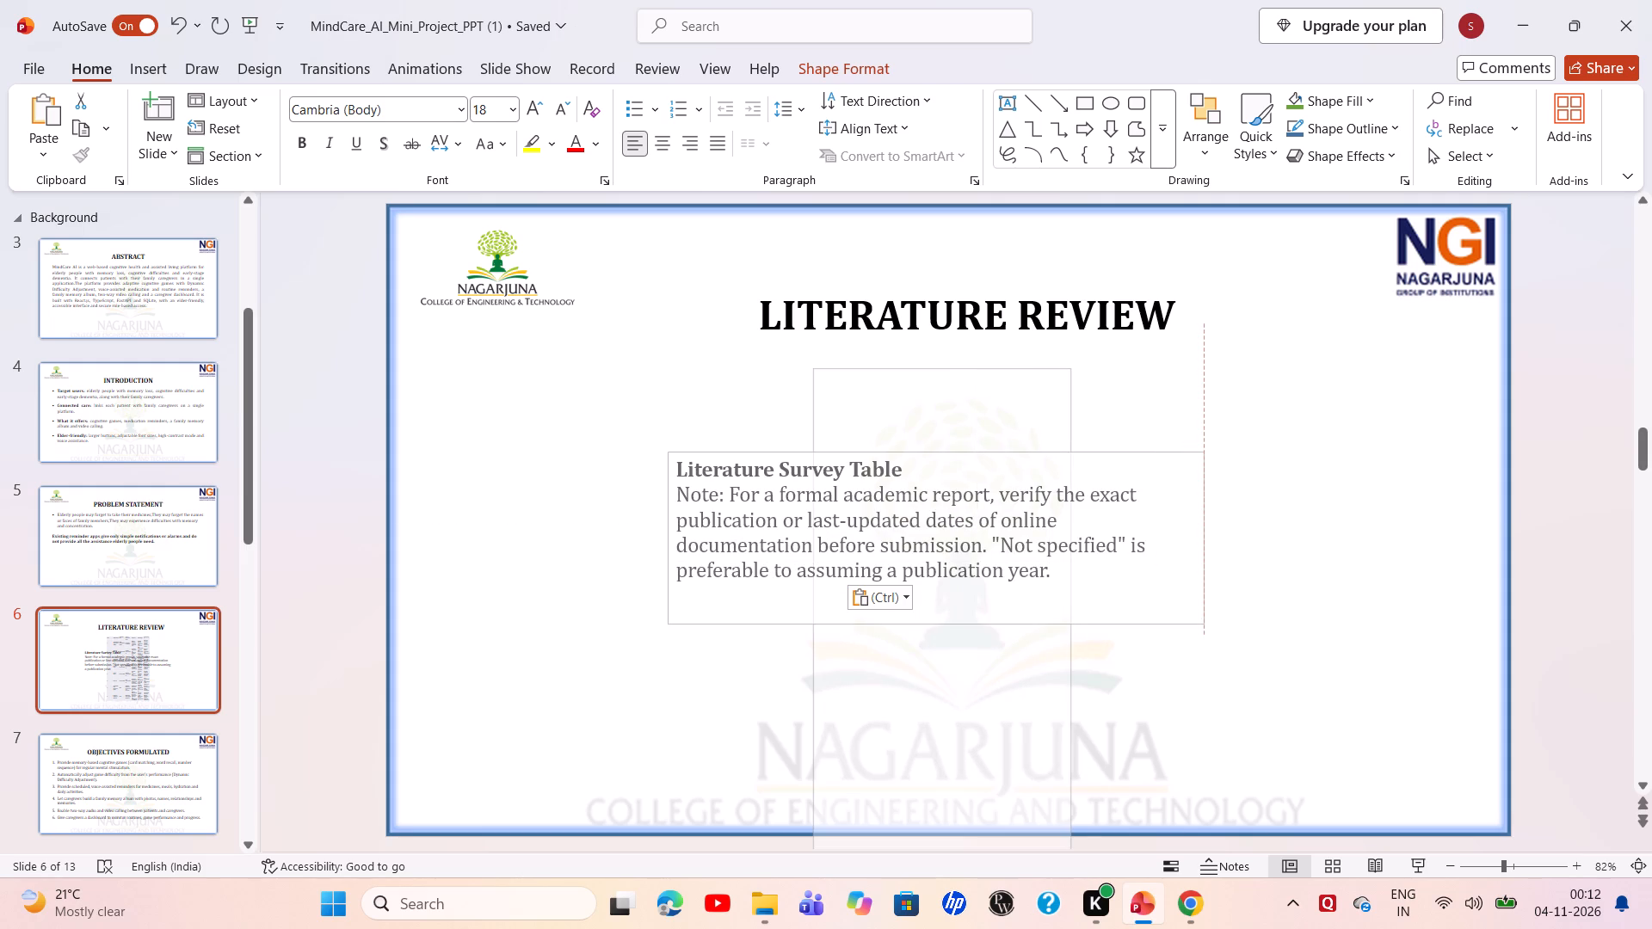
{"action": "left_click_drag", "start_coordinate": [1202, 624], "coordinate": [1197, 602]}
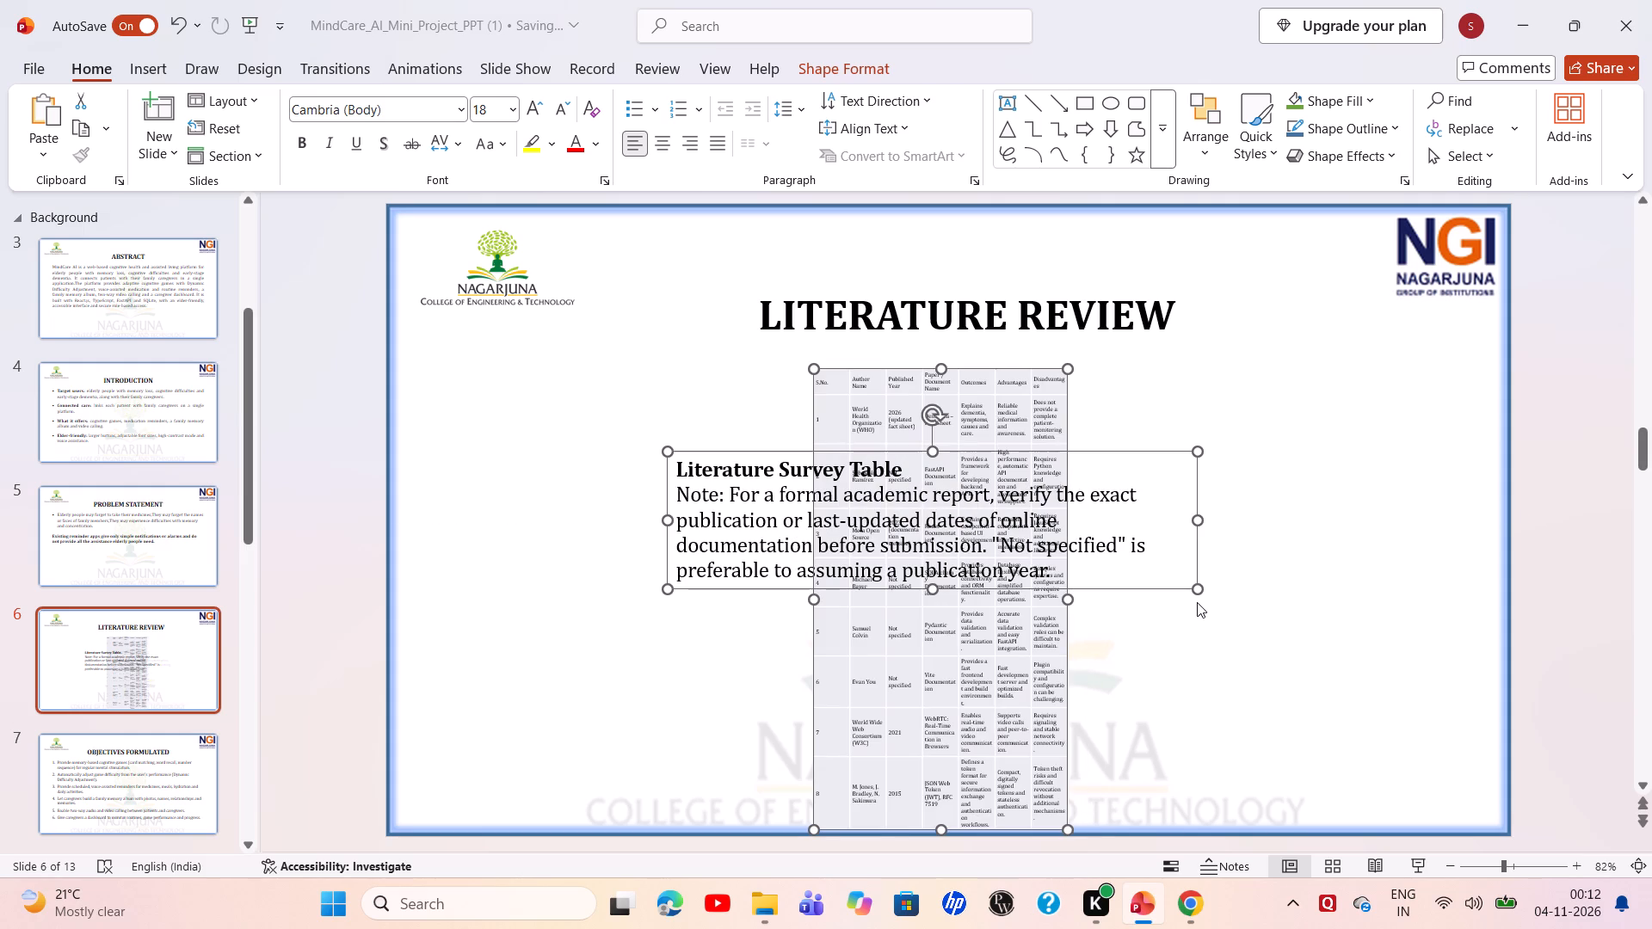
Delete all the text in the pasted text box, both the verification note and the "Literature Survey Table" heading.
{"action": "left_click", "coordinate": [1041, 543]}
{"action": "left_click", "coordinate": [1057, 579]}
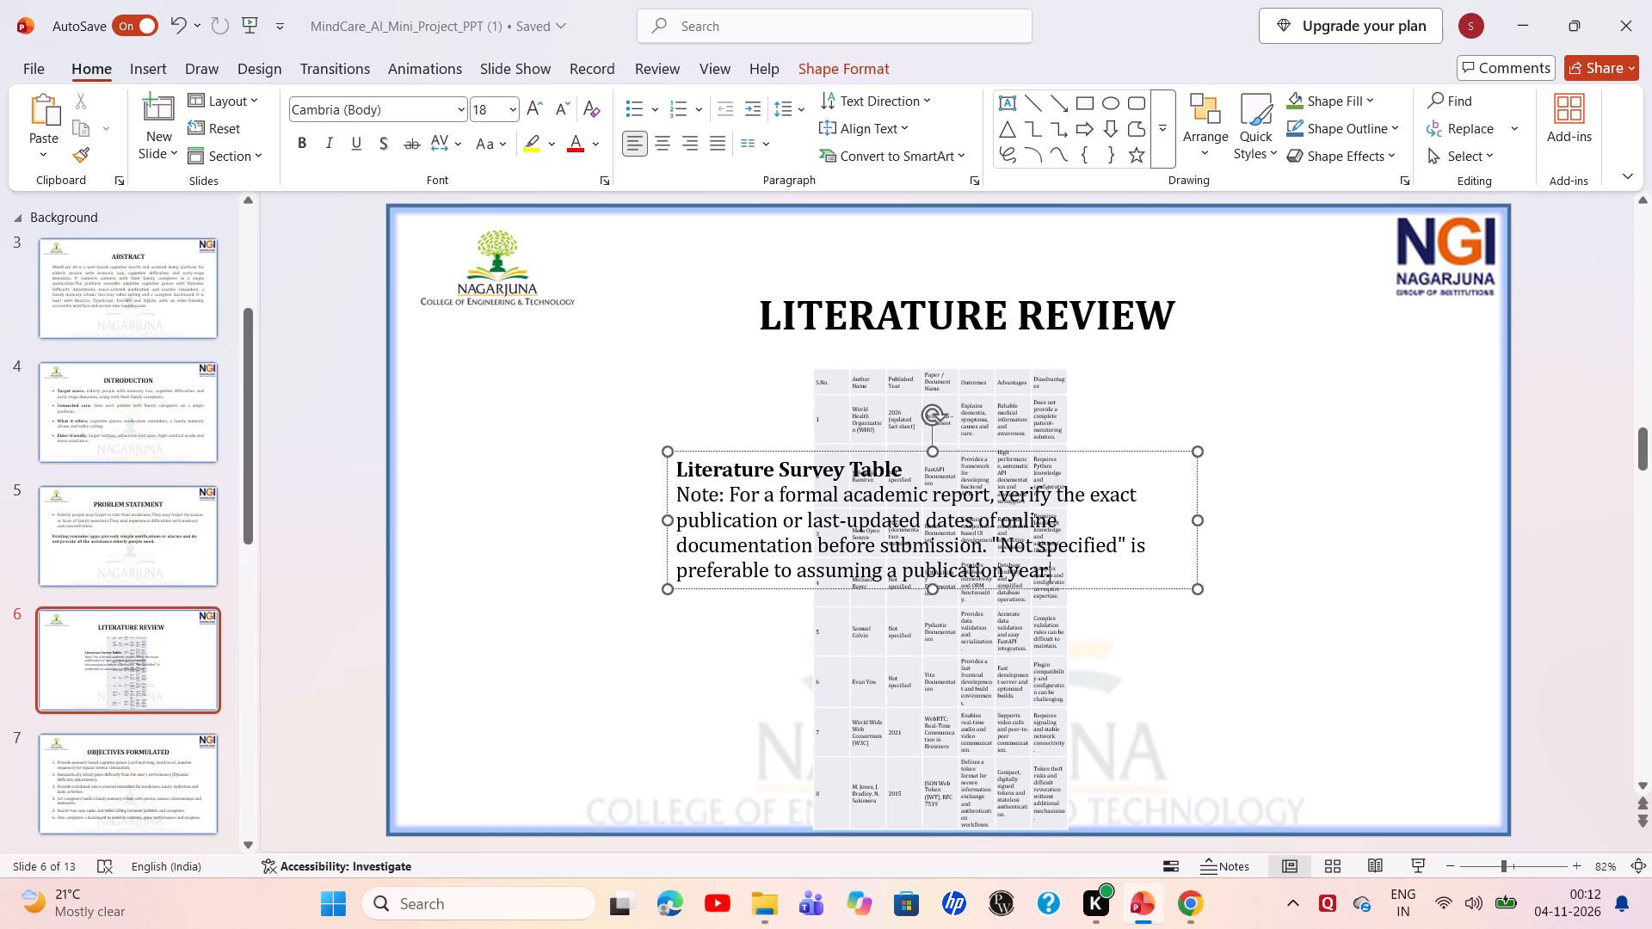
{"action": "key", "text": "BackSpace"}
{"action": "key", "text": "BackSpace"}
{"action": "key", "text": "BackSpace"}
{"action": "key", "text": "BackSpace"}
{"action": "key", "text": "BackSpace"}
{"action": "key", "text": "BackSpace"}
{"action": "key", "text": "BackSpace"}
{"action": "key", "text": "BackSpace"}
{"action": "key", "text": "BackSpace"}
{"action": "key", "text": "BackSpace"}
{"action": "key", "text": "BackSpace"}
{"action": "key", "text": "BackSpace"}
{"action": "key", "text": "BackSpace"}
{"action": "key", "text": "BackSpace"}
{"action": "key", "text": "BackSpace"}
{"action": "key", "text": "BackSpace"}
{"action": "key", "text": "BackSpace"}
{"action": "key", "text": "BackSpace"}
{"action": "key", "text": "BackSpace"}
{"action": "key", "text": "BackSpace"}
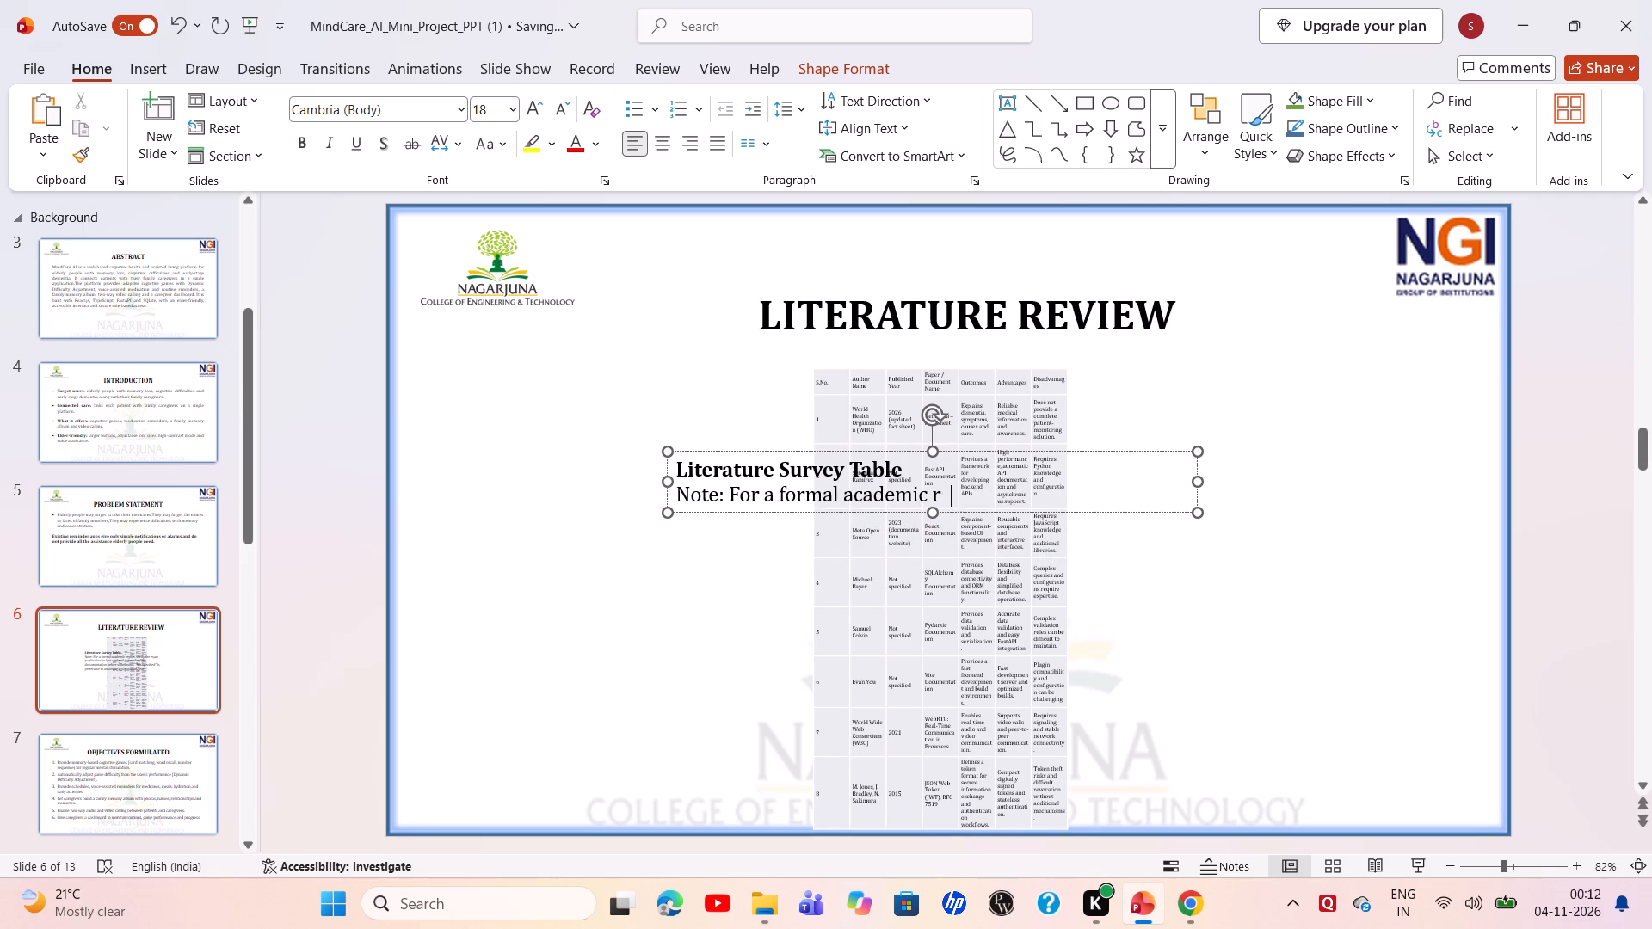
{"action": "key", "text": "BackSpace"}
{"action": "key", "text": "BackSpace"}
{"action": "key", "text": "BackSpace"}
{"action": "key", "text": "BackSpace"}
{"action": "key", "text": "BackSpace"}
{"action": "key", "text": "BackSpace"}
{"action": "key", "text": "BackSpace"}
{"action": "key", "text": "BackSpace"}
{"action": "key", "text": "BackSpace"}
{"action": "key", "text": "BackSpace"}
{"action": "key", "text": "BackSpace"}
{"action": "key", "text": "BackSpace"}
{"action": "key", "text": "BackSpace"}
{"action": "key", "text": "BackSpace"}
{"action": "key", "text": "BackSpace"}
{"action": "key", "text": "BackSpace"}
{"action": "key", "text": "BackSpace"}
{"action": "key", "text": "BackSpace"}
{"action": "key", "text": "BackSpace"}
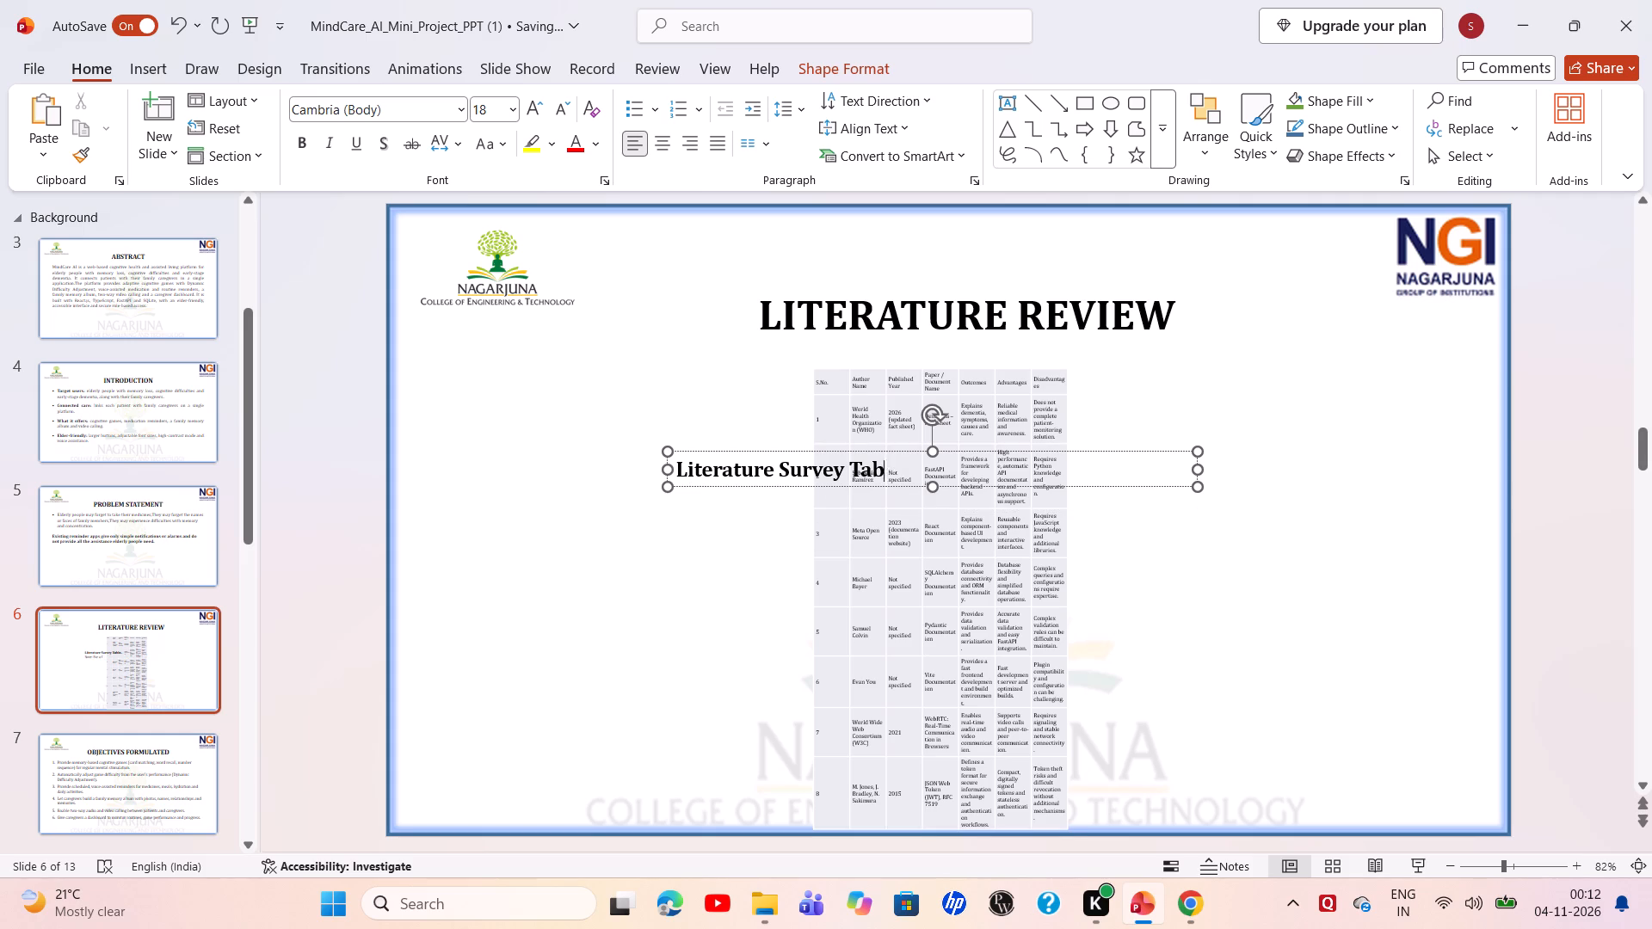
{"action": "key", "text": "BackSpace"}
{"action": "key", "text": "BackSpace"}
{"action": "key", "text": "BackSpace"}
{"action": "key", "text": "BackSpace"}
{"action": "key", "text": "BackSpace"}
{"action": "key", "text": "BackSpace"}
{"action": "key", "text": "BackSpace"}
{"action": "key", "text": "BackSpace"}
{"action": "key", "text": "BackSpace"}
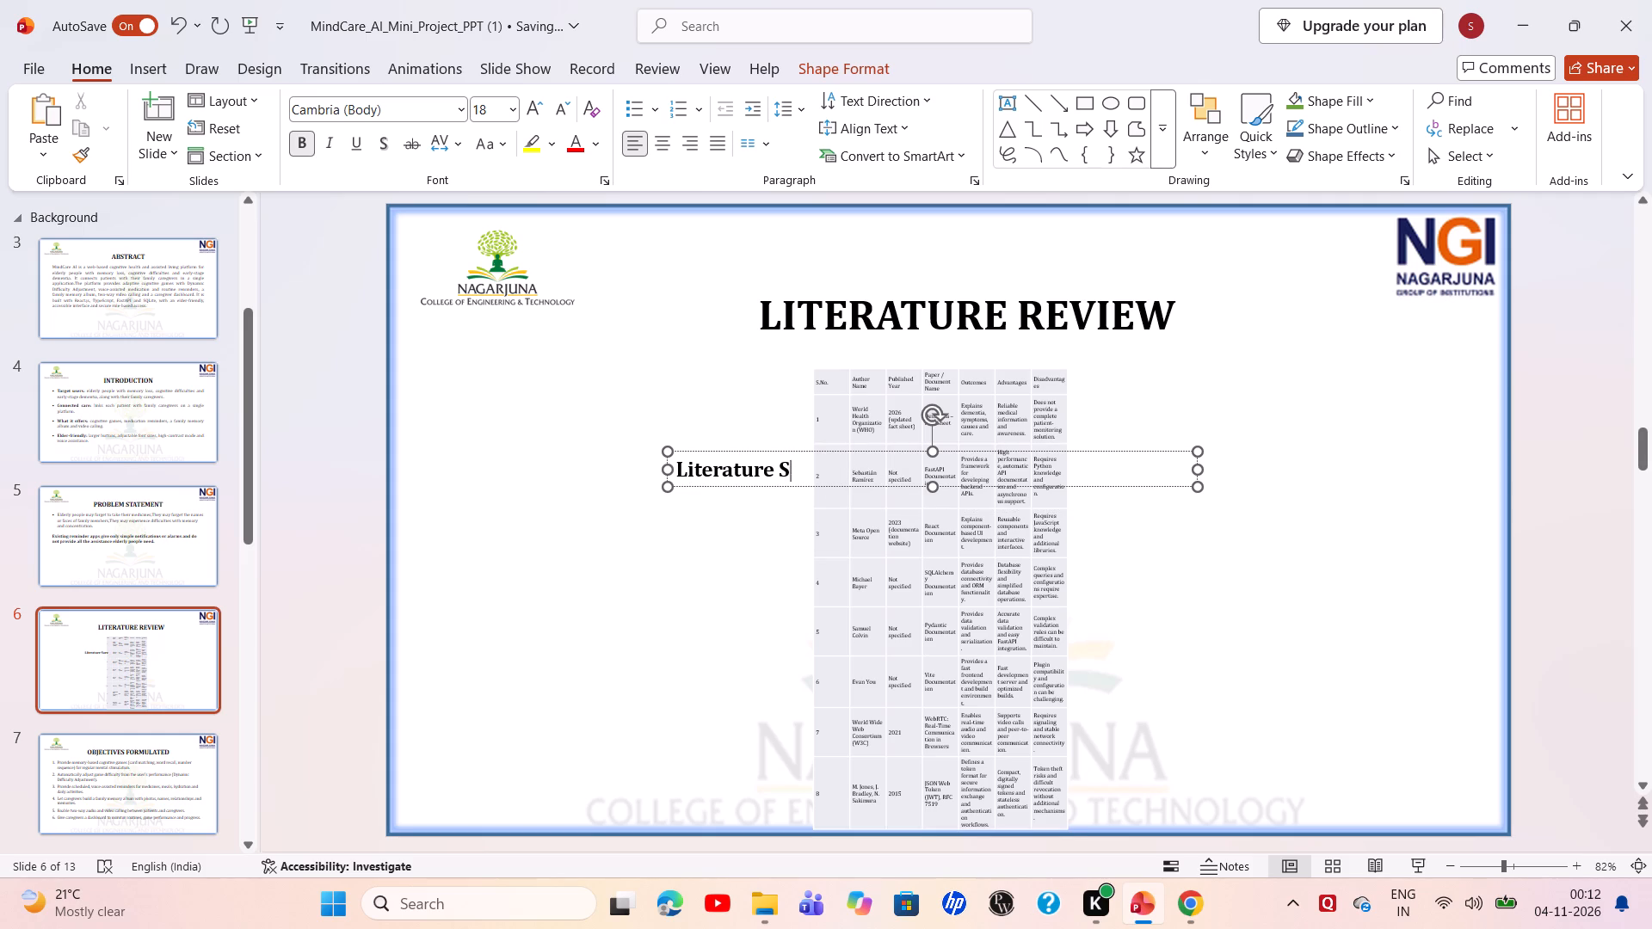
{"action": "key", "text": "BackSpace"}
{"action": "key", "text": "BackSpace"}
{"action": "key", "text": "BackSpace"}
{"action": "key", "text": "BackSpace"}
{"action": "key", "text": "BackSpace"}
{"action": "key", "text": "BackSpace"}
{"action": "key", "text": "BackSpace"}
{"action": "key", "text": "BackSpace"}
{"action": "key", "text": "BackSpace"}
{"action": "key", "text": "BackSpace"}
{"action": "key", "text": "BackSpace"}
{"action": "key", "text": "BackSpace"}
{"action": "key", "text": "BackSpace"}
{"action": "key", "text": "BackSpace"}
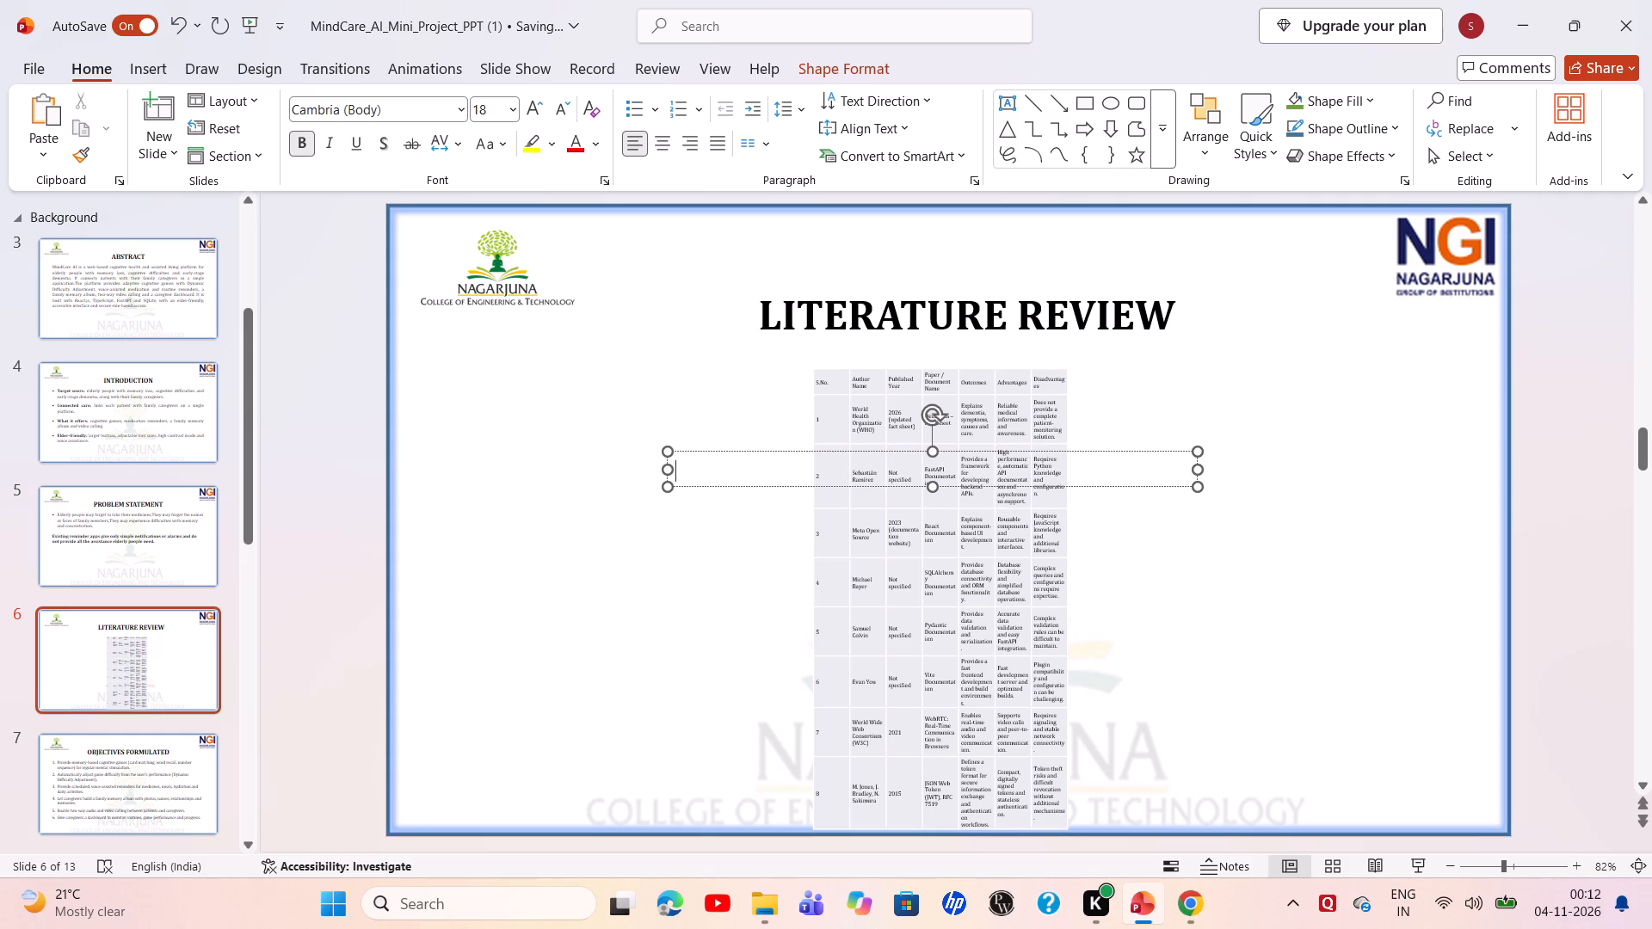
Fit the Disadvantages column to its text and stretch the survey table across the slide's content width and up to just below the title.
{"action": "double_click", "coordinate": [1061, 750]}
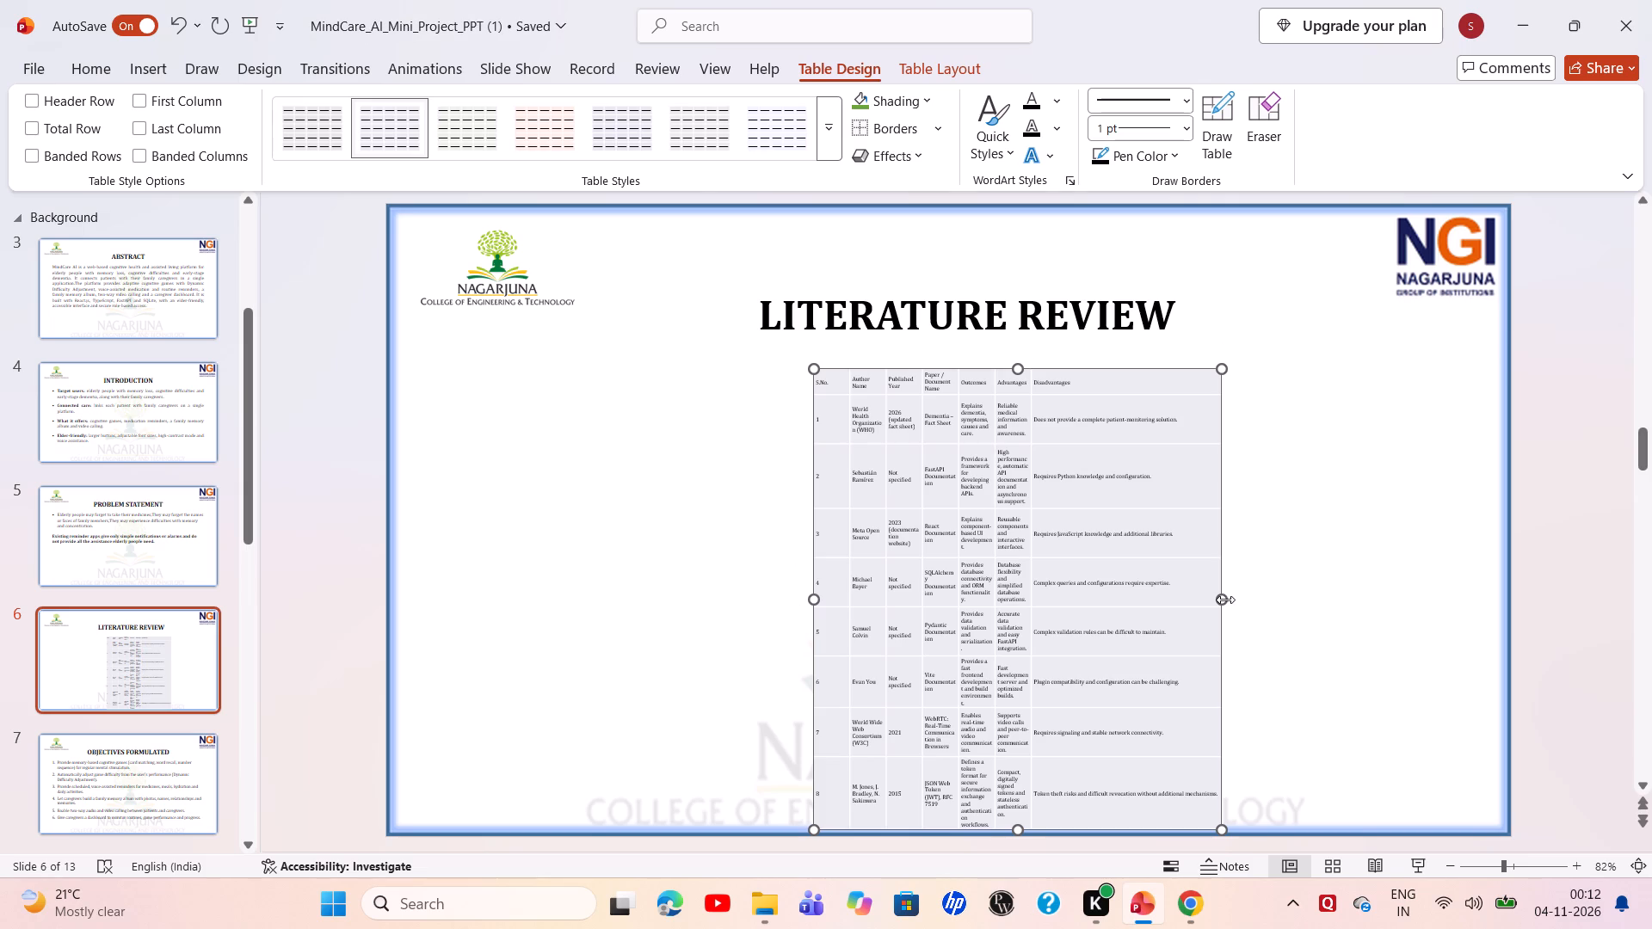
{"action": "left_click_drag", "start_coordinate": [1225, 600], "coordinate": [1458, 565]}
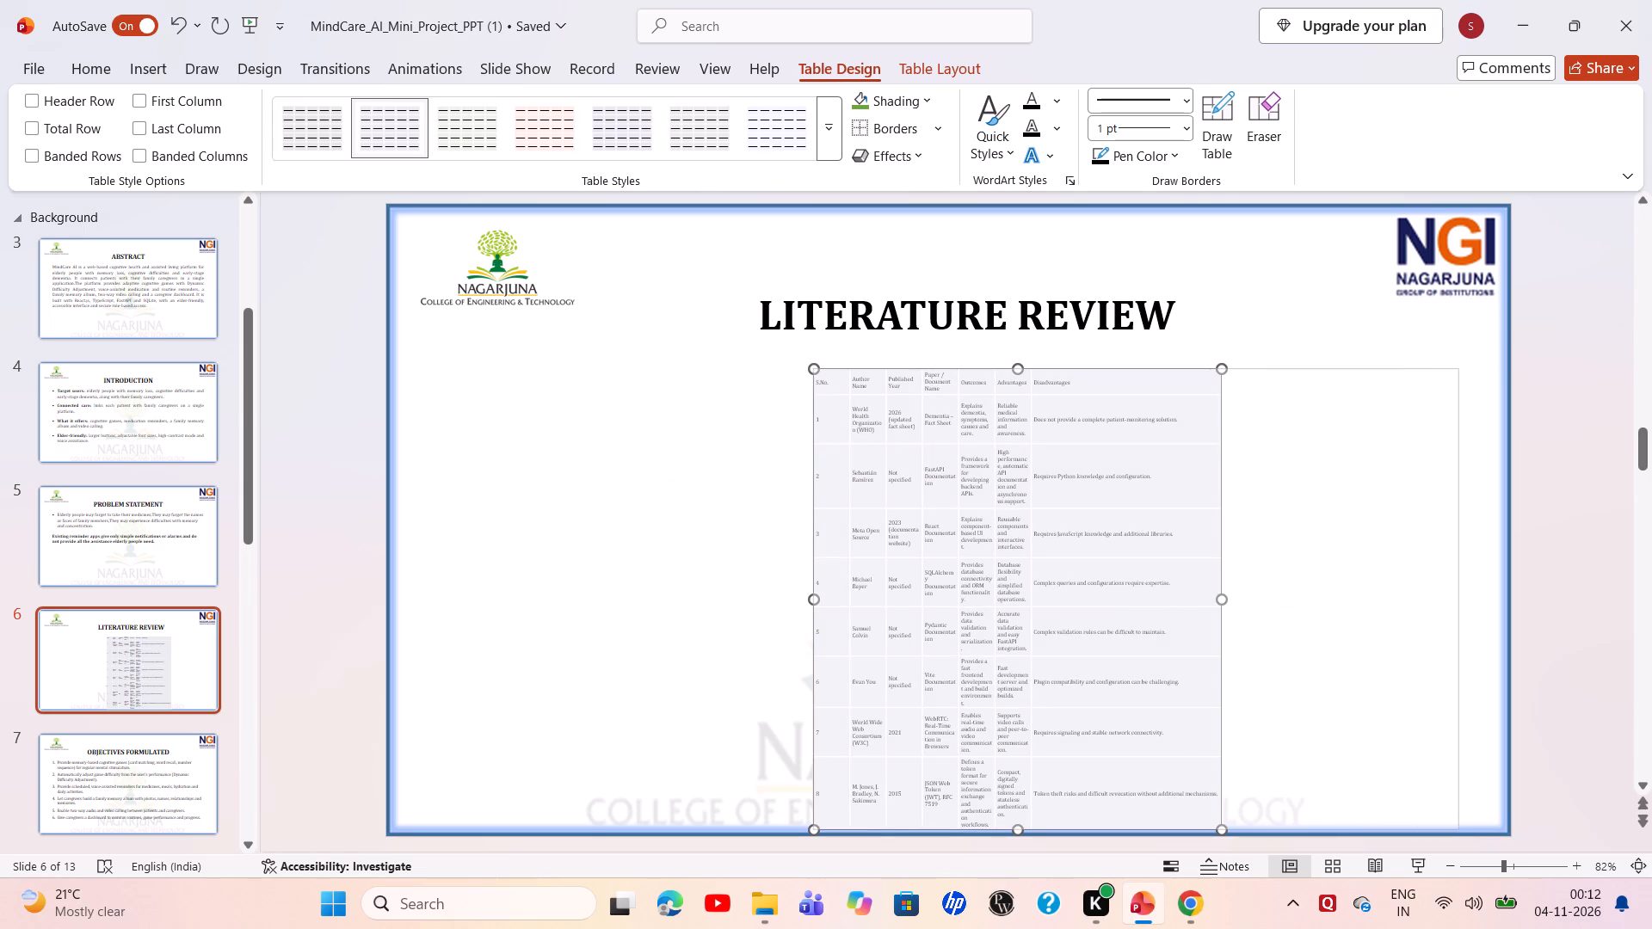
{"action": "left_click_drag", "start_coordinate": [1458, 565], "coordinate": [1479, 561]}
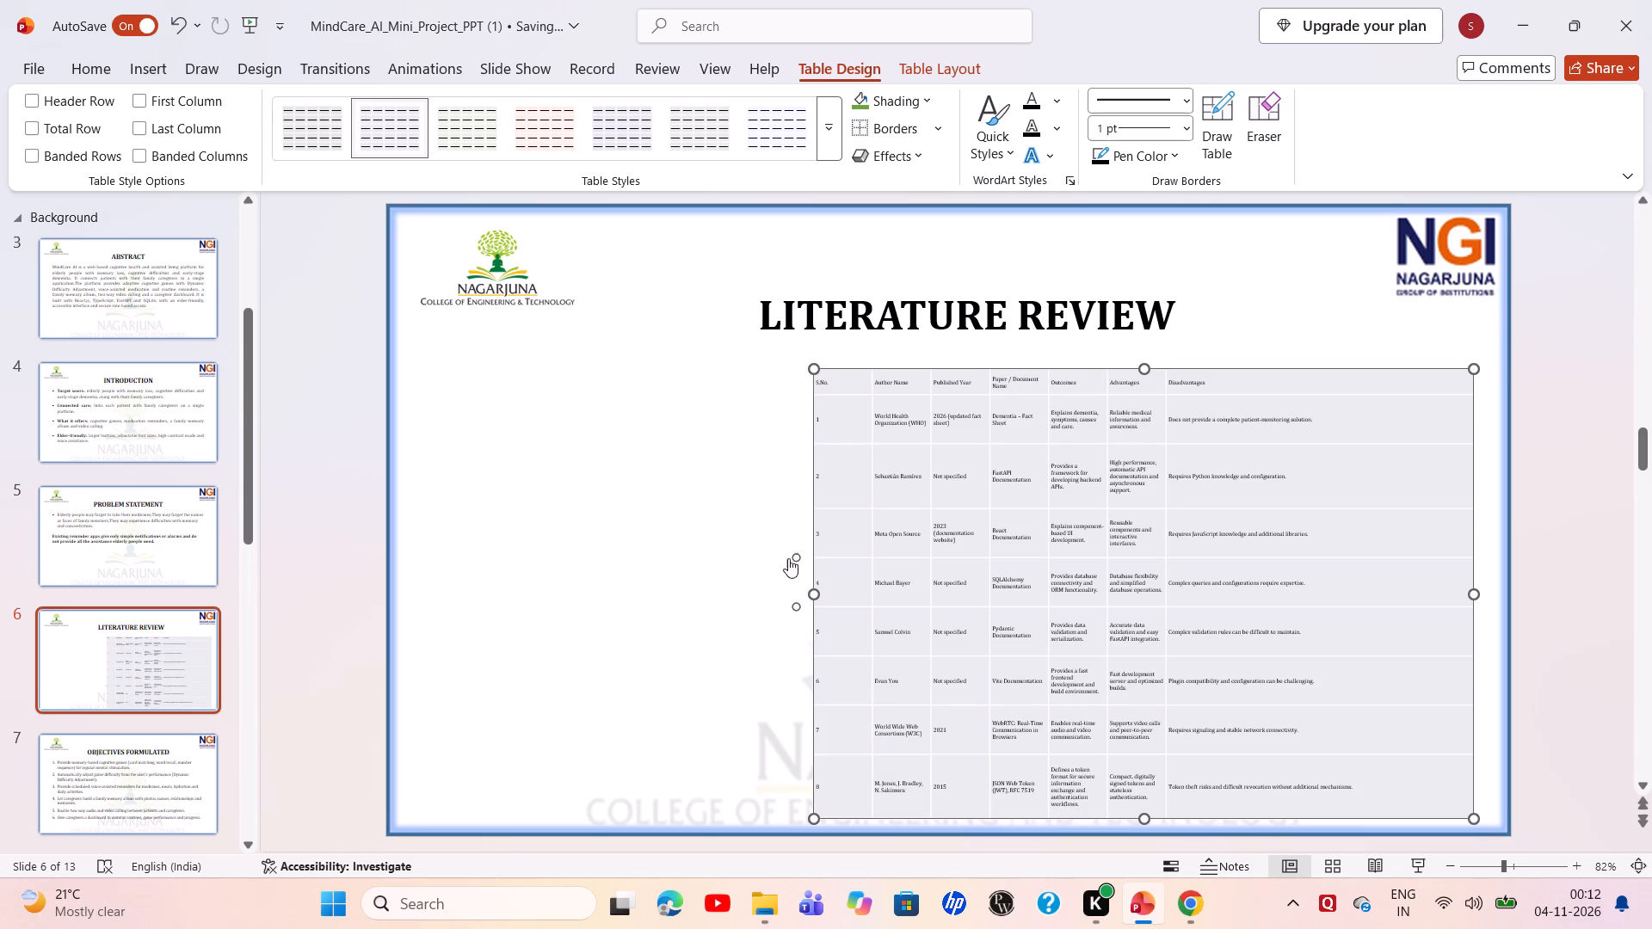
{"action": "left_click_drag", "start_coordinate": [810, 593], "coordinate": [457, 528]}
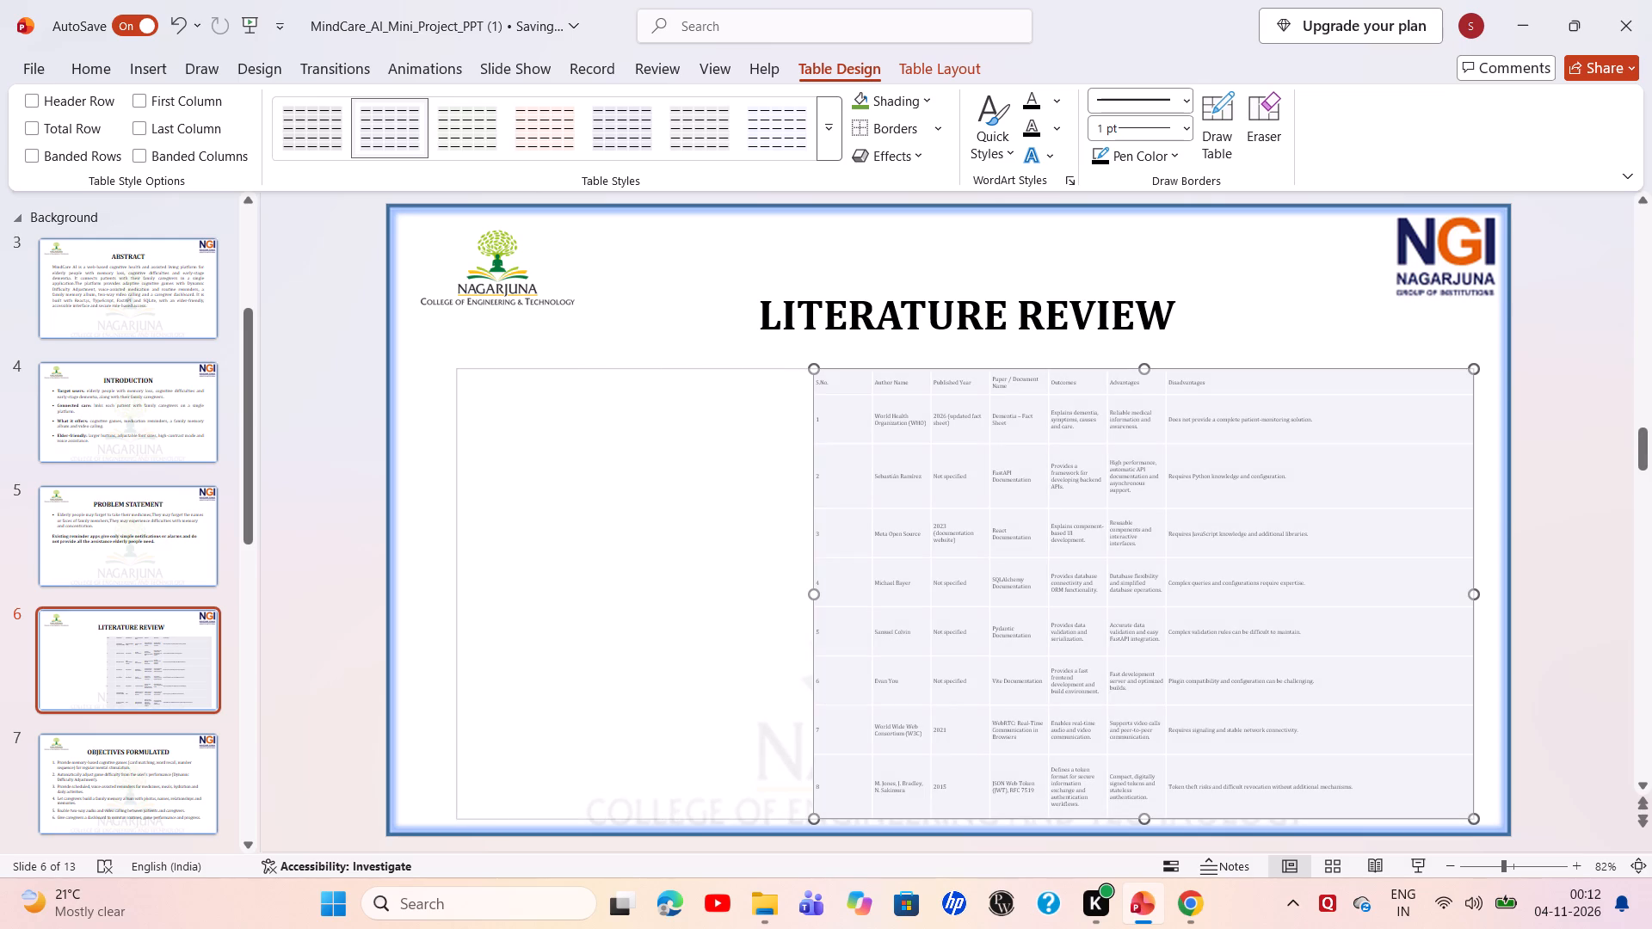
{"action": "left_click_drag", "start_coordinate": [457, 528], "coordinate": [453, 529]}
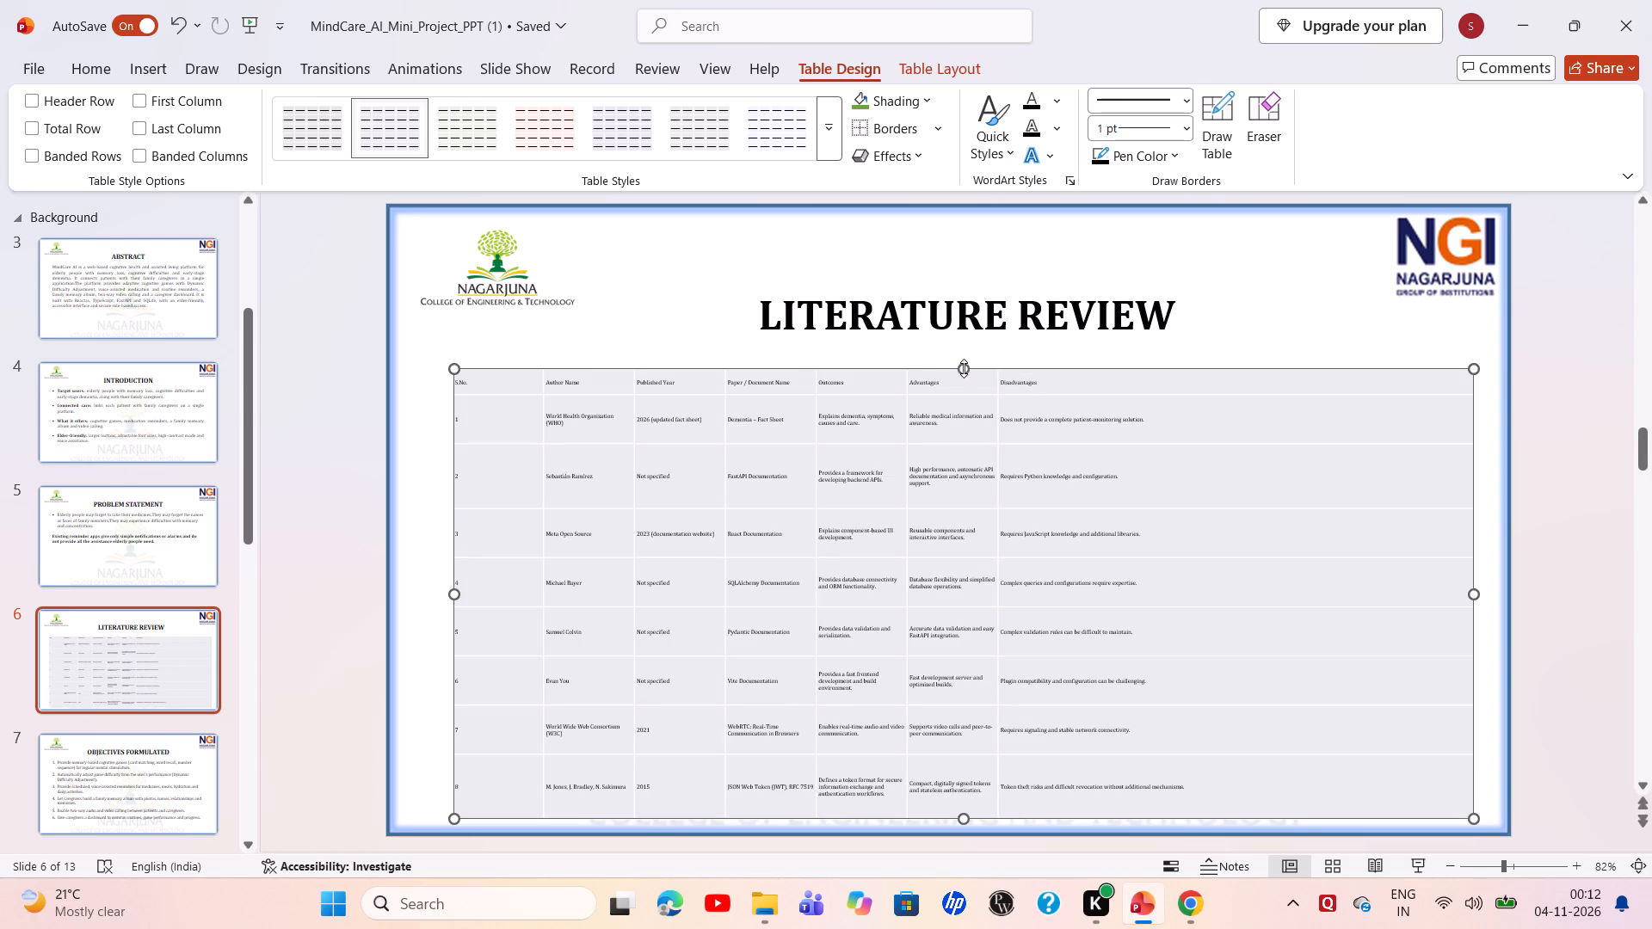
{"action": "left_click_drag", "start_coordinate": [964, 366], "coordinate": [959, 339]}
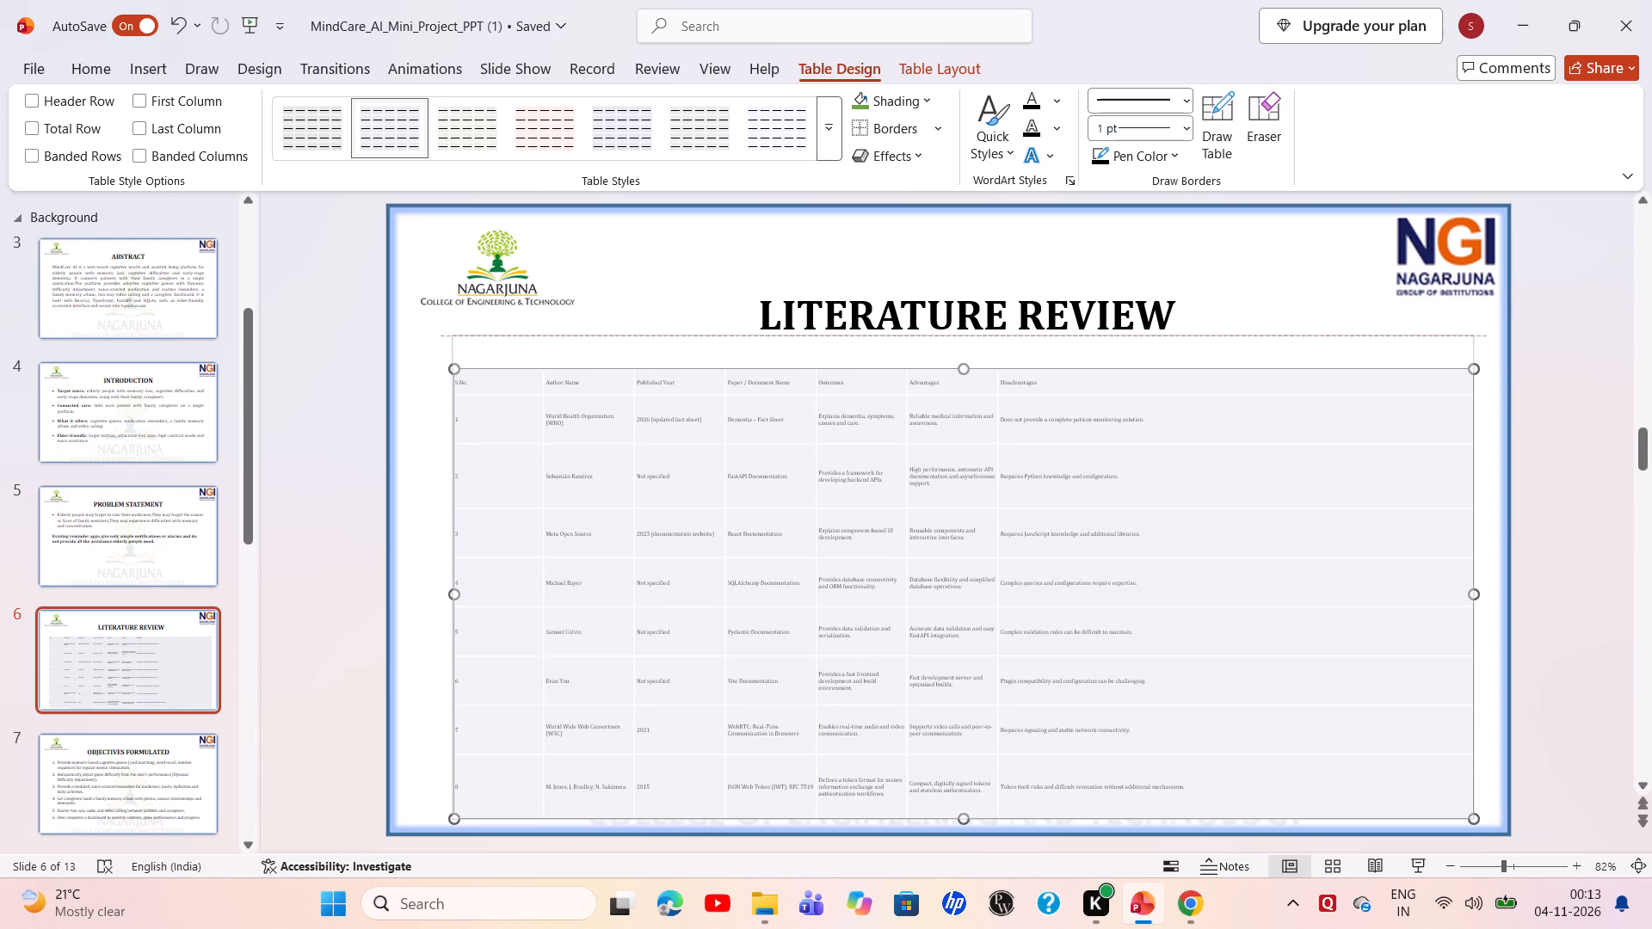
{"action": "left_click_drag", "start_coordinate": [959, 339], "coordinate": [959, 342]}
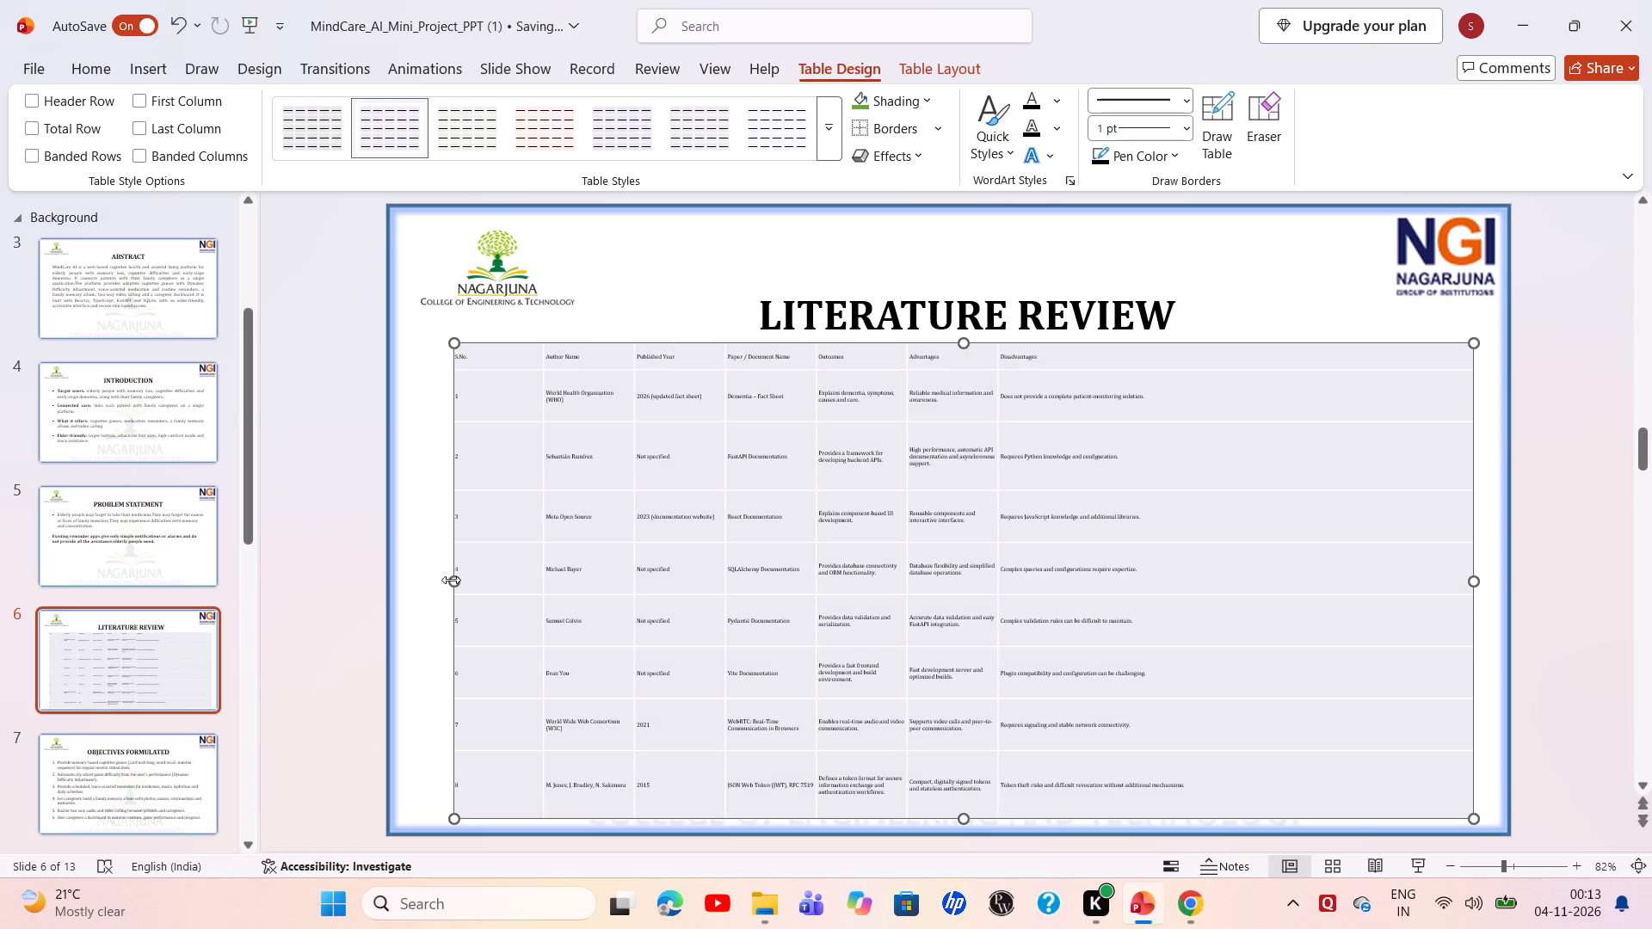
{"action": "left_click_drag", "start_coordinate": [451, 580], "coordinate": [424, 578]}
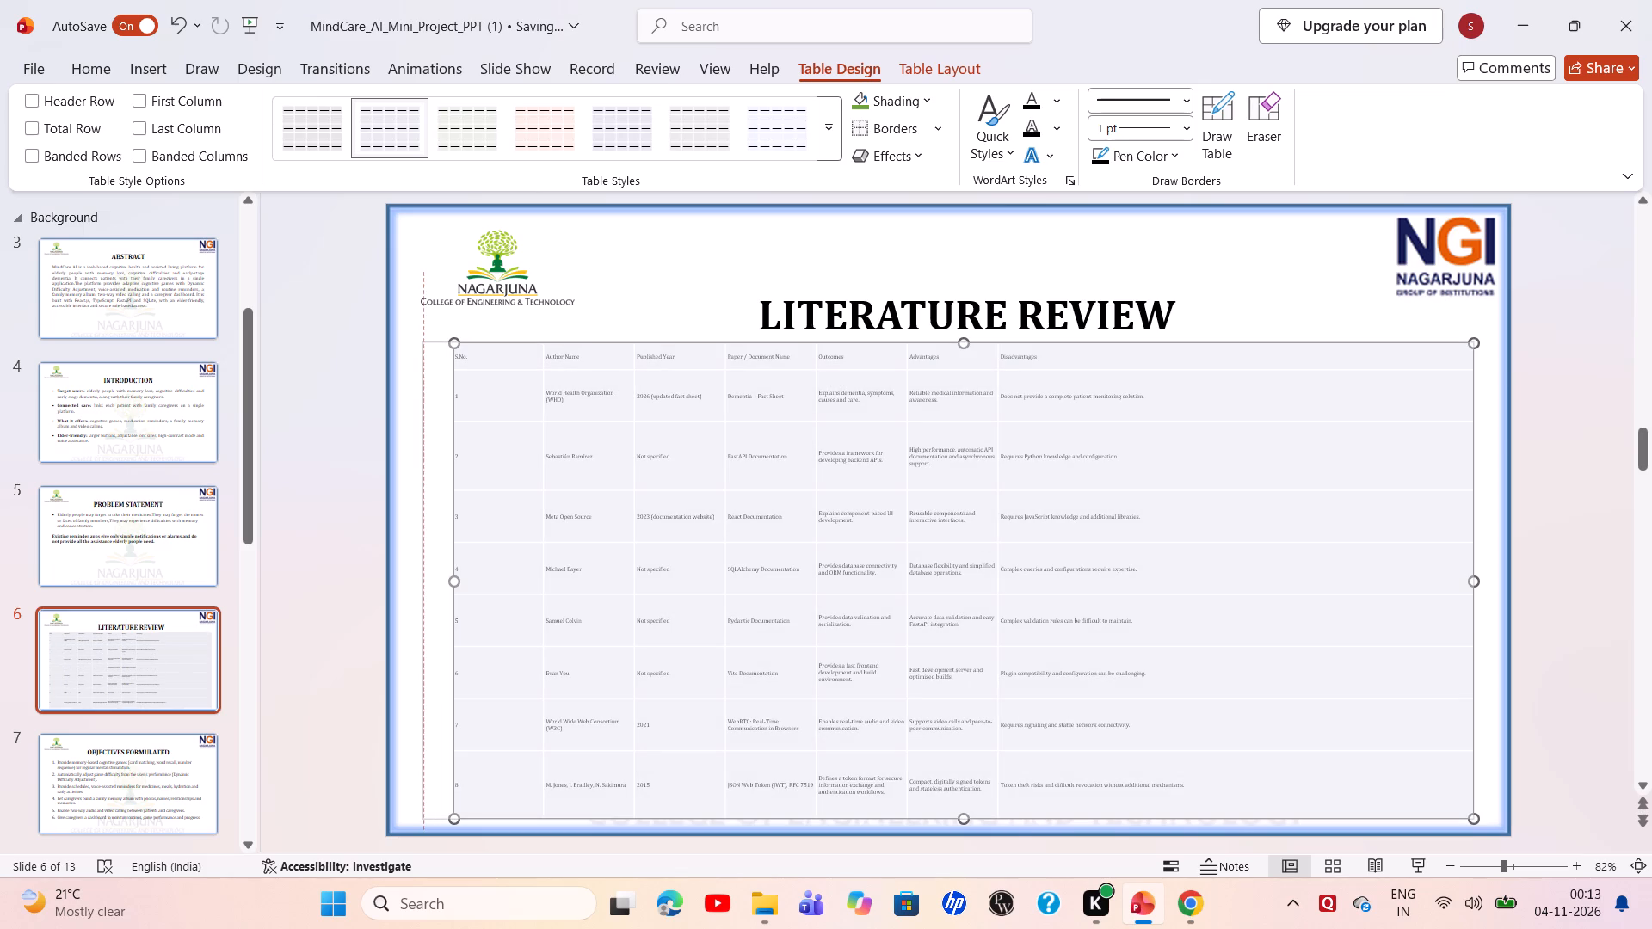
{"action": "left_click_drag", "start_coordinate": [424, 578], "coordinate": [420, 575]}
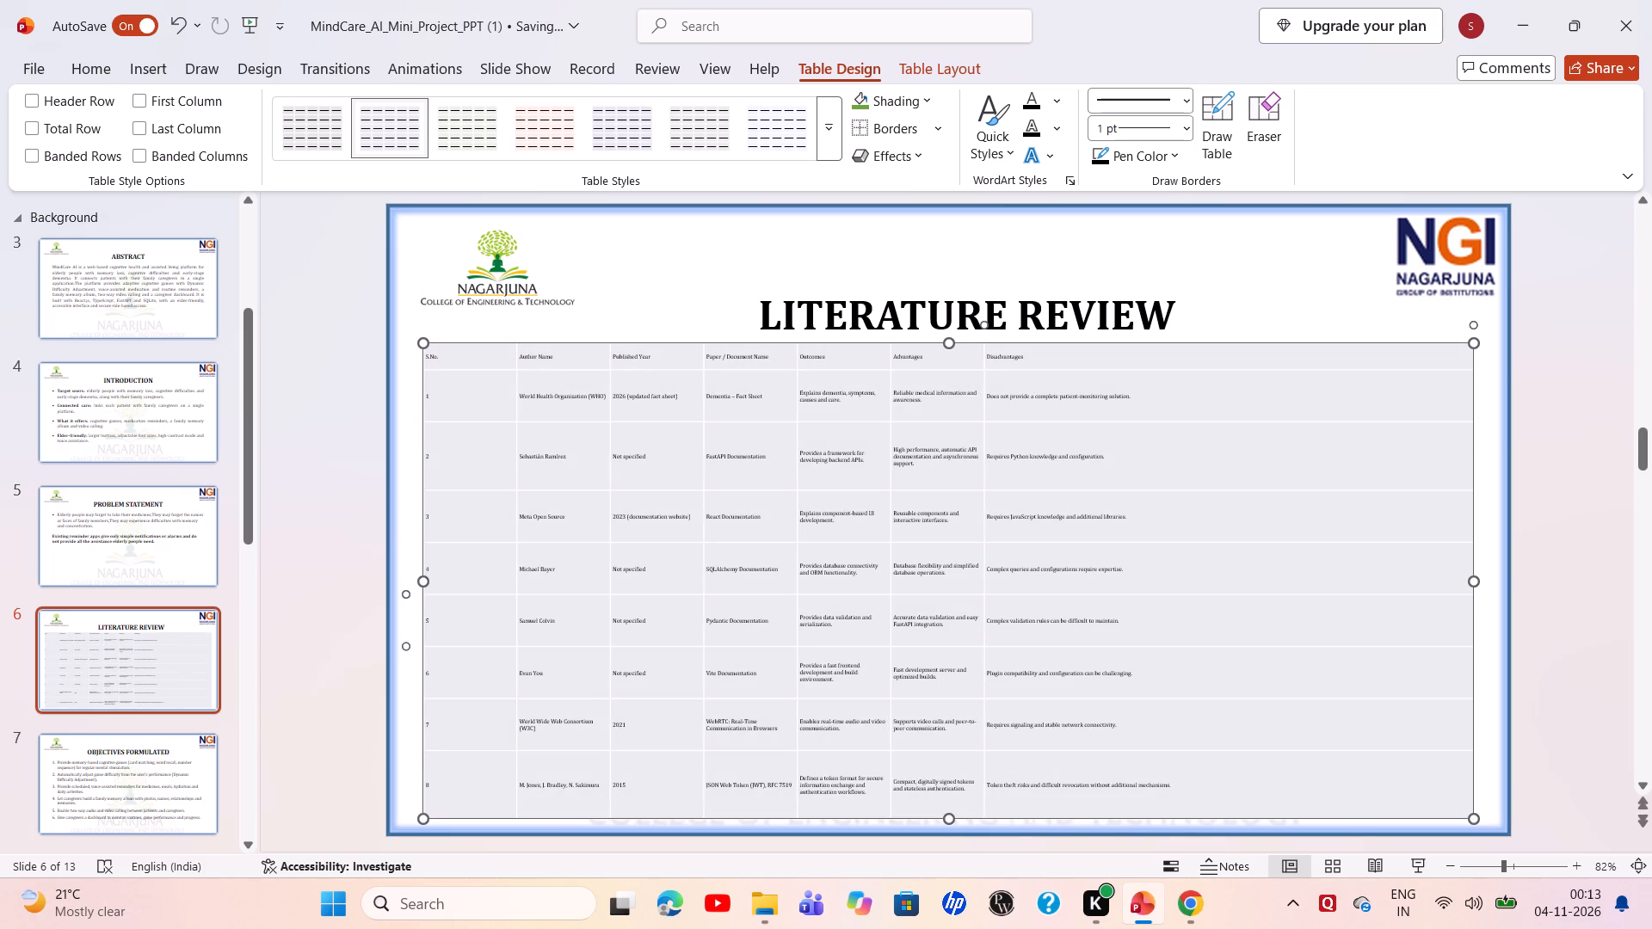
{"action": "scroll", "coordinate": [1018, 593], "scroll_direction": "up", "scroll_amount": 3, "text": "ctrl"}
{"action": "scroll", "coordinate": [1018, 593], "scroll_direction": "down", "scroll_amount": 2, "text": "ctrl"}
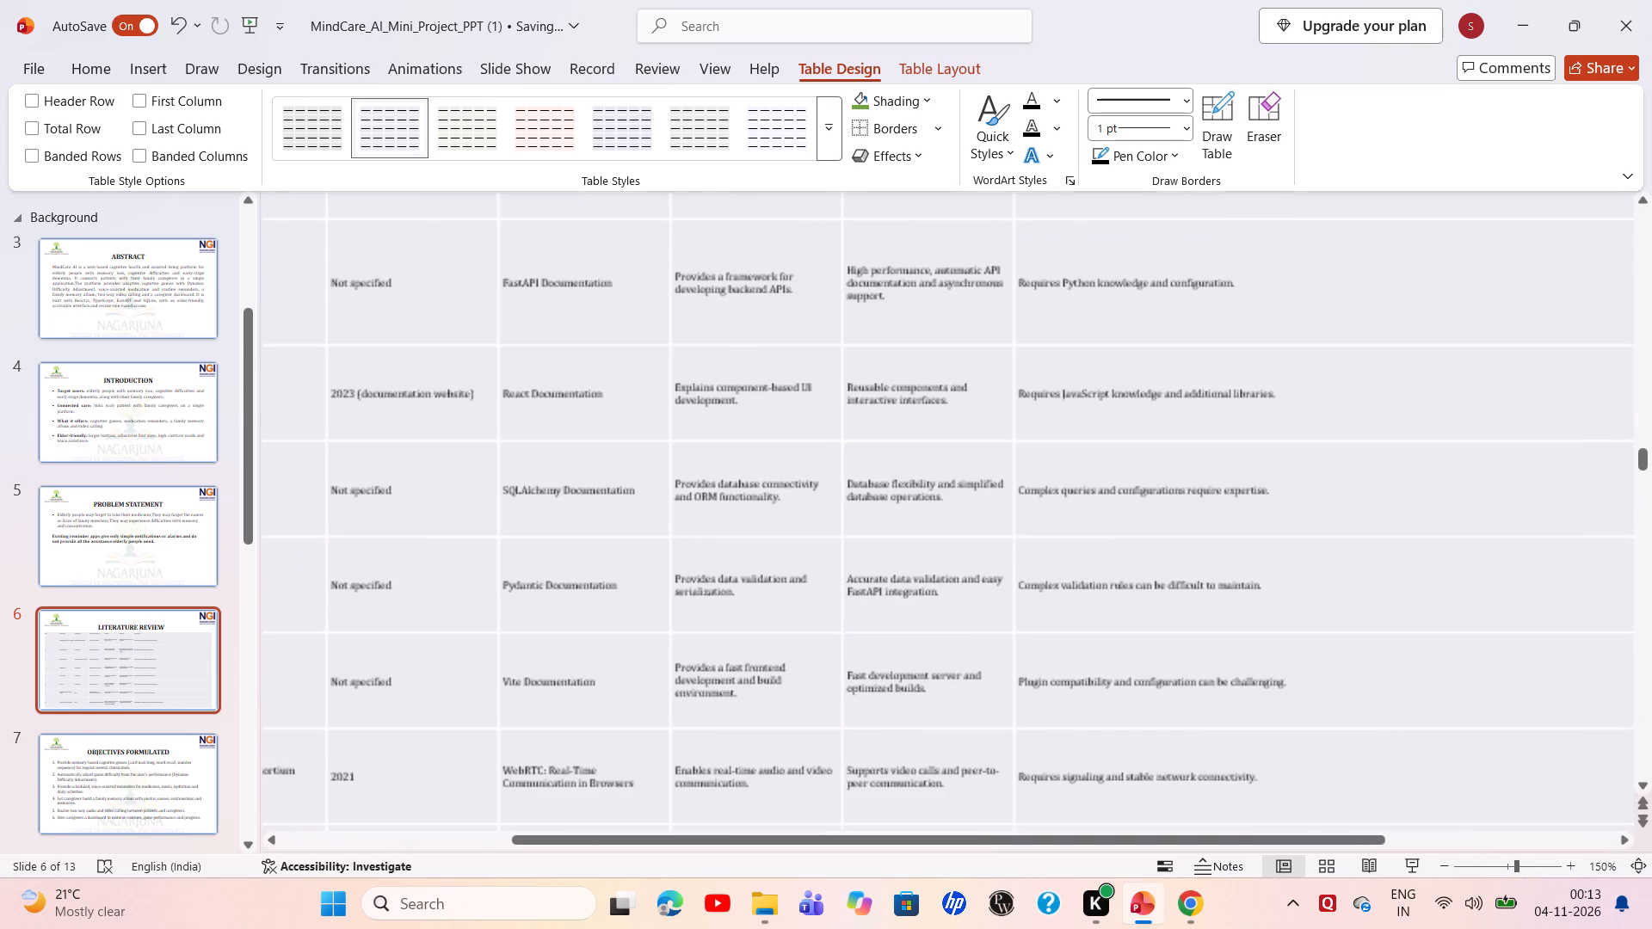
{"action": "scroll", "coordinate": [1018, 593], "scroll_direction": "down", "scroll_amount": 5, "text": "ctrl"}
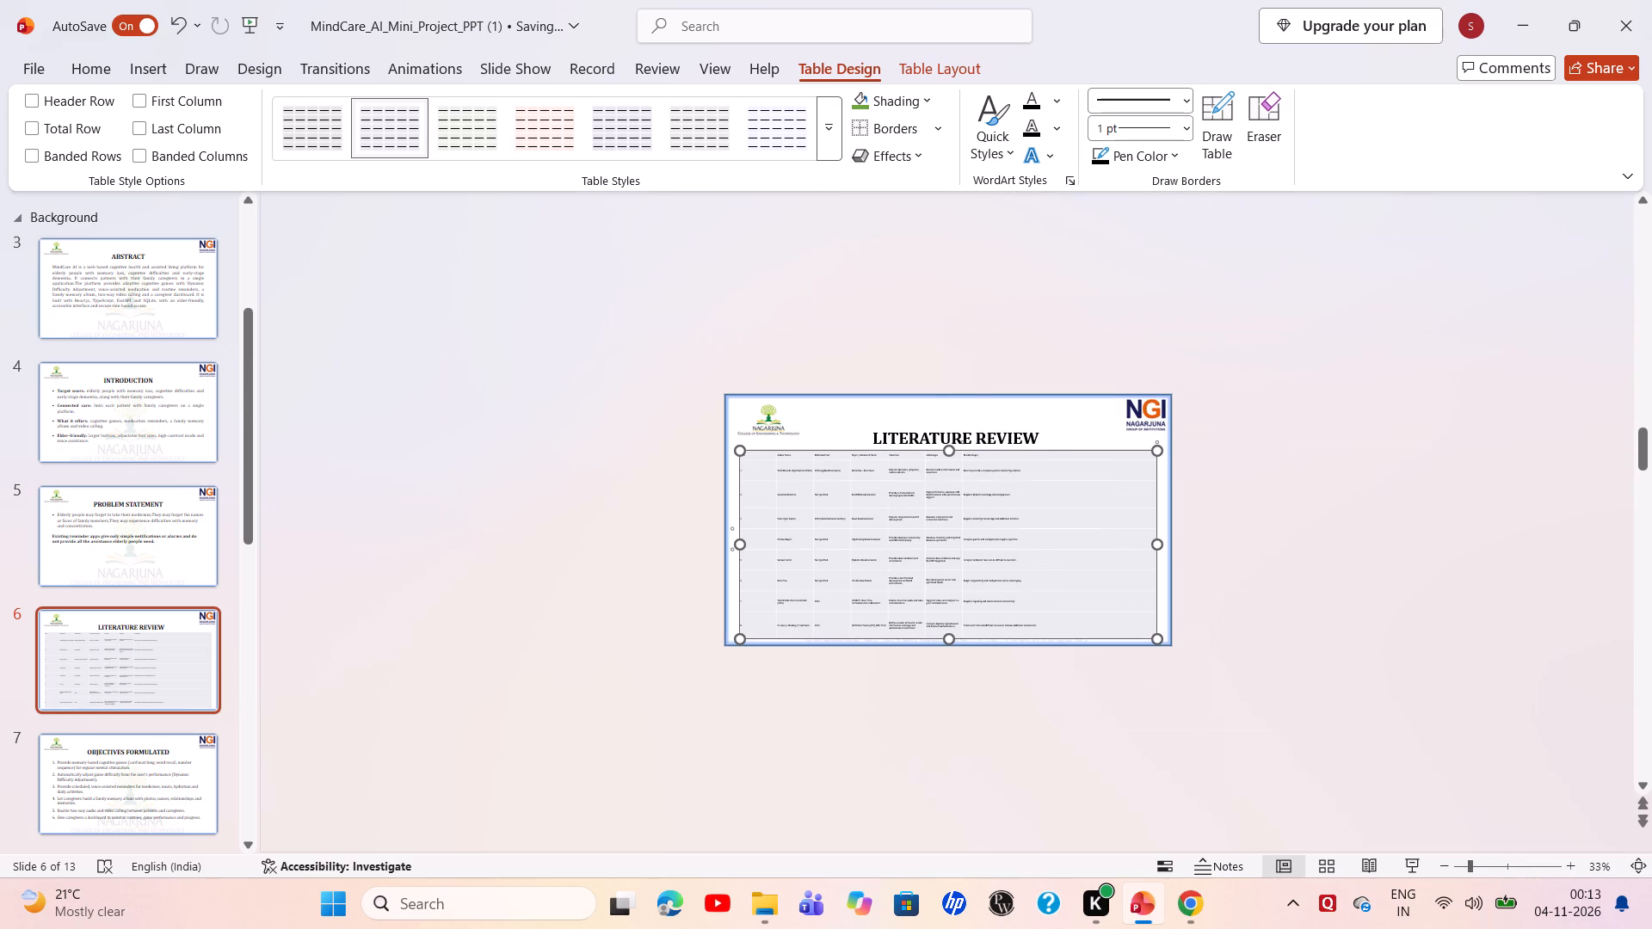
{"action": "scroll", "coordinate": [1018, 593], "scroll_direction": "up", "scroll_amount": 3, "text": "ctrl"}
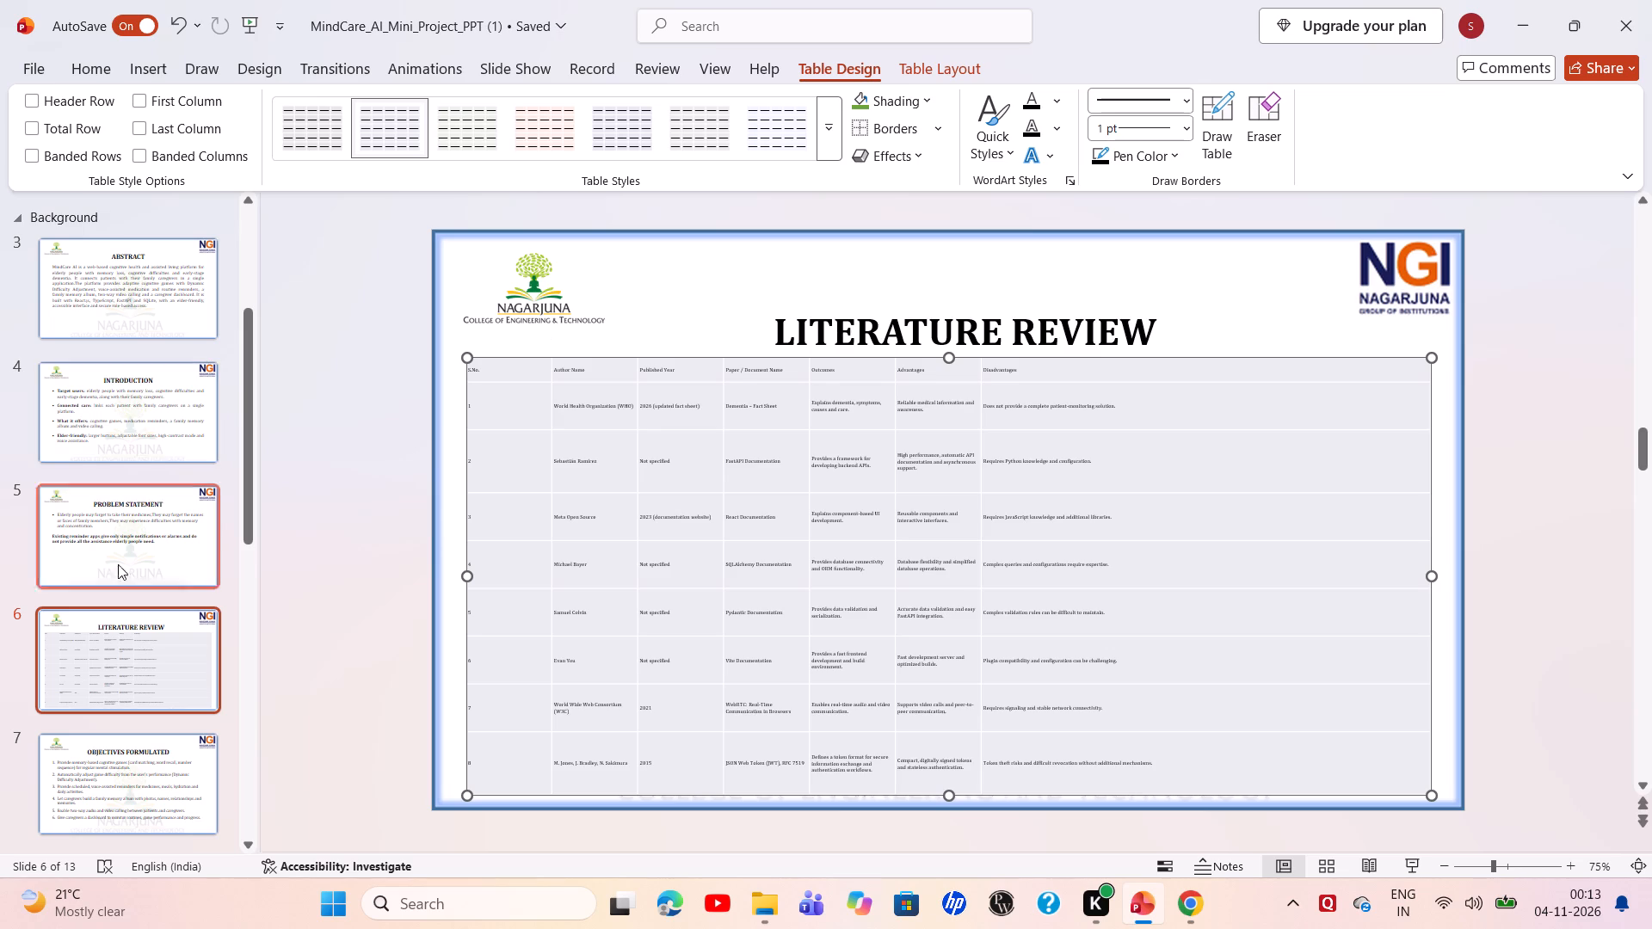
On the Objectives Formulated slide, move the numbered list slightly up toward the title, keeping its horizontal position.
{"action": "left_click", "coordinate": [157, 752]}
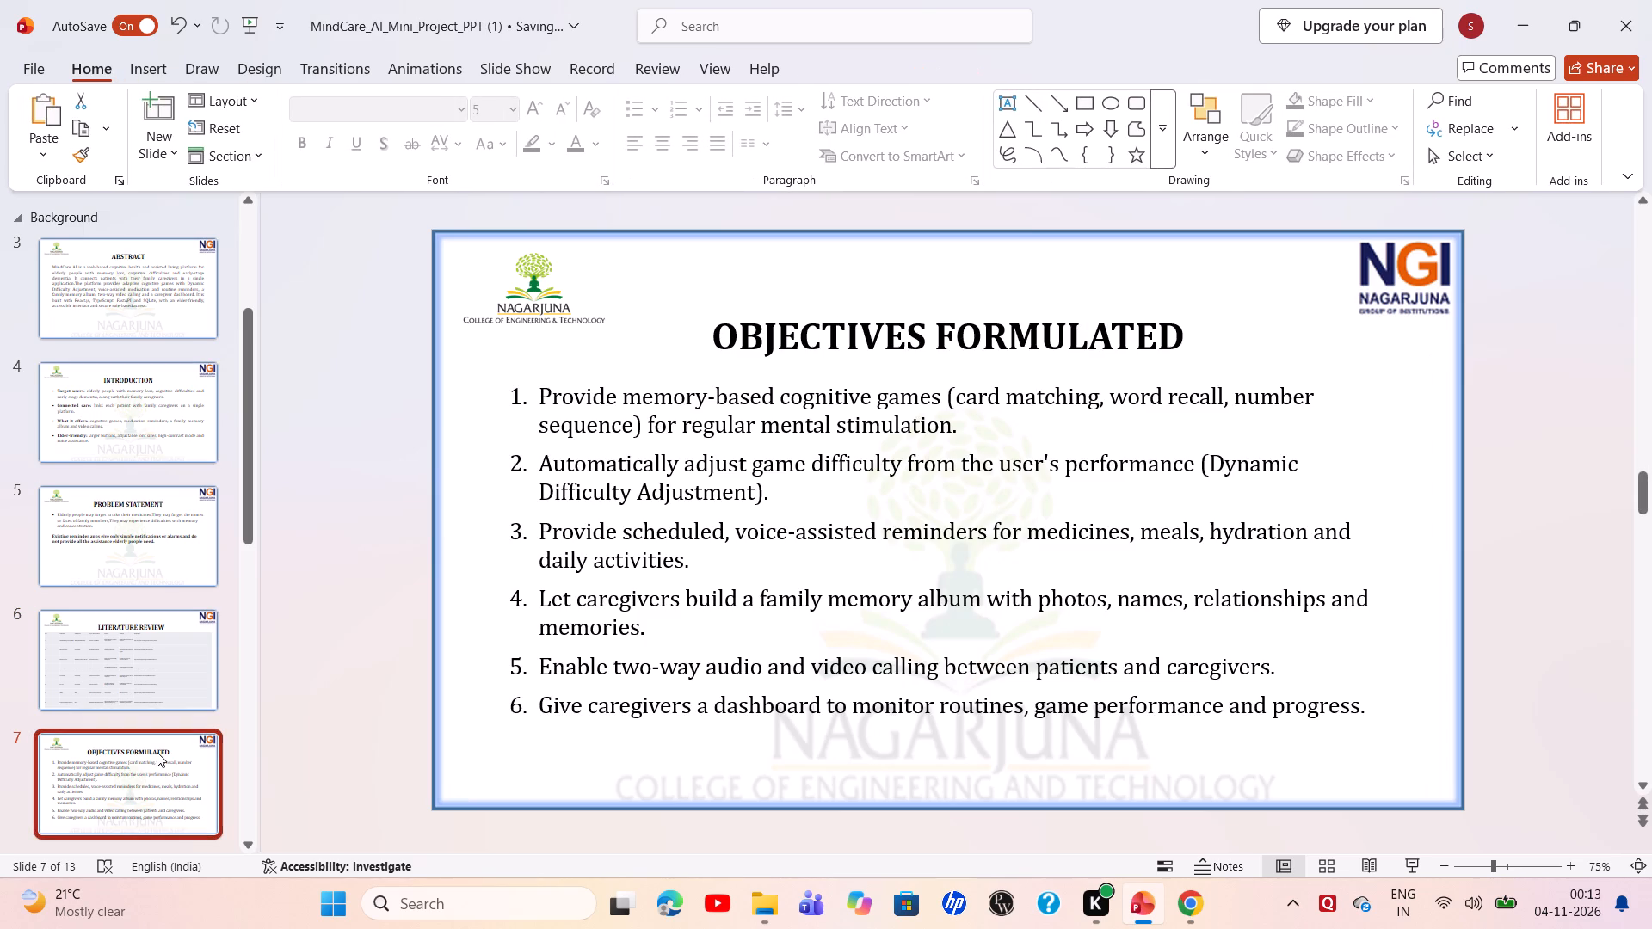
{"action": "scroll", "coordinate": [157, 752], "scroll_direction": "down", "scroll_amount": 1}
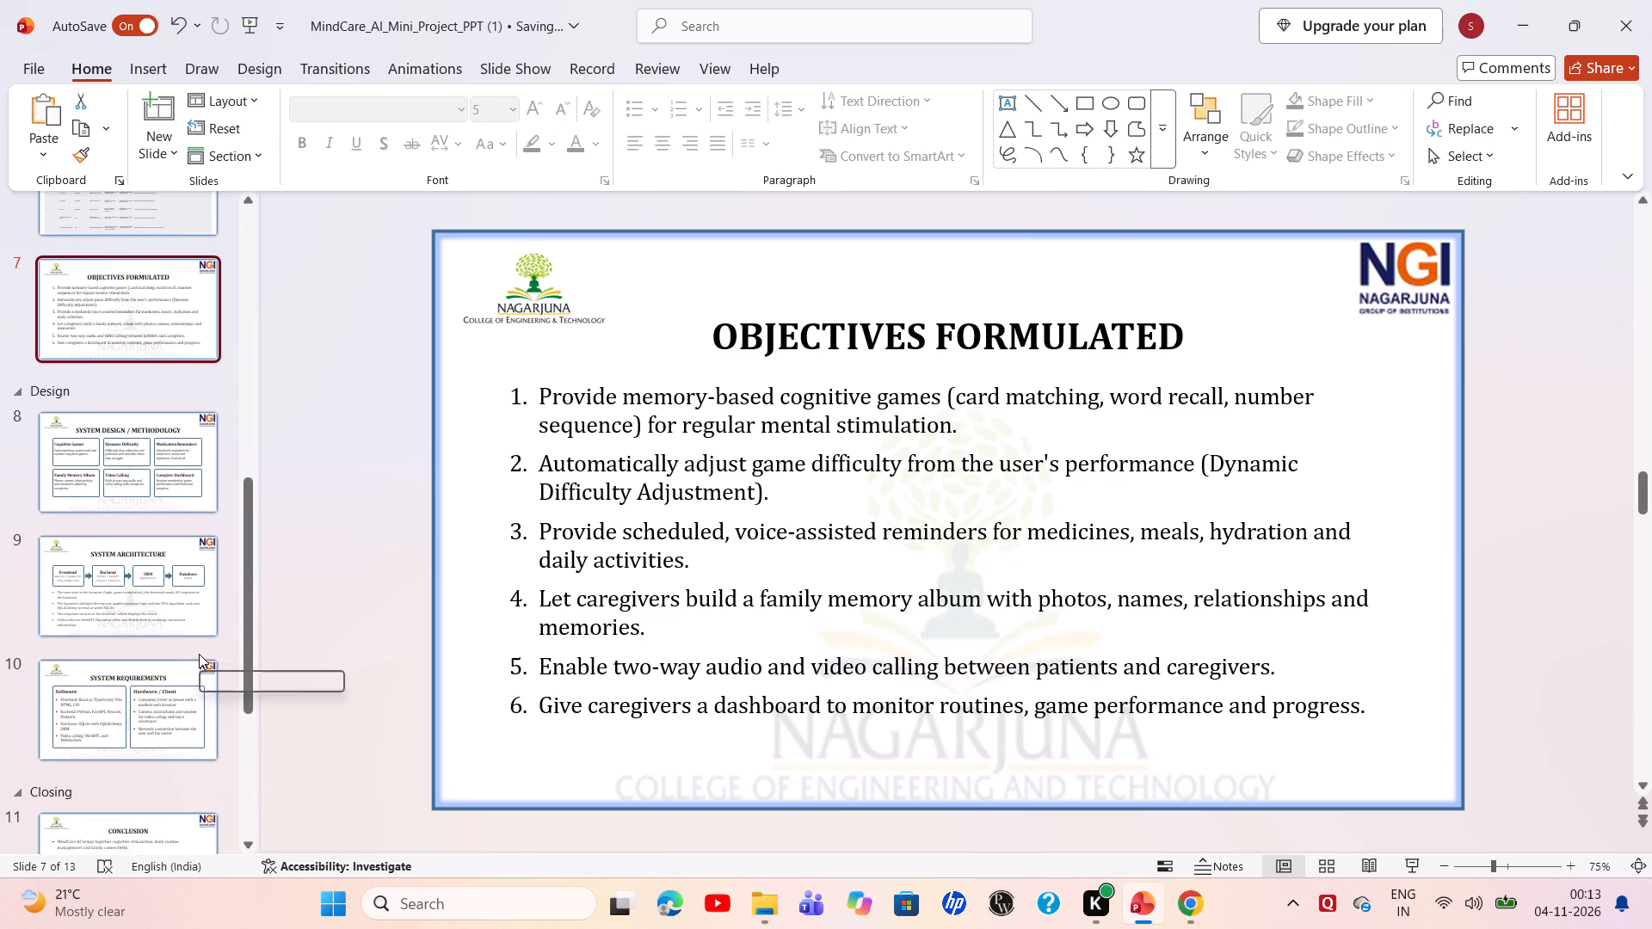
{"action": "double_click", "coordinate": [1372, 707]}
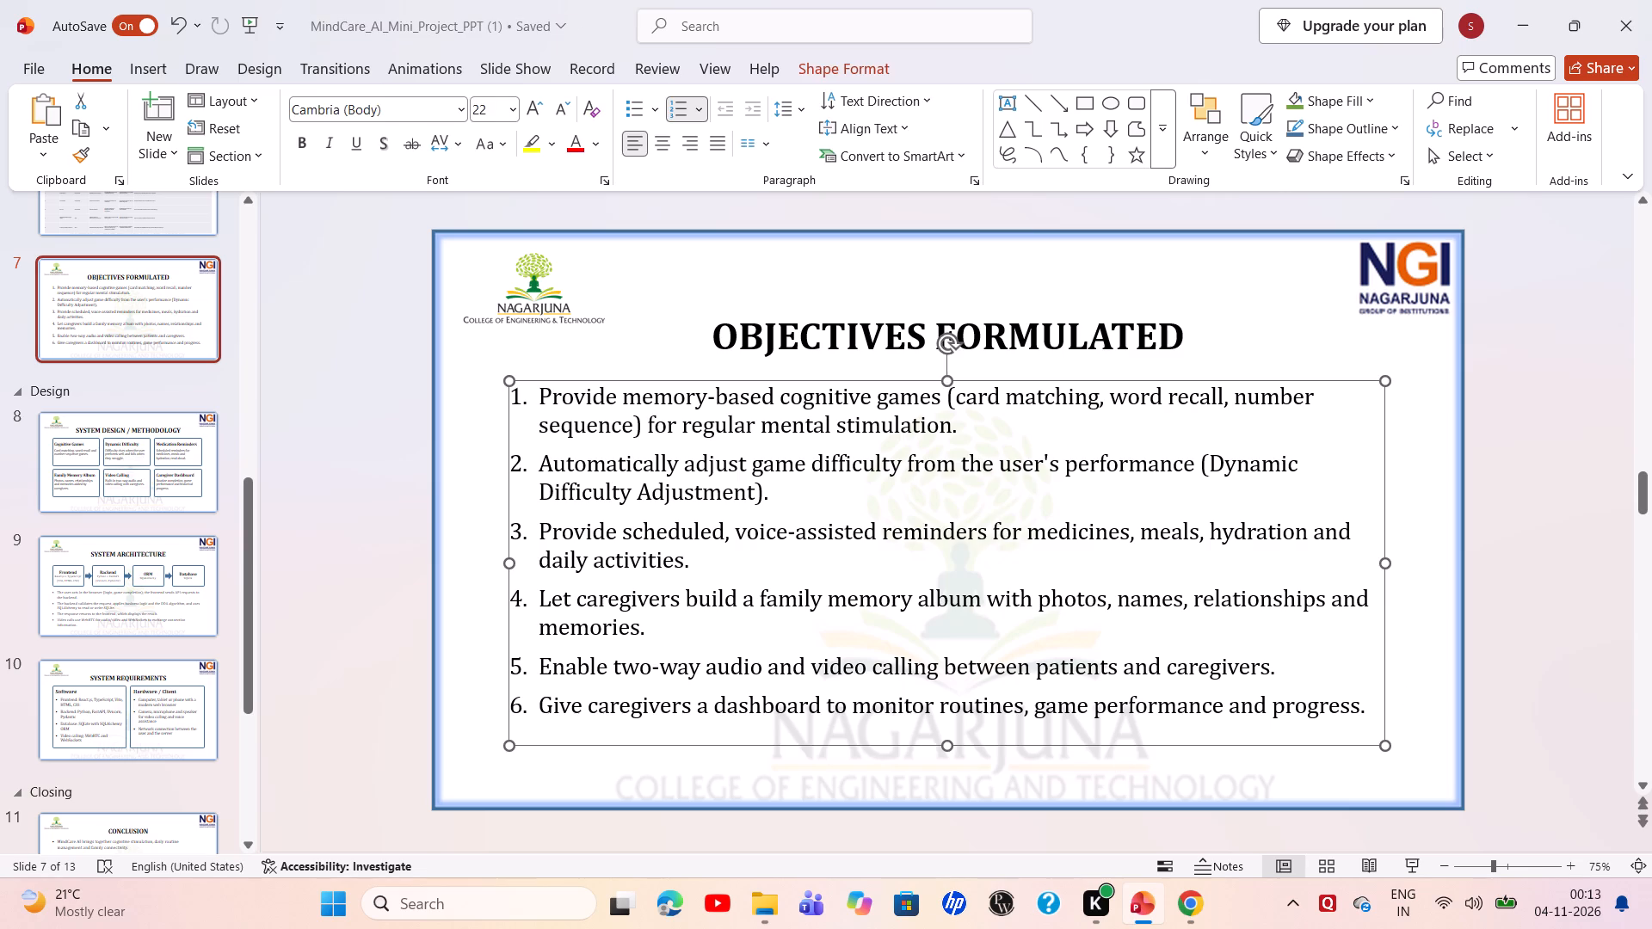
{"action": "left_click_drag", "start_coordinate": [1372, 707], "coordinate": [1276, 691]}
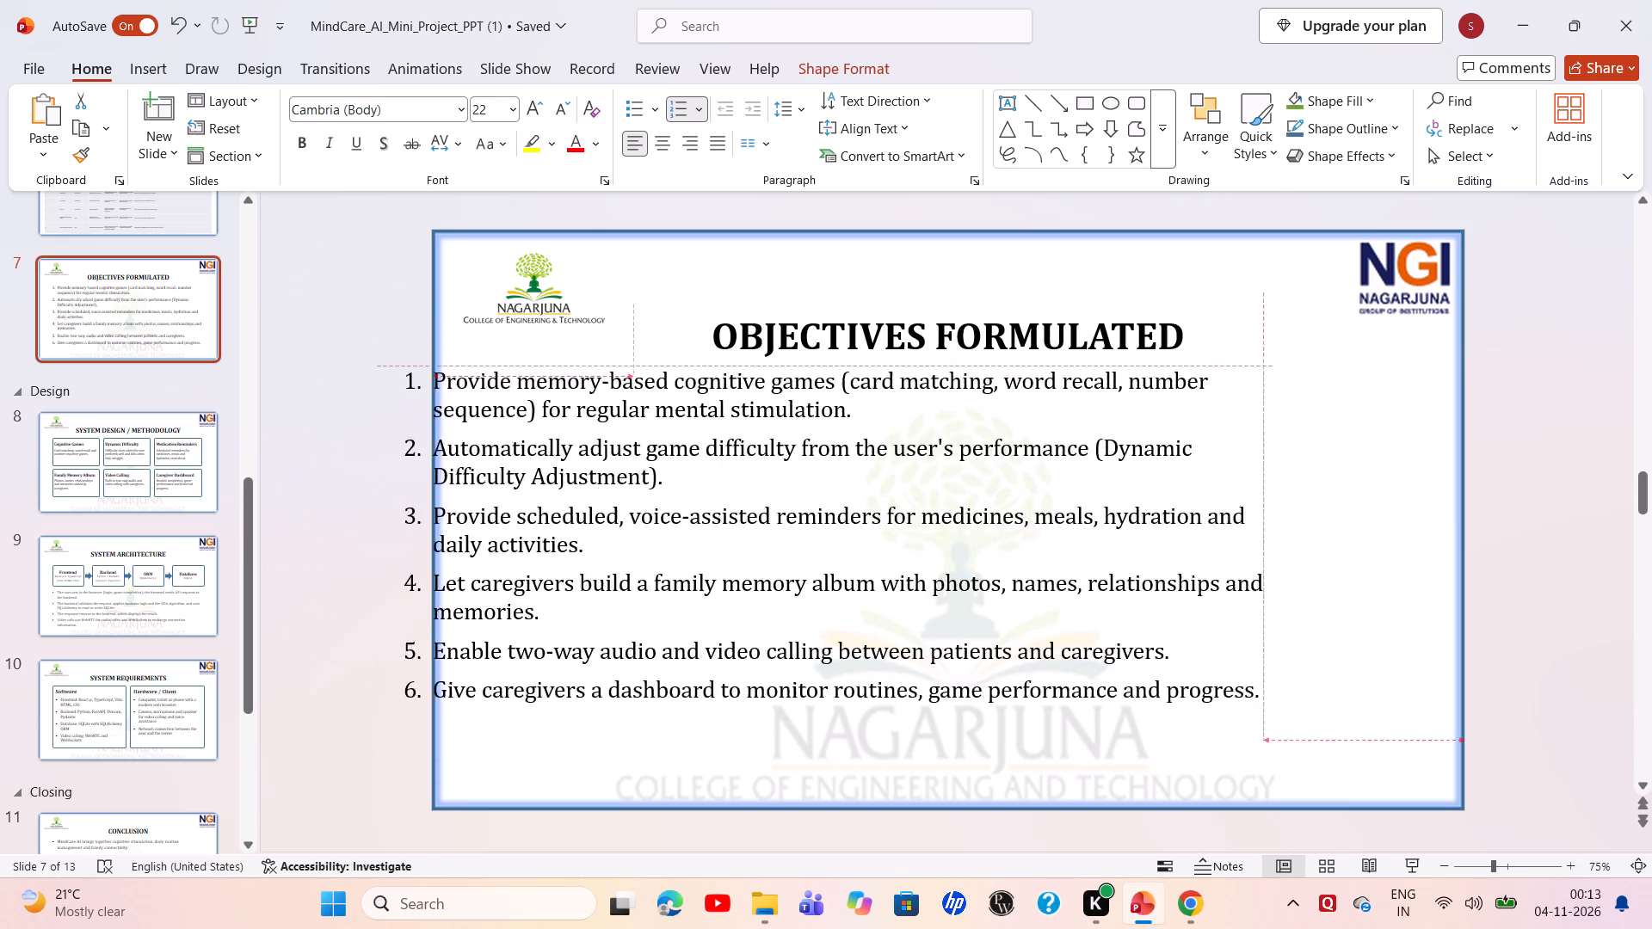
{"action": "left_click_drag", "start_coordinate": [1276, 691], "coordinate": [1369, 688]}
{"action": "left_click", "coordinate": [1369, 688]}
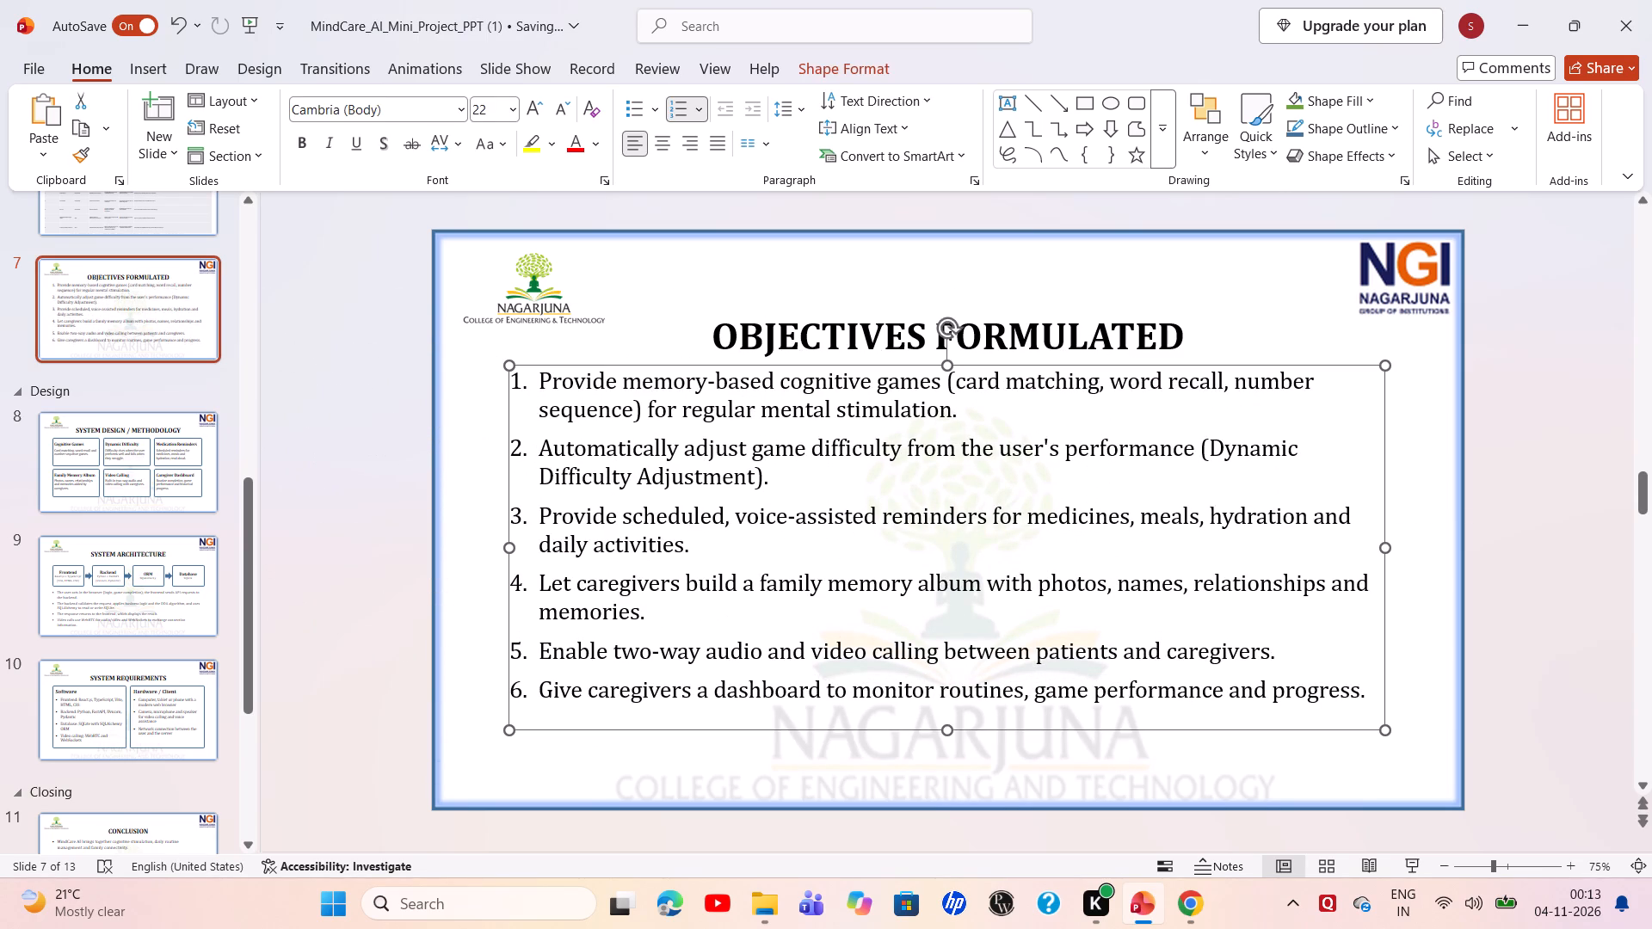
Justify all six numbered objectives on the Objectives Formulated slide.
{"action": "left_click_drag", "start_coordinate": [1366, 694], "coordinate": [649, 427]}
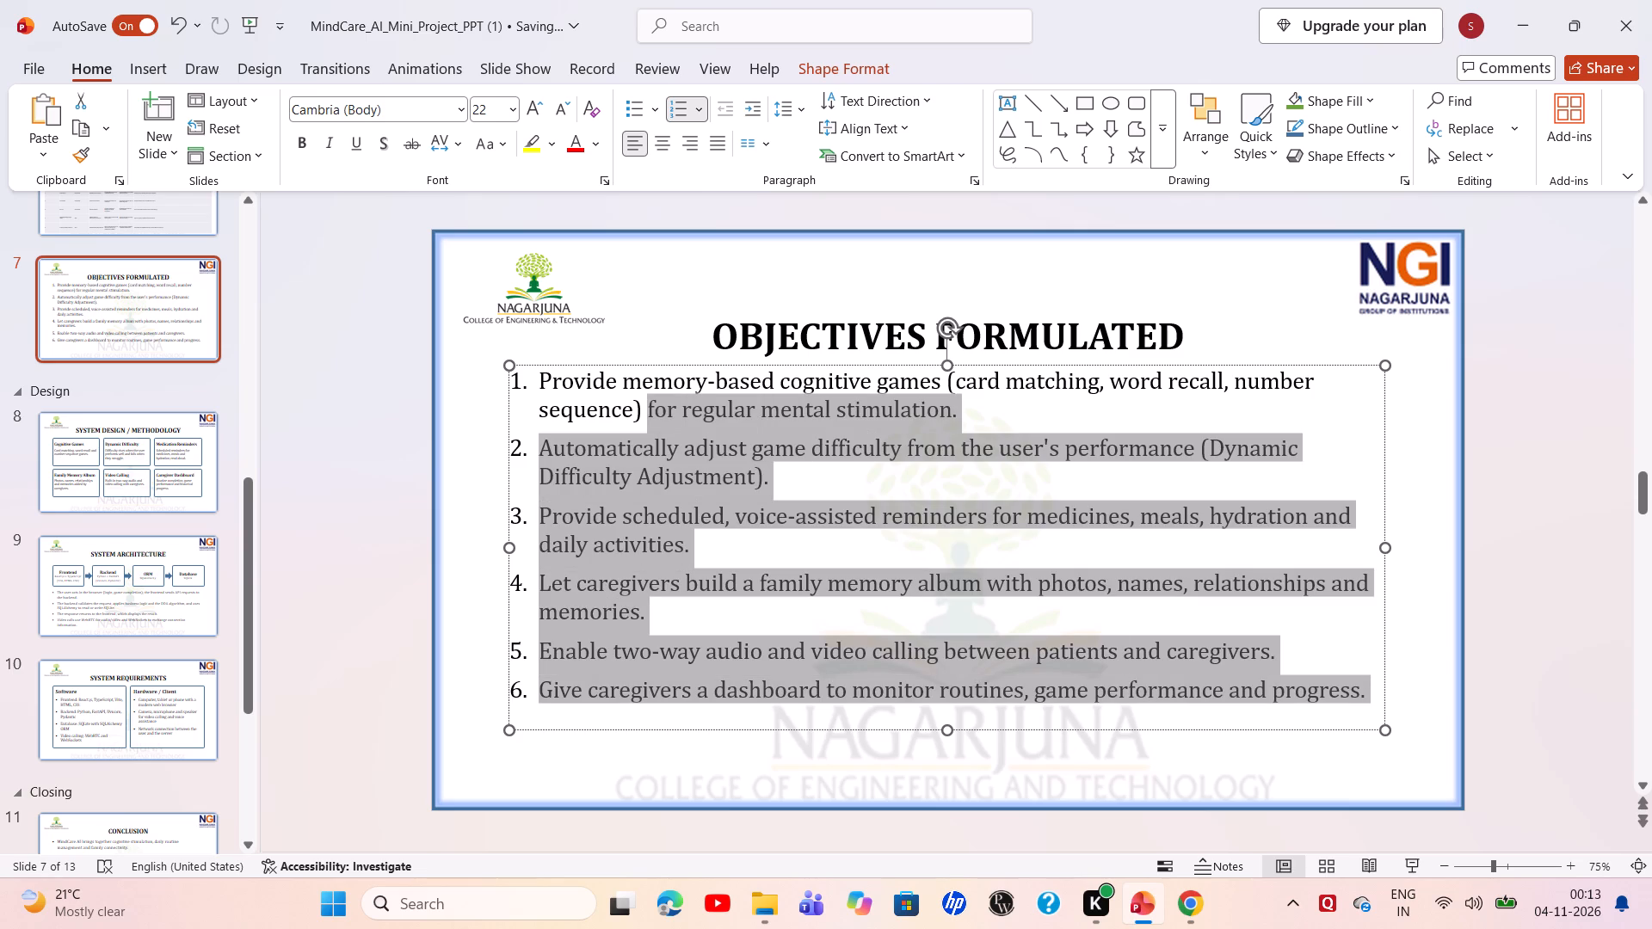
{"action": "left_click_drag", "start_coordinate": [649, 427], "coordinate": [453, 295]}
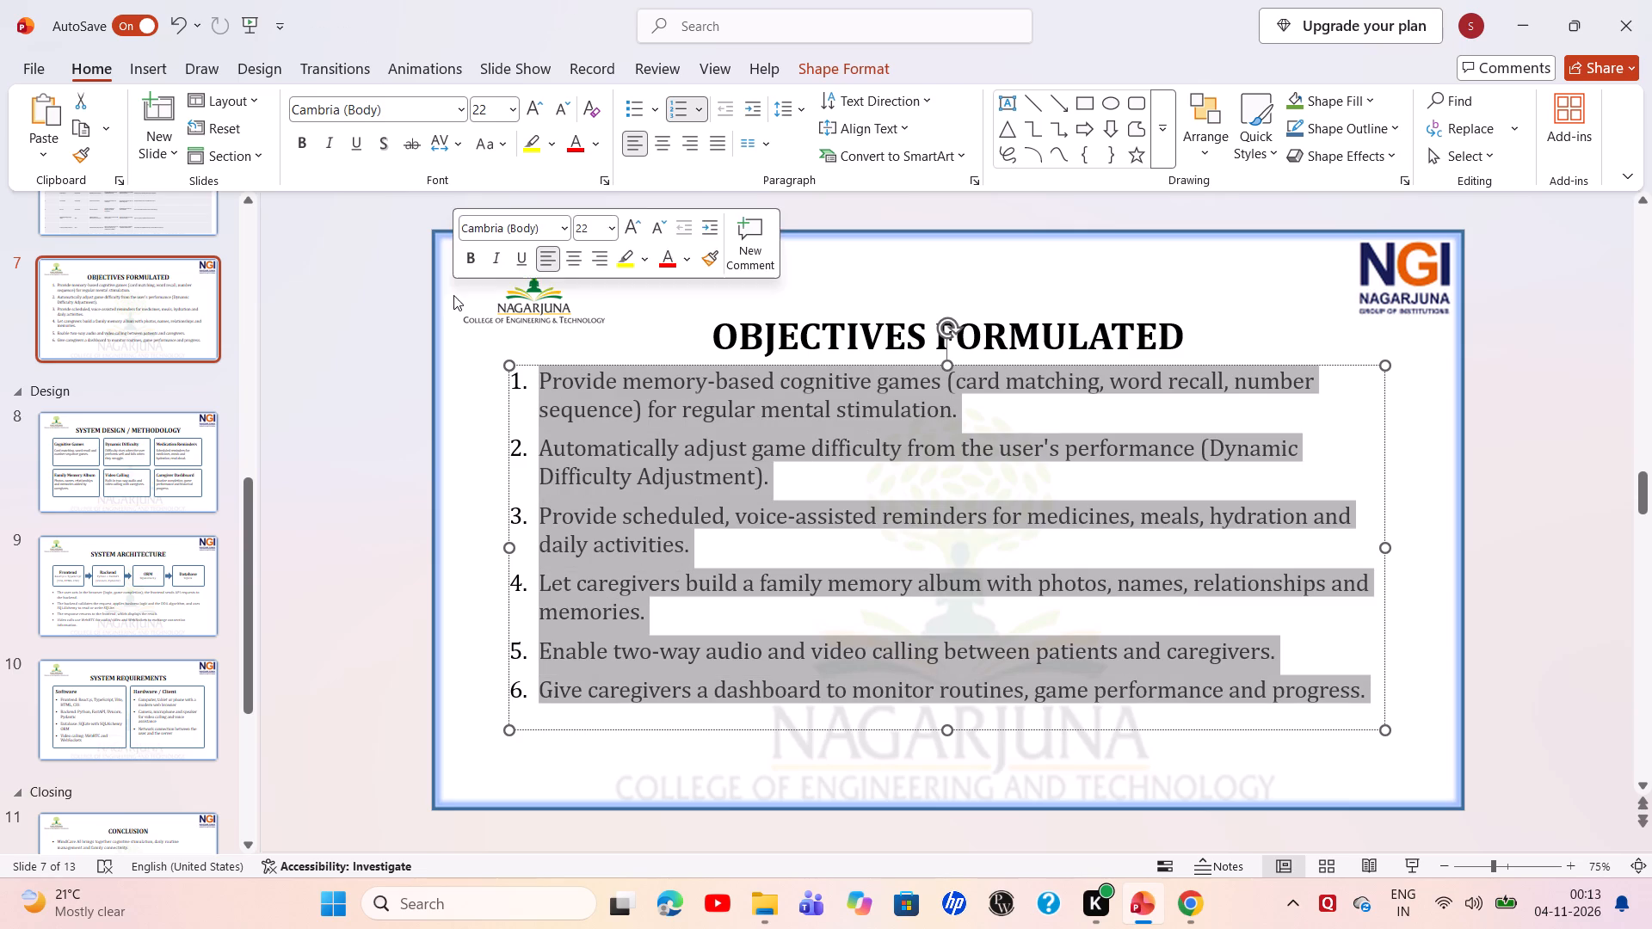
{"action": "left_click", "coordinate": [708, 144]}
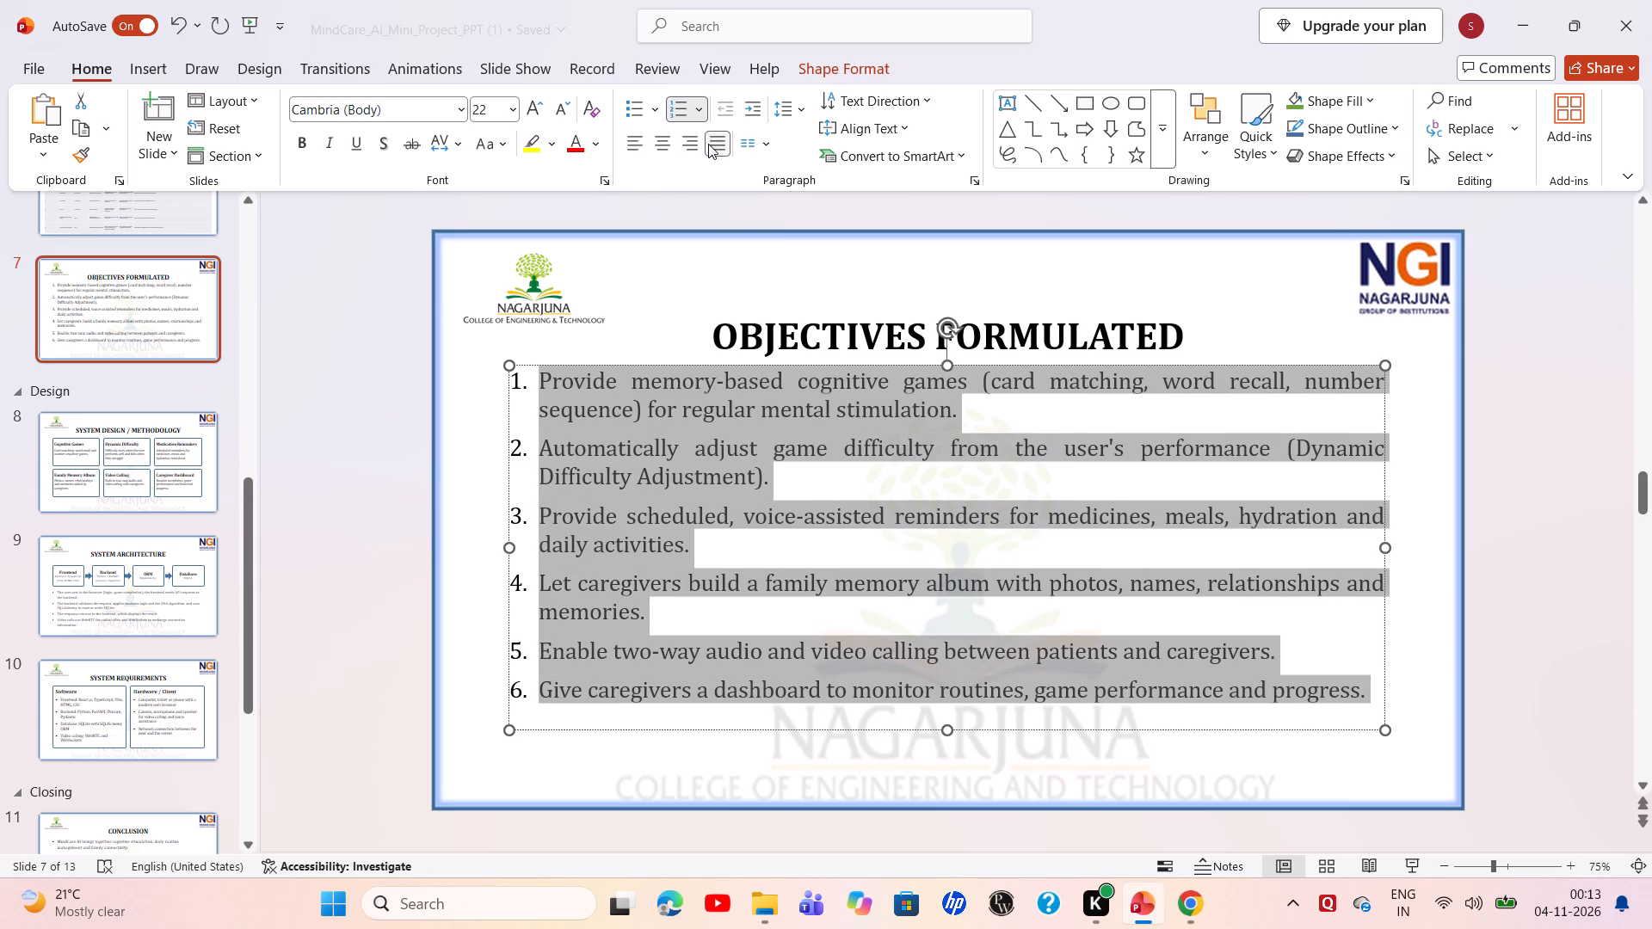
Justify the four bullet points below the block diagram on the System Architecture slide.
{"action": "left_click", "coordinate": [180, 709]}
{"action": "left_click", "coordinate": [135, 646]}
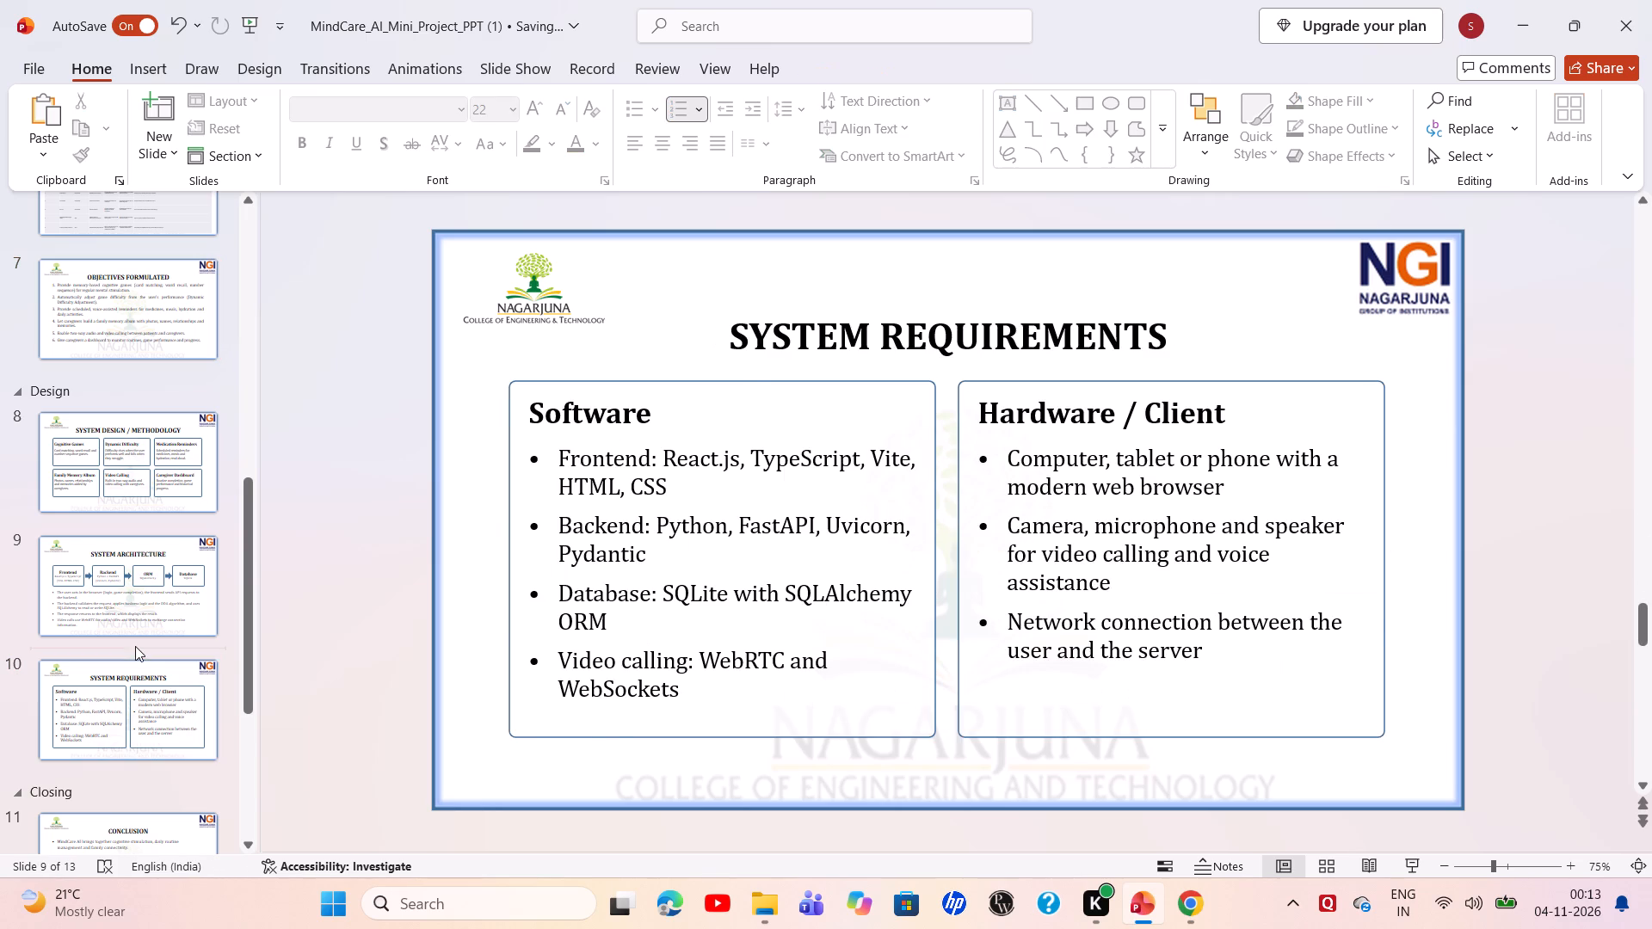
{"action": "left_click", "coordinate": [151, 617]}
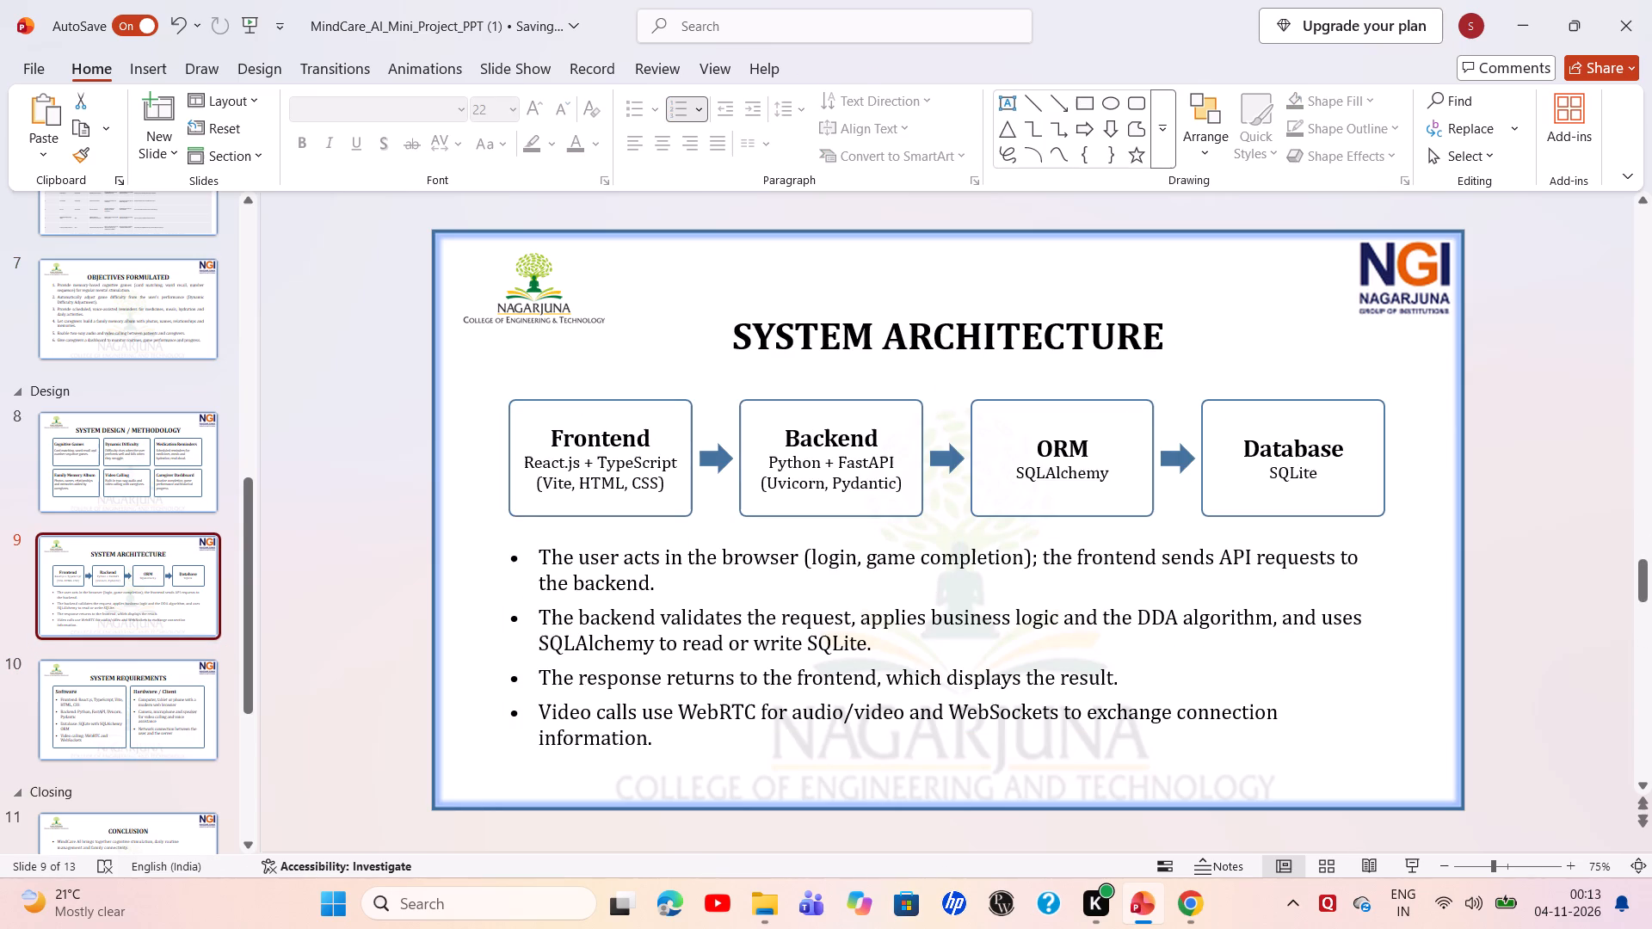
{"action": "left_click_drag", "start_coordinate": [668, 736], "coordinate": [537, 500]}
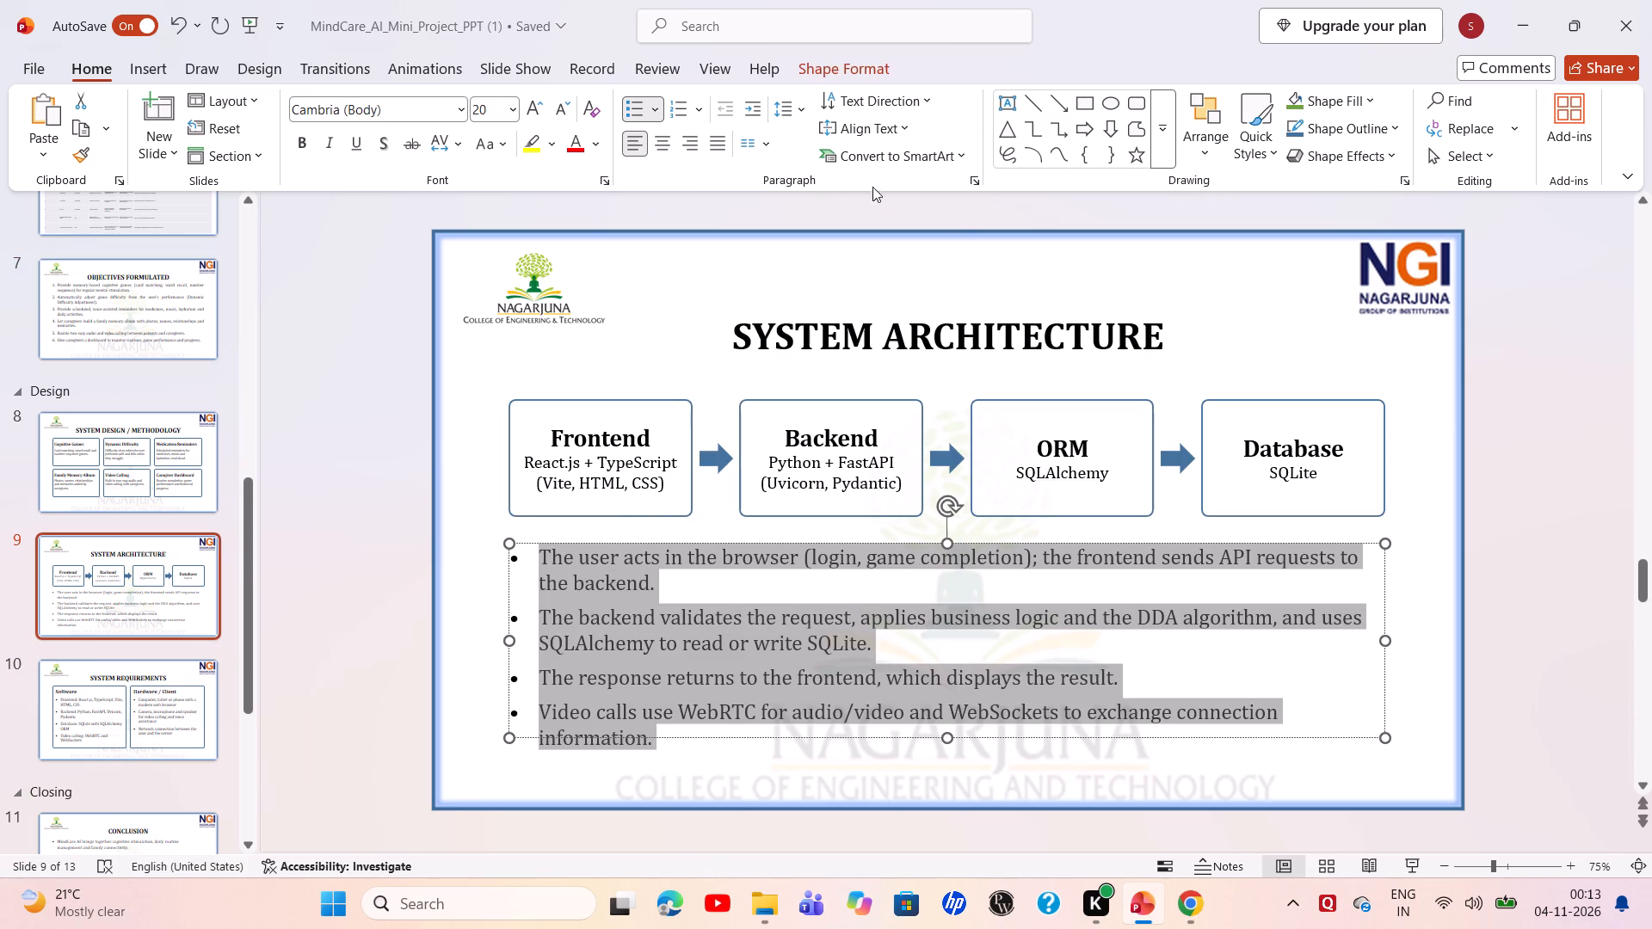
{"action": "left_click", "coordinate": [725, 148]}
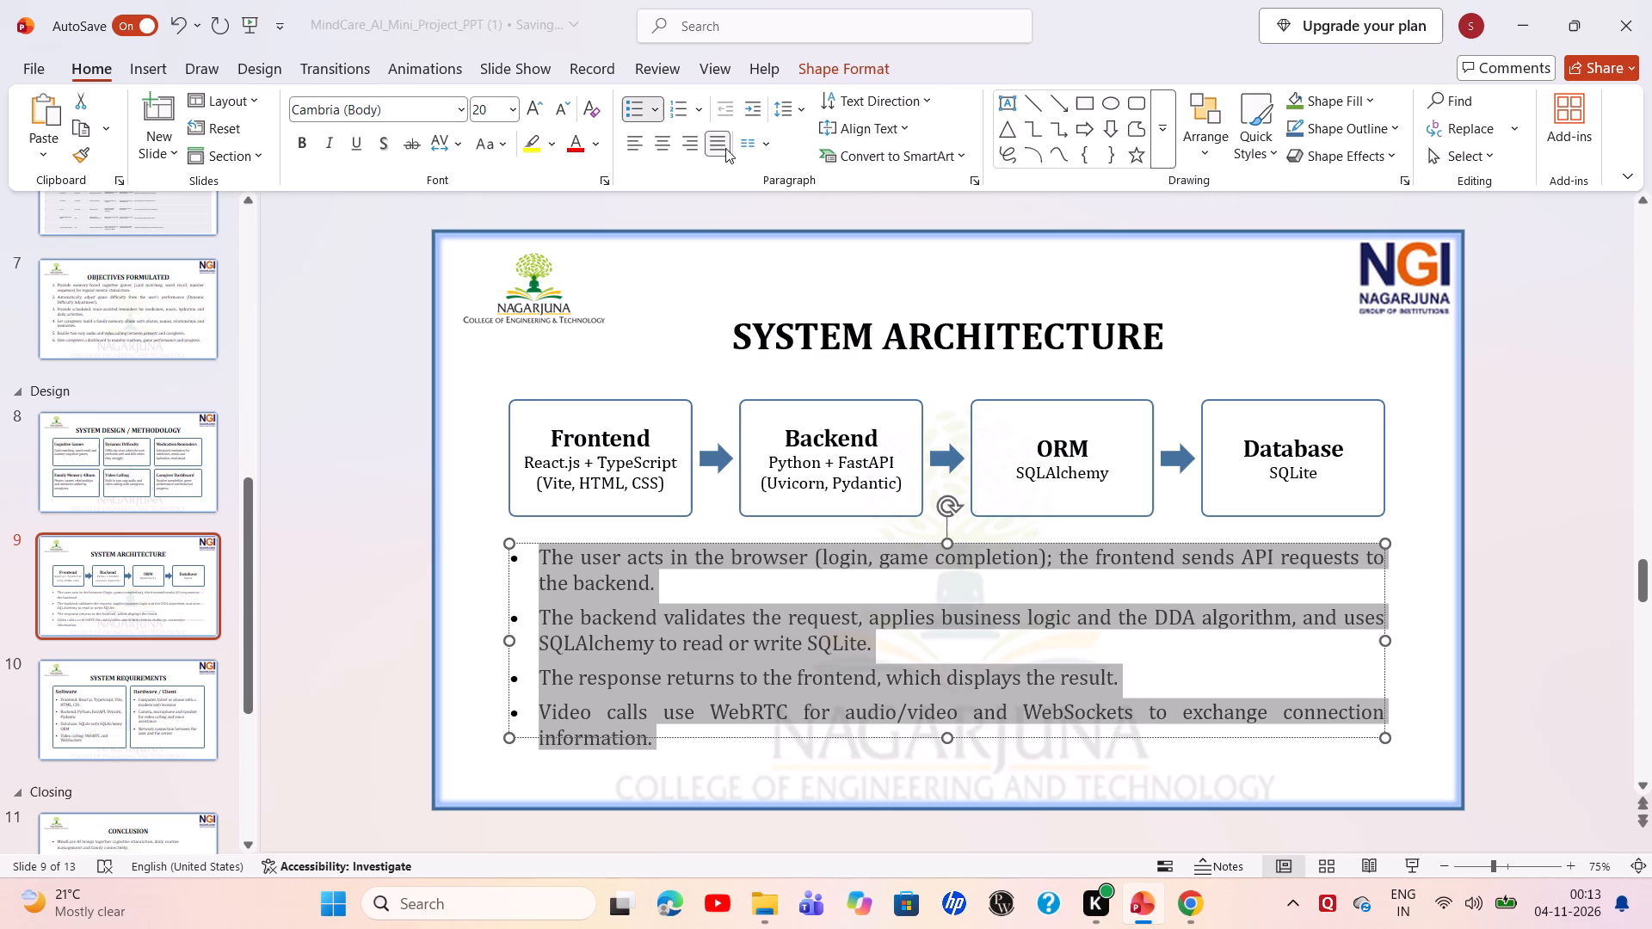
Justify the bullet lists in both the Hardware / Client and Software boxes on the System Requirements slide.
{"action": "left_click", "coordinate": [190, 715]}
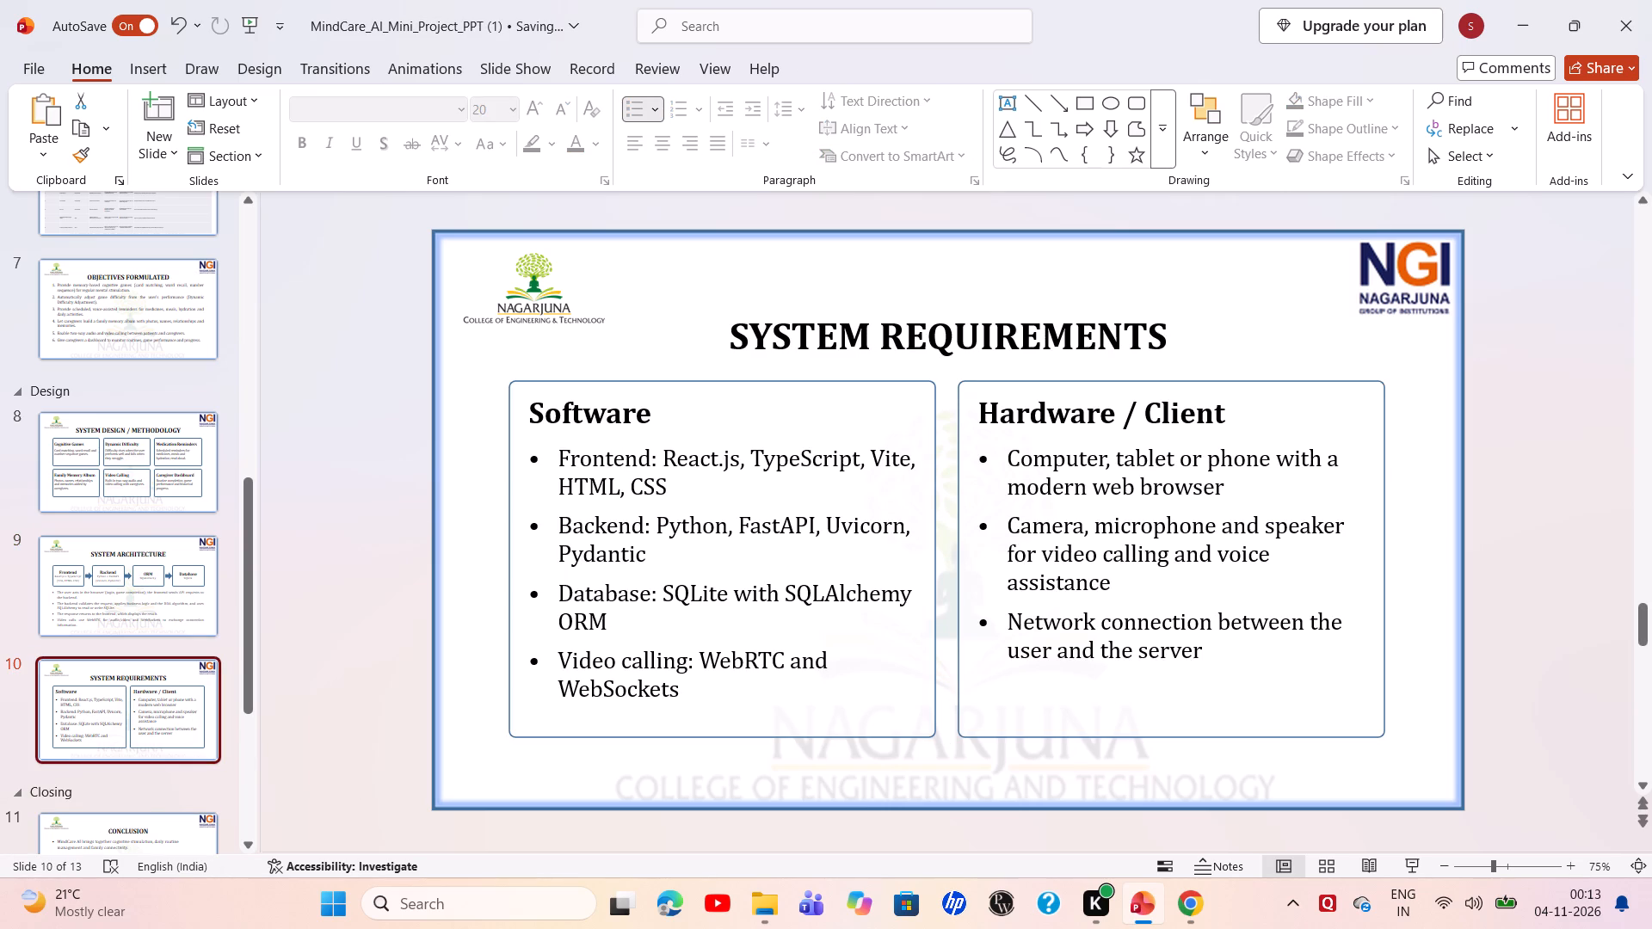
{"action": "left_click_drag", "start_coordinate": [1215, 649], "coordinate": [989, 469]}
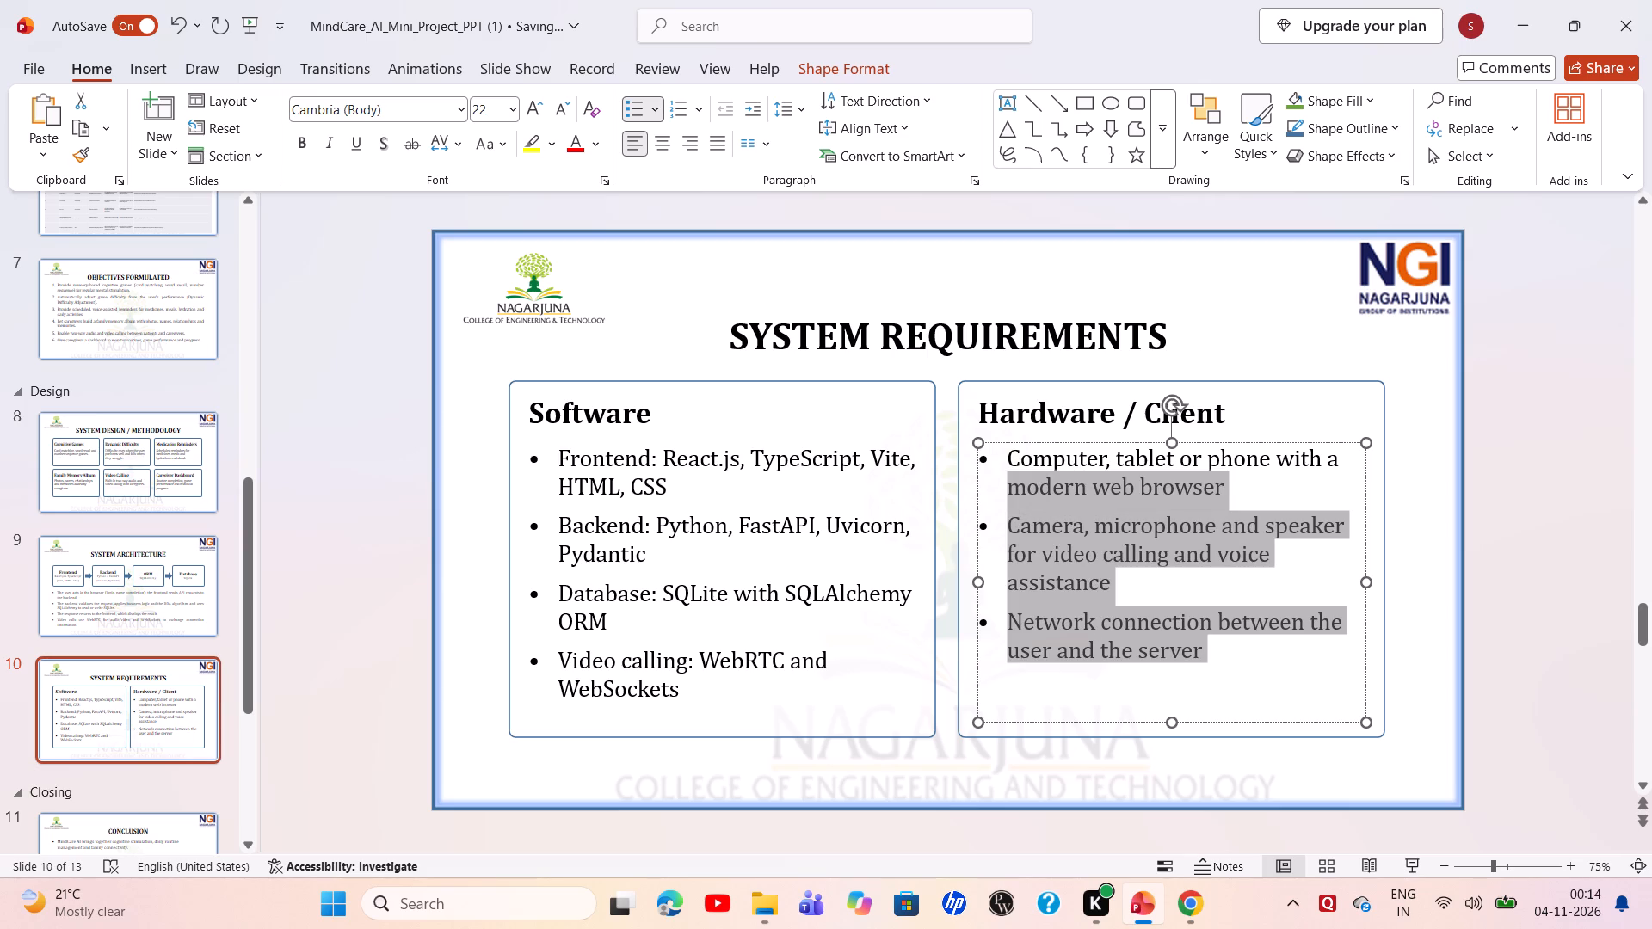
{"action": "left_click_drag", "start_coordinate": [989, 469], "coordinate": [995, 464]}
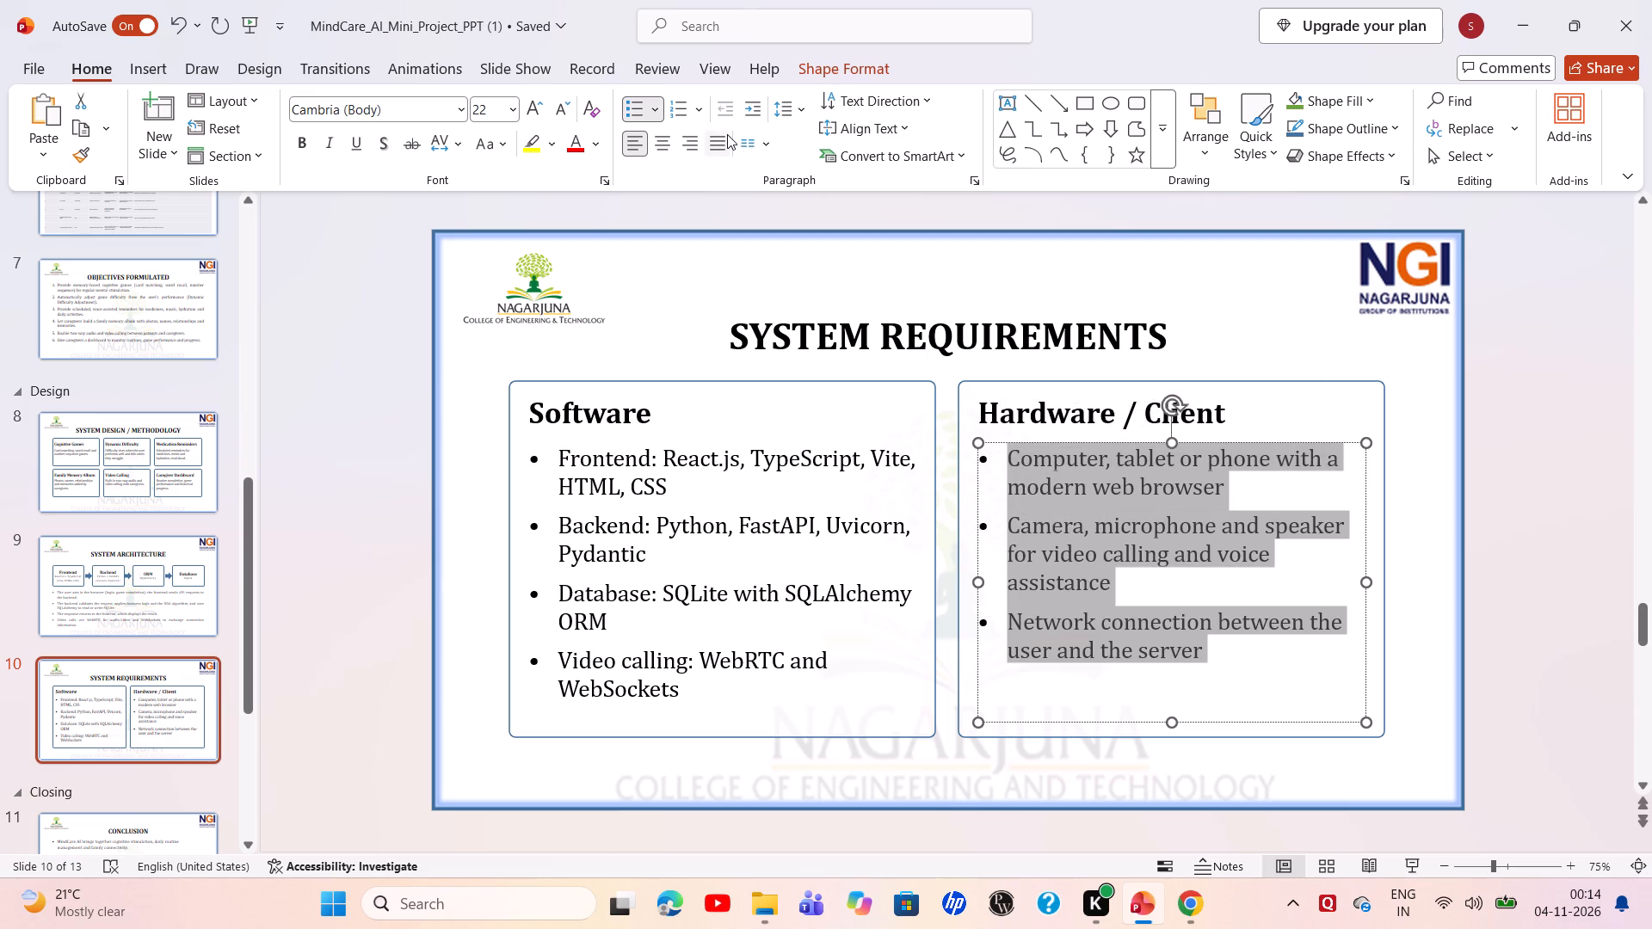
{"action": "left_click", "coordinate": [727, 135]}
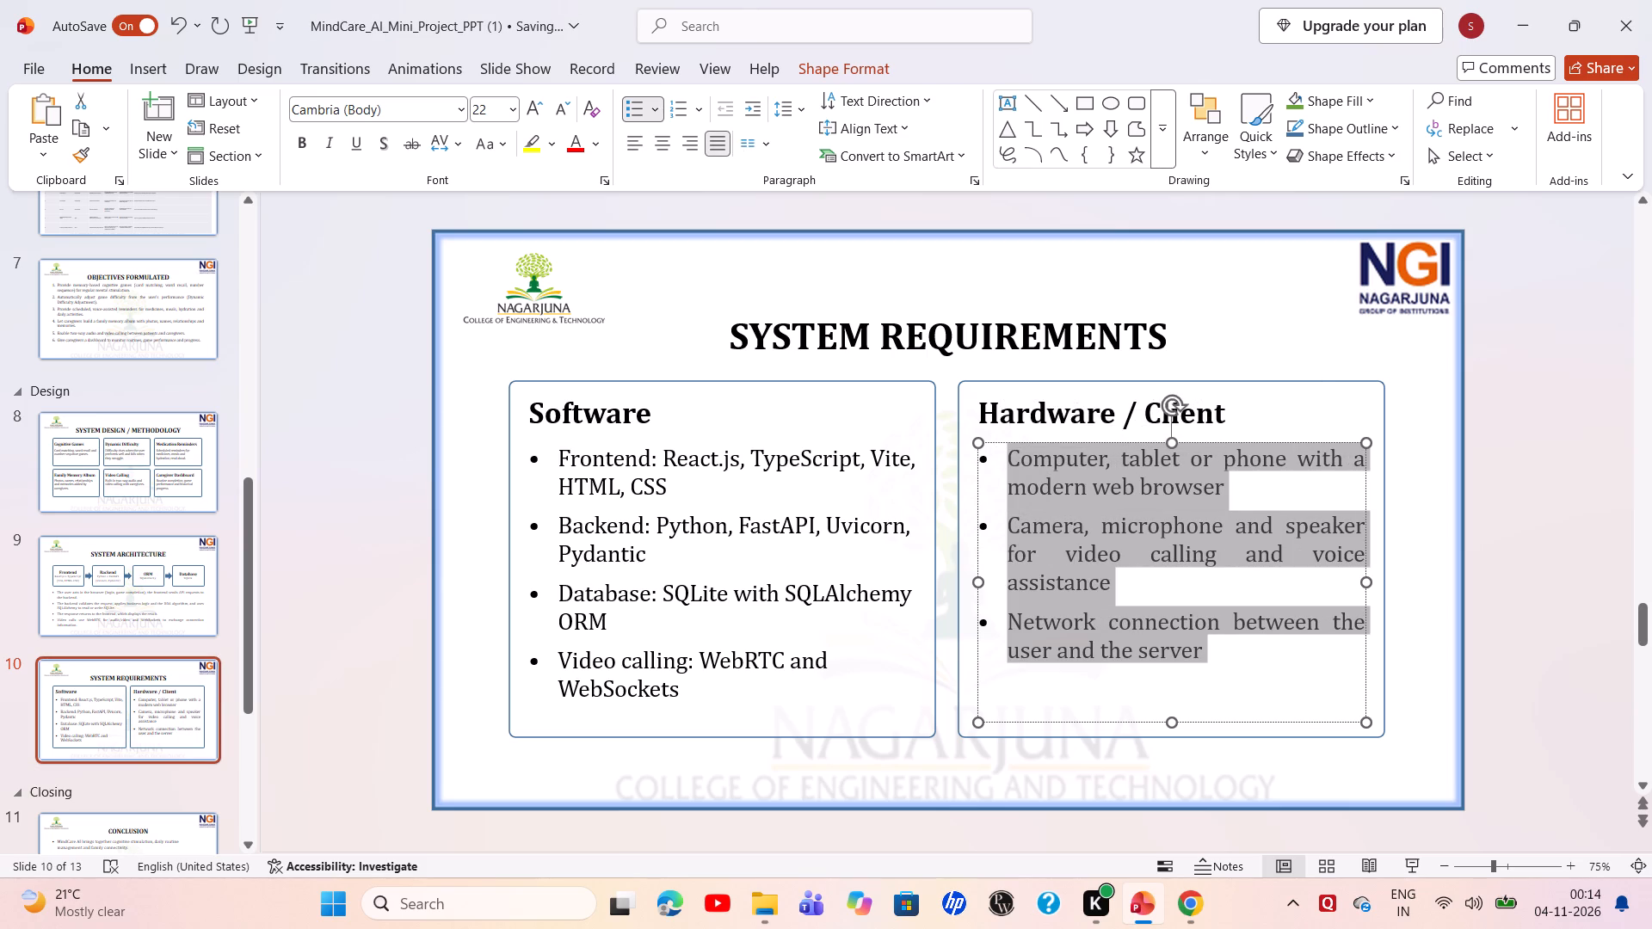
{"action": "left_click_drag", "start_coordinate": [690, 694], "coordinate": [536, 412]}
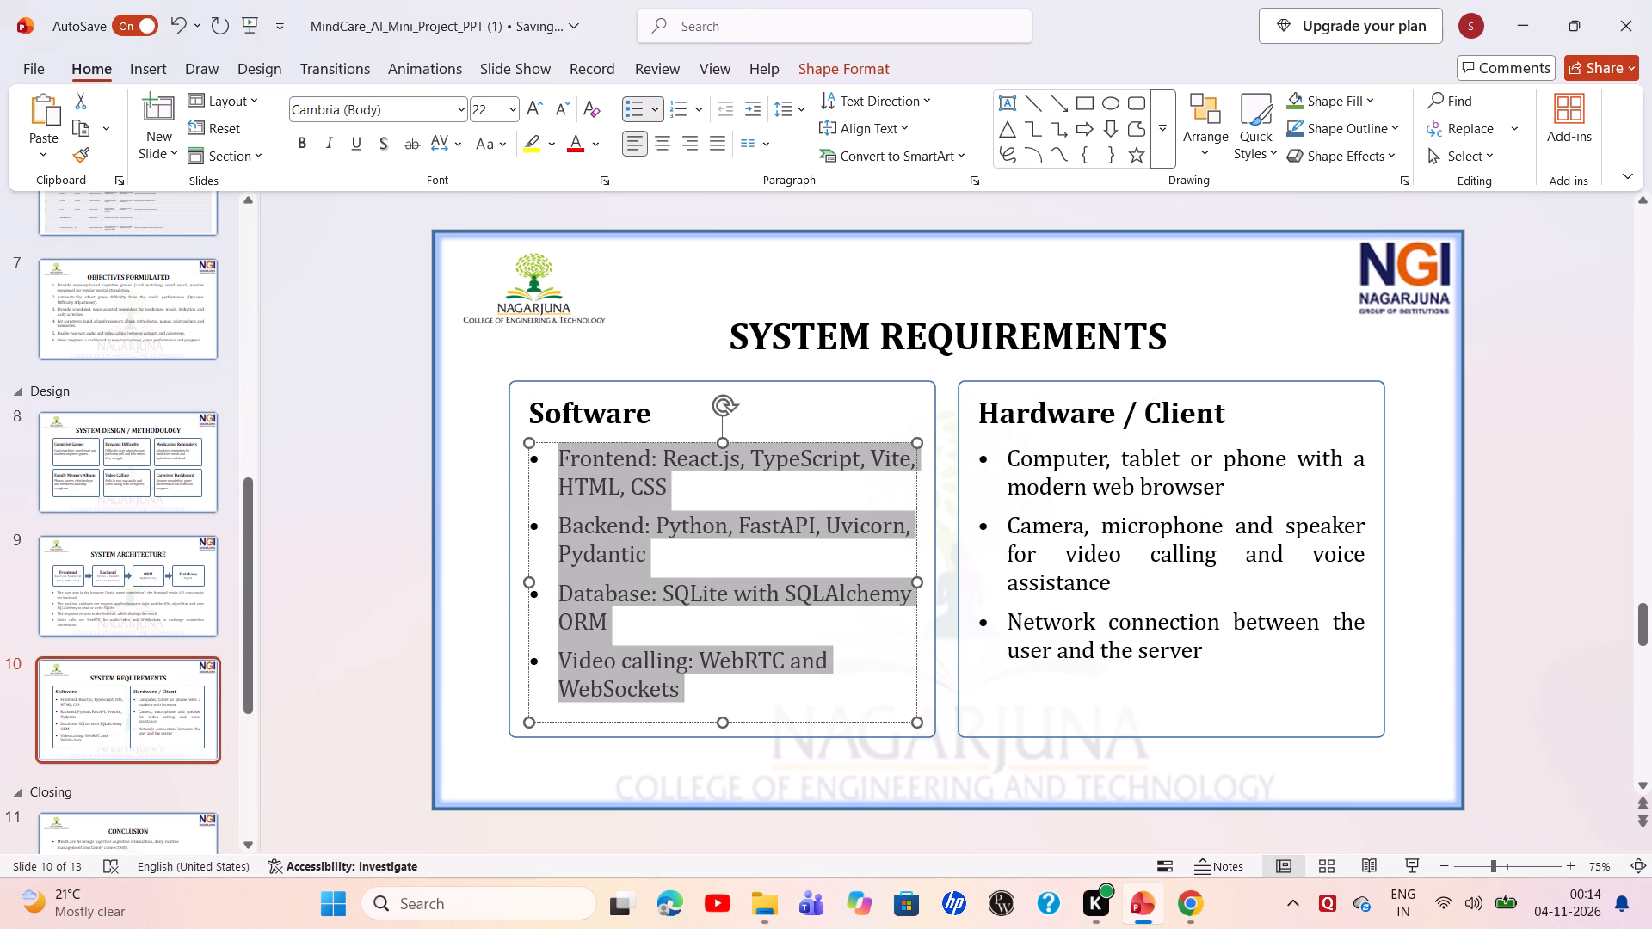
{"action": "left_click_drag", "start_coordinate": [536, 412], "coordinate": [537, 411]}
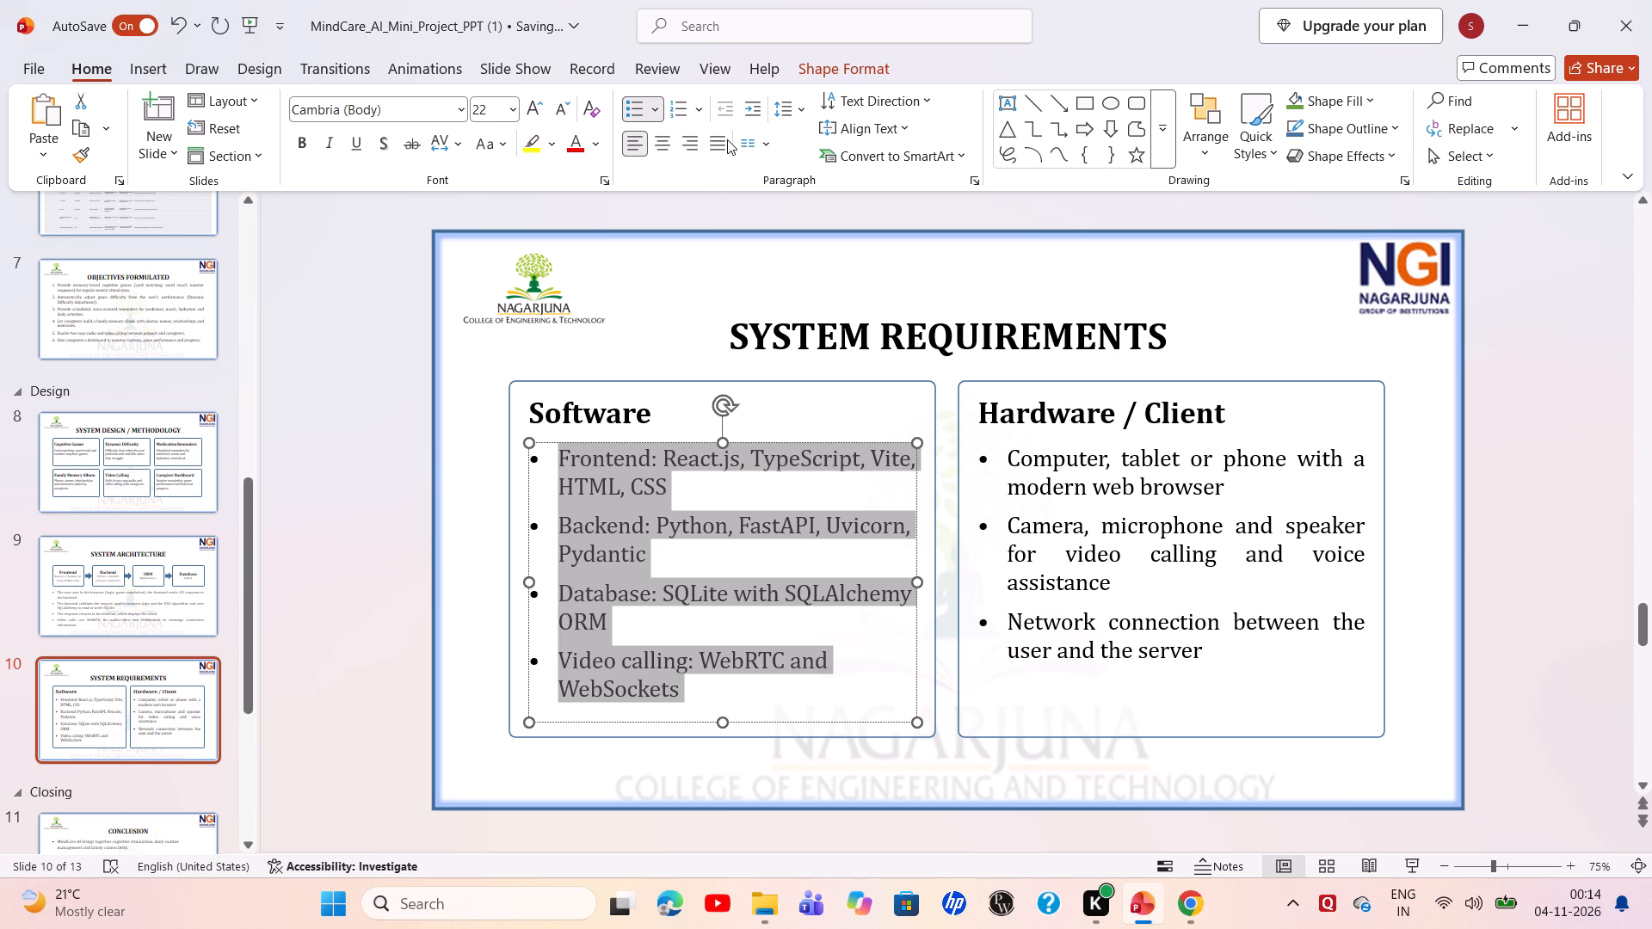
{"action": "left_click", "coordinate": [727, 139]}
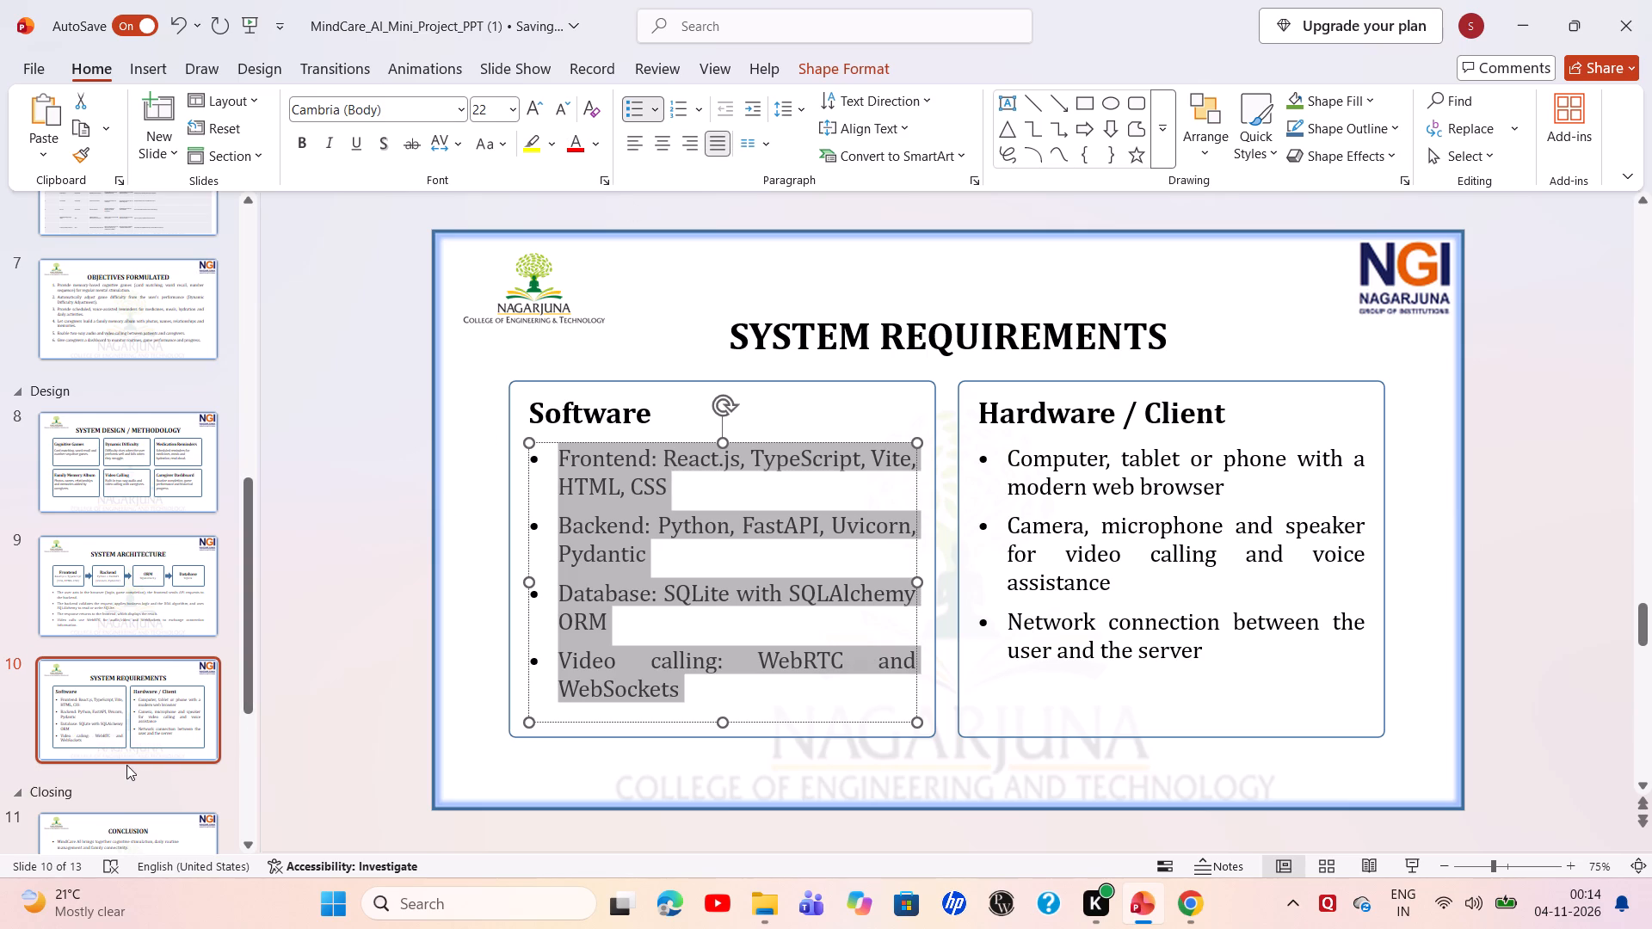
Justify all four bullet points on the Conclusion slide.
{"action": "scroll", "coordinate": [126, 765], "scroll_direction": "down", "scroll_amount": 1}
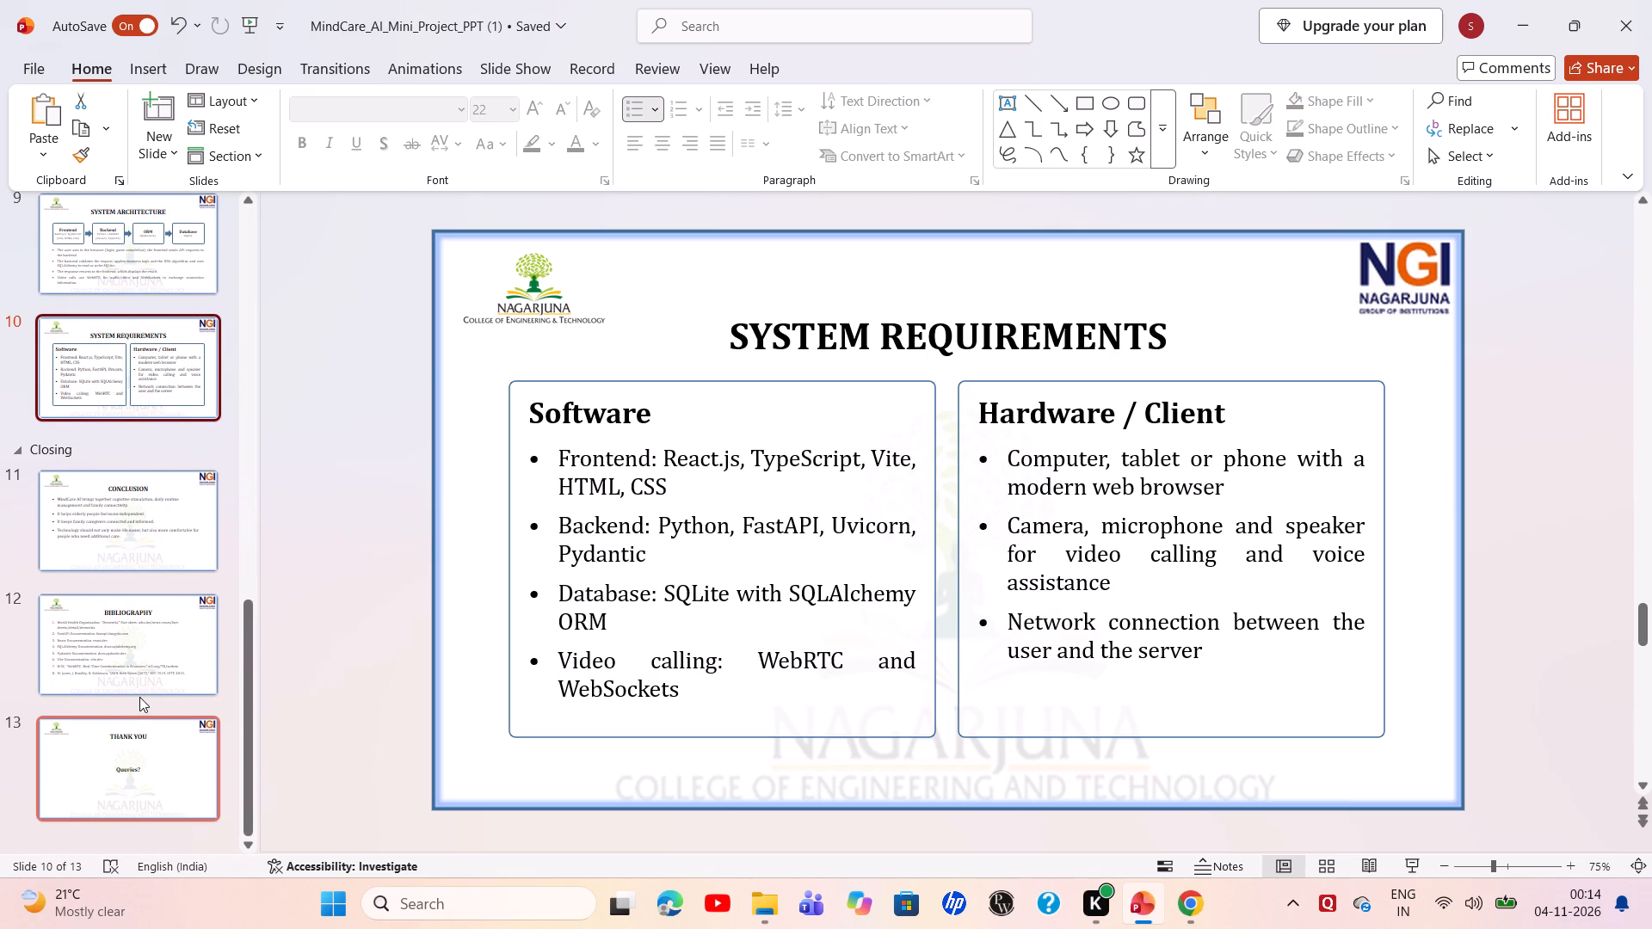
{"action": "left_click", "coordinate": [171, 657]}
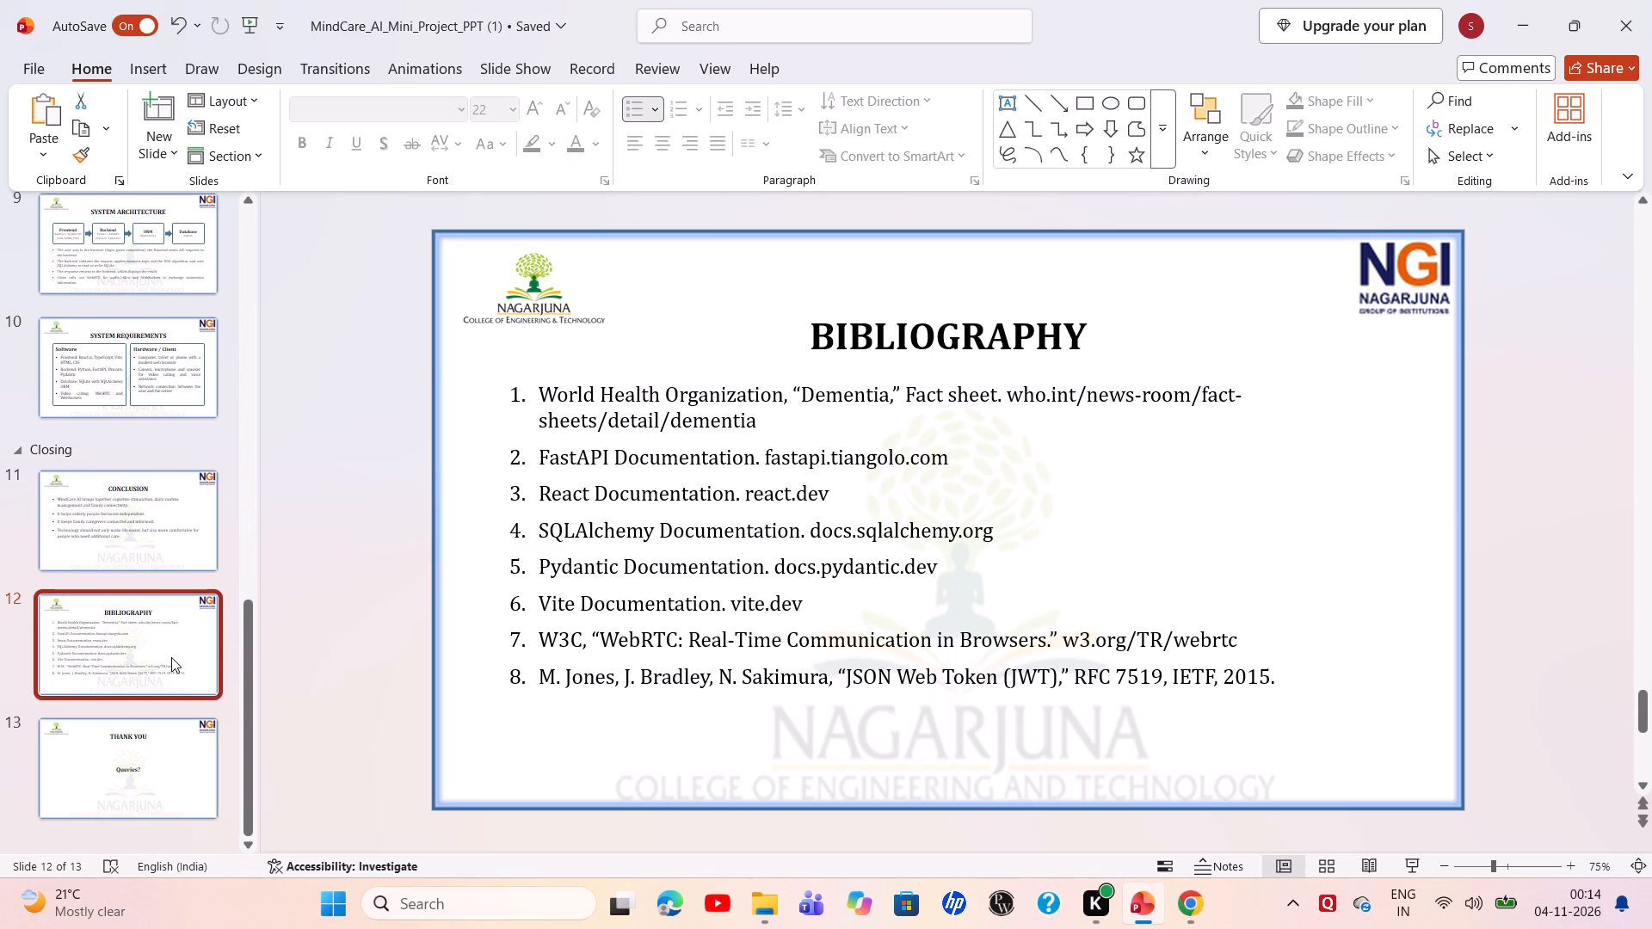
{"action": "left_click", "coordinate": [114, 546]}
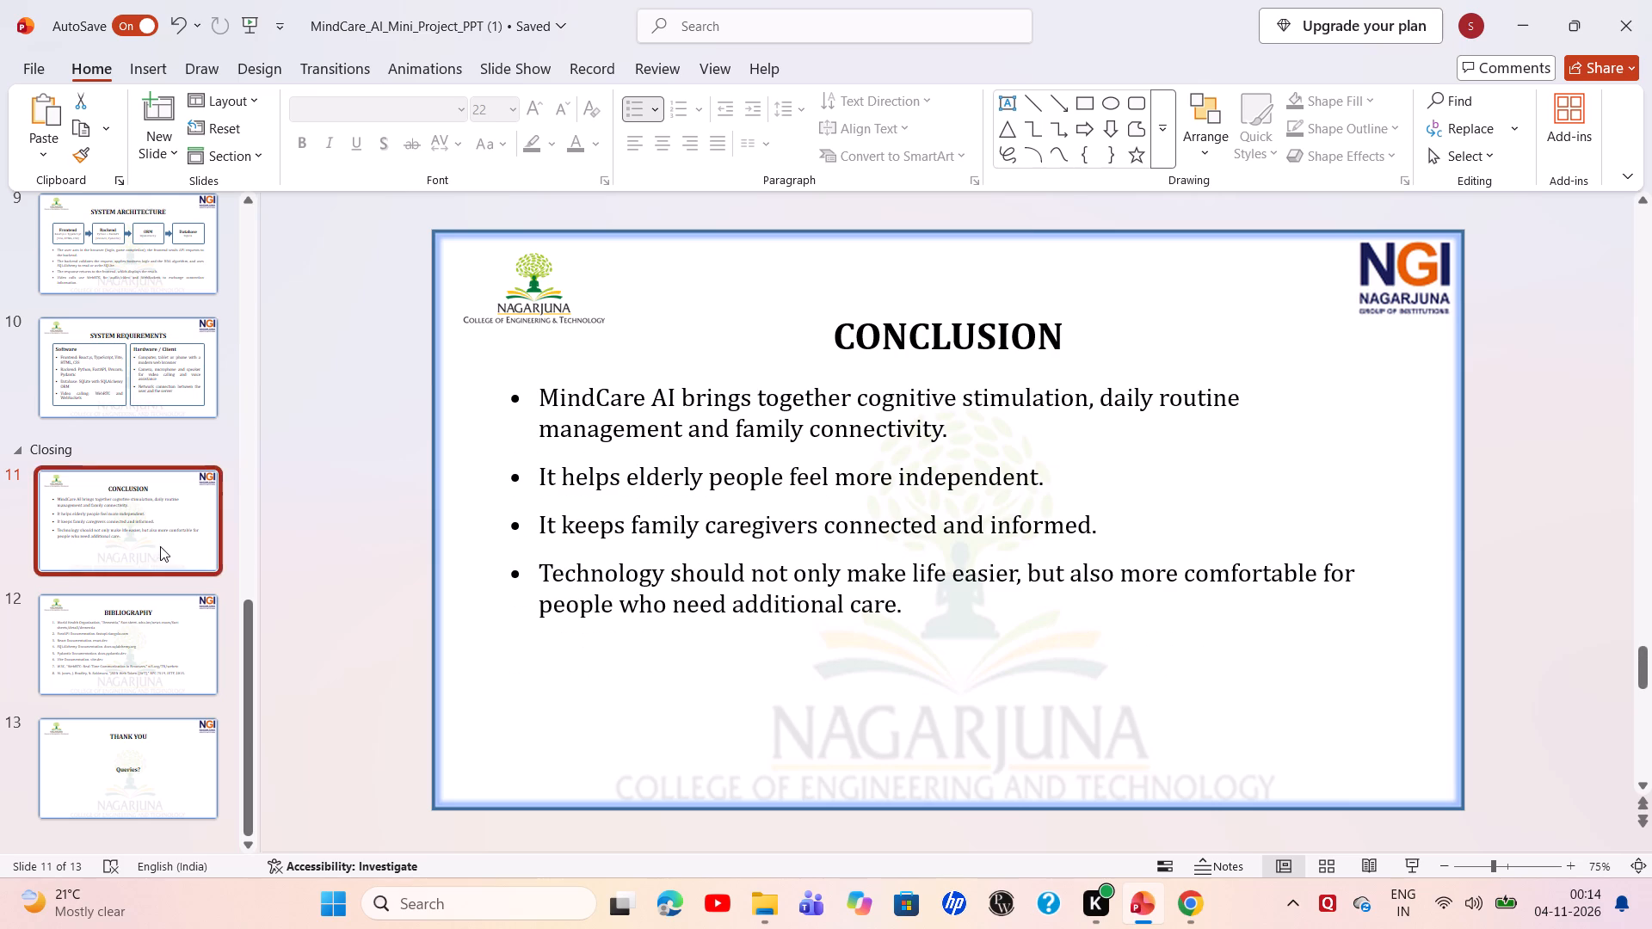
{"action": "left_click_drag", "start_coordinate": [912, 603], "coordinate": [644, 499]}
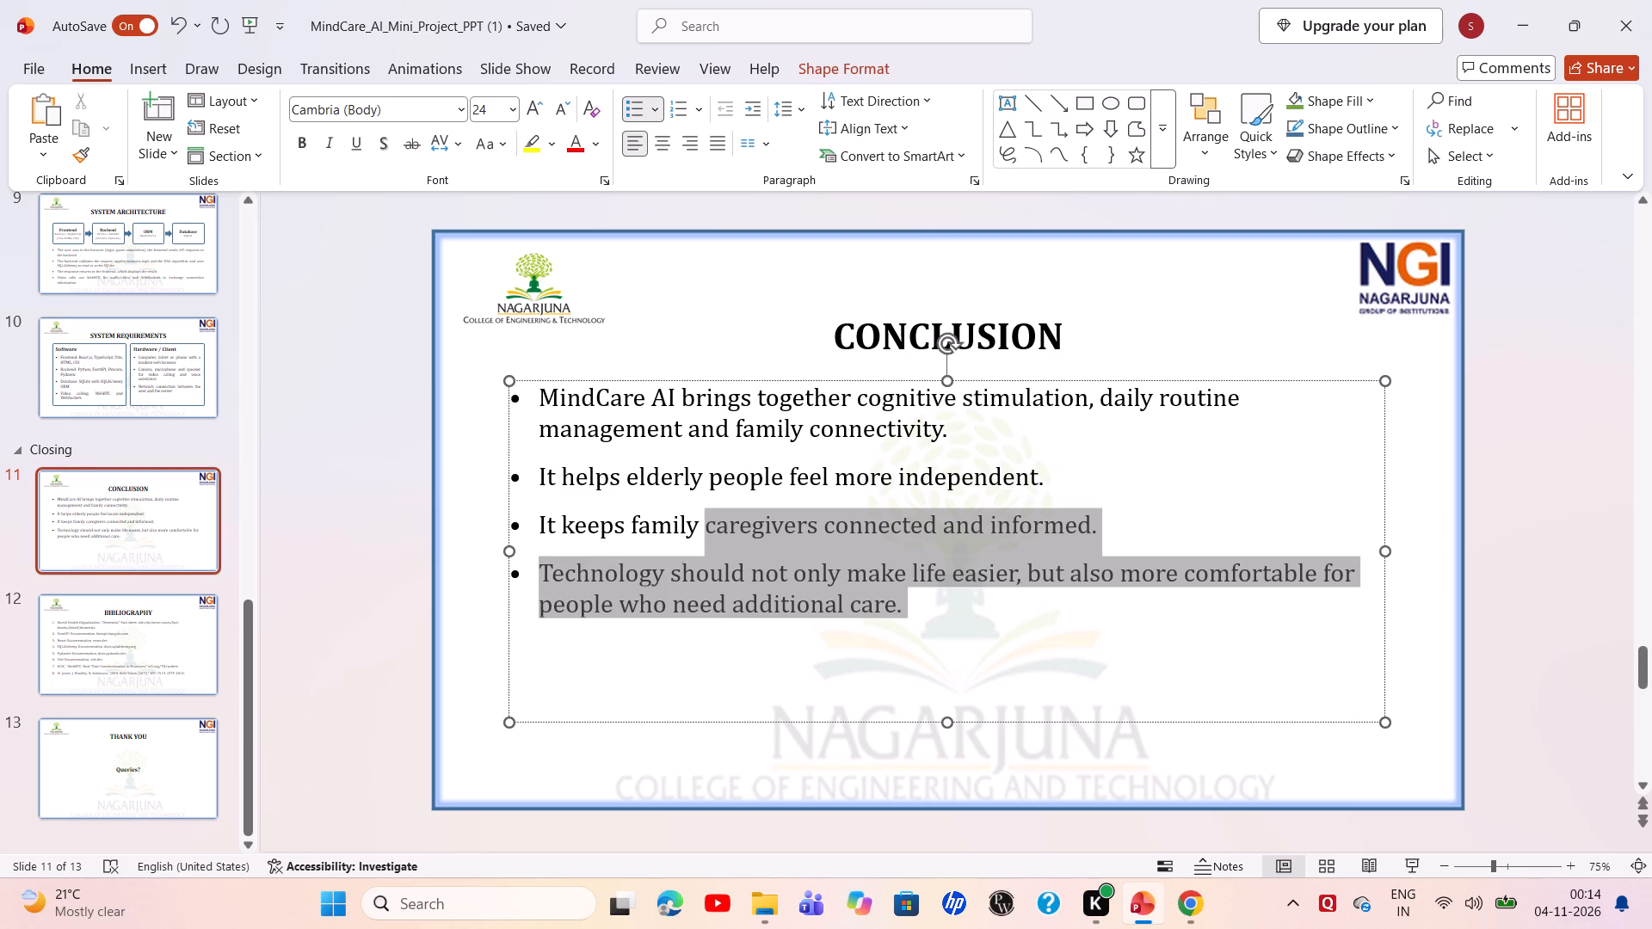
{"action": "left_click_drag", "start_coordinate": [644, 499], "coordinate": [443, 391]}
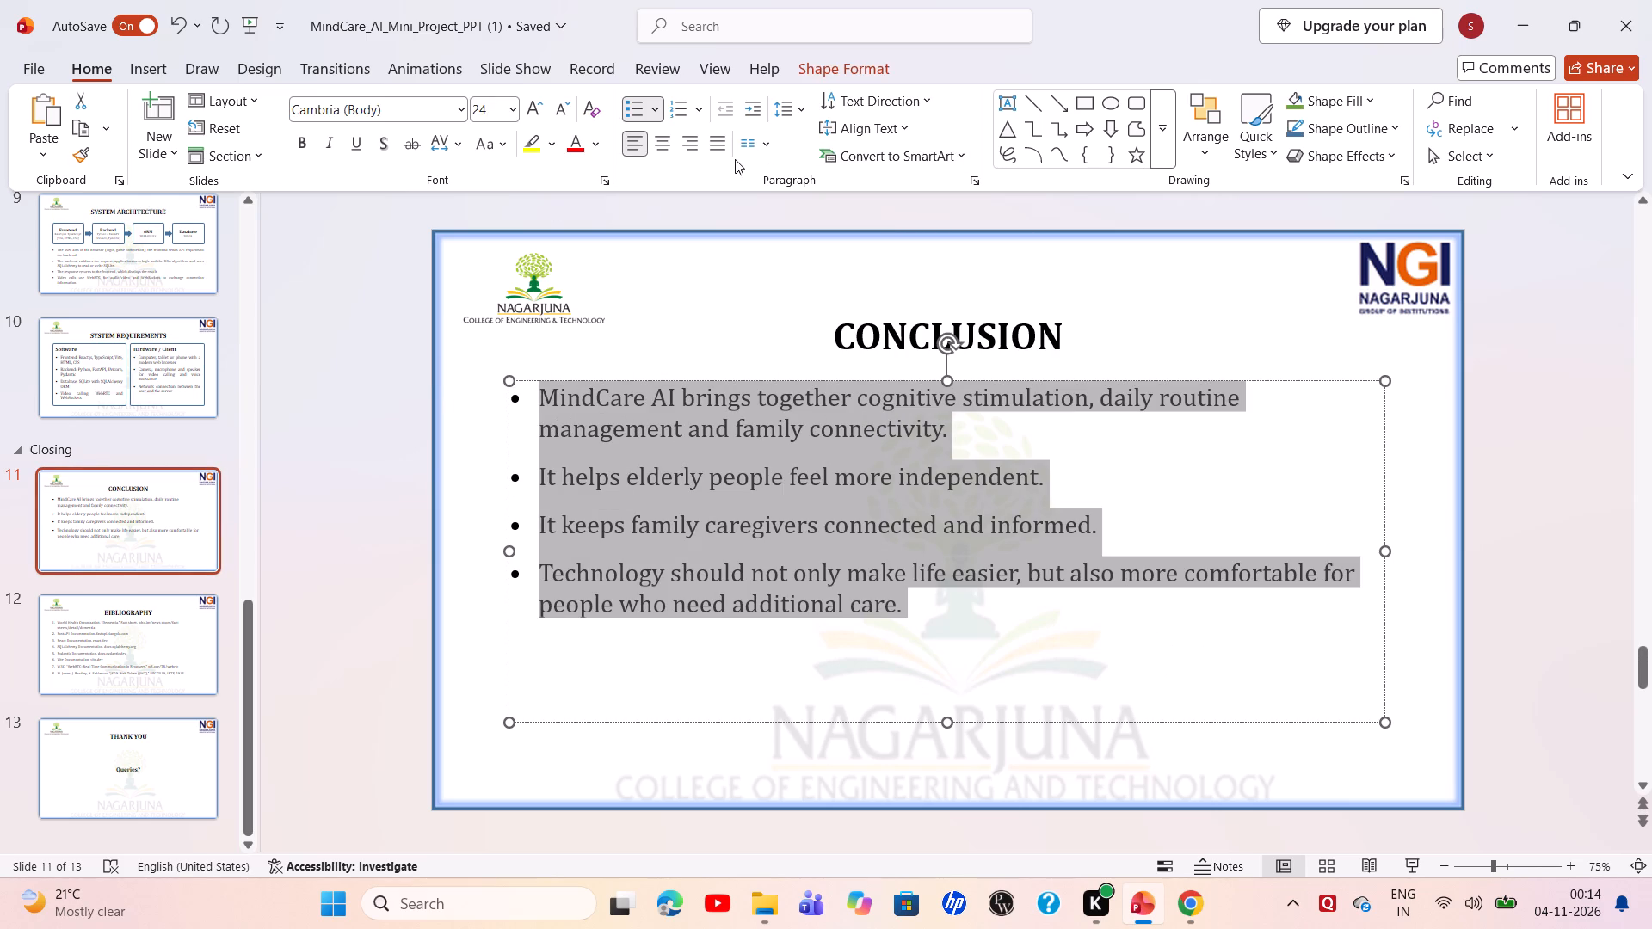
{"action": "left_click", "coordinate": [718, 151]}
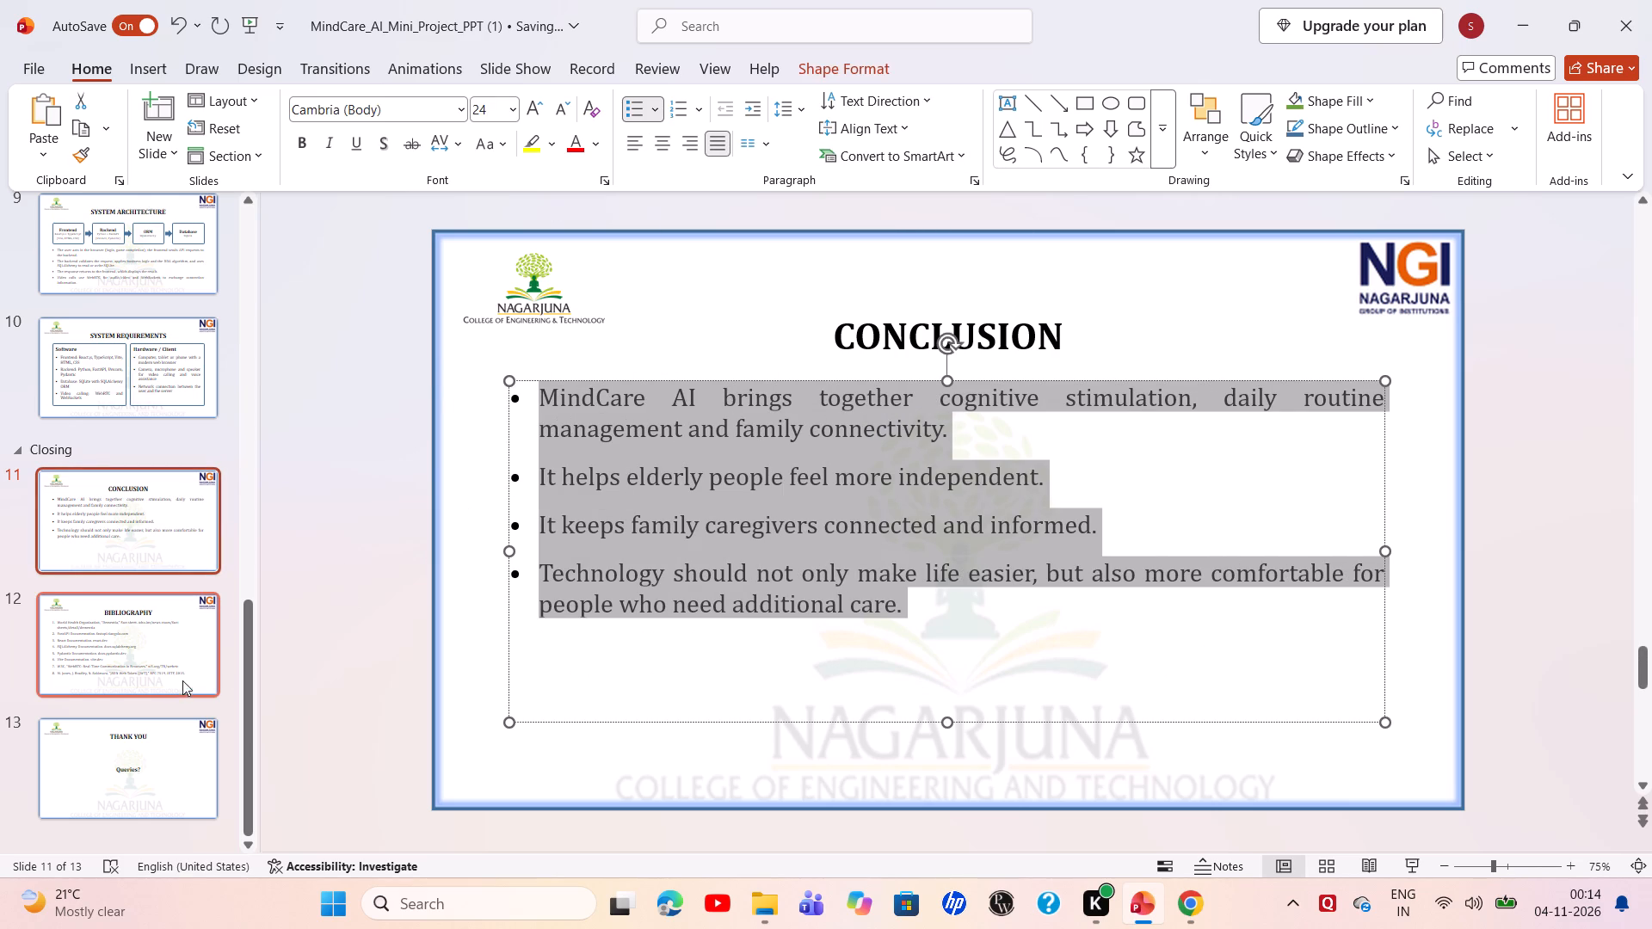
Review the text alignment on the Bibliography, Conclusion, System Architecture, System Design / Methodology and Objectives Formulated slides.
{"action": "left_click", "coordinate": [161, 681]}
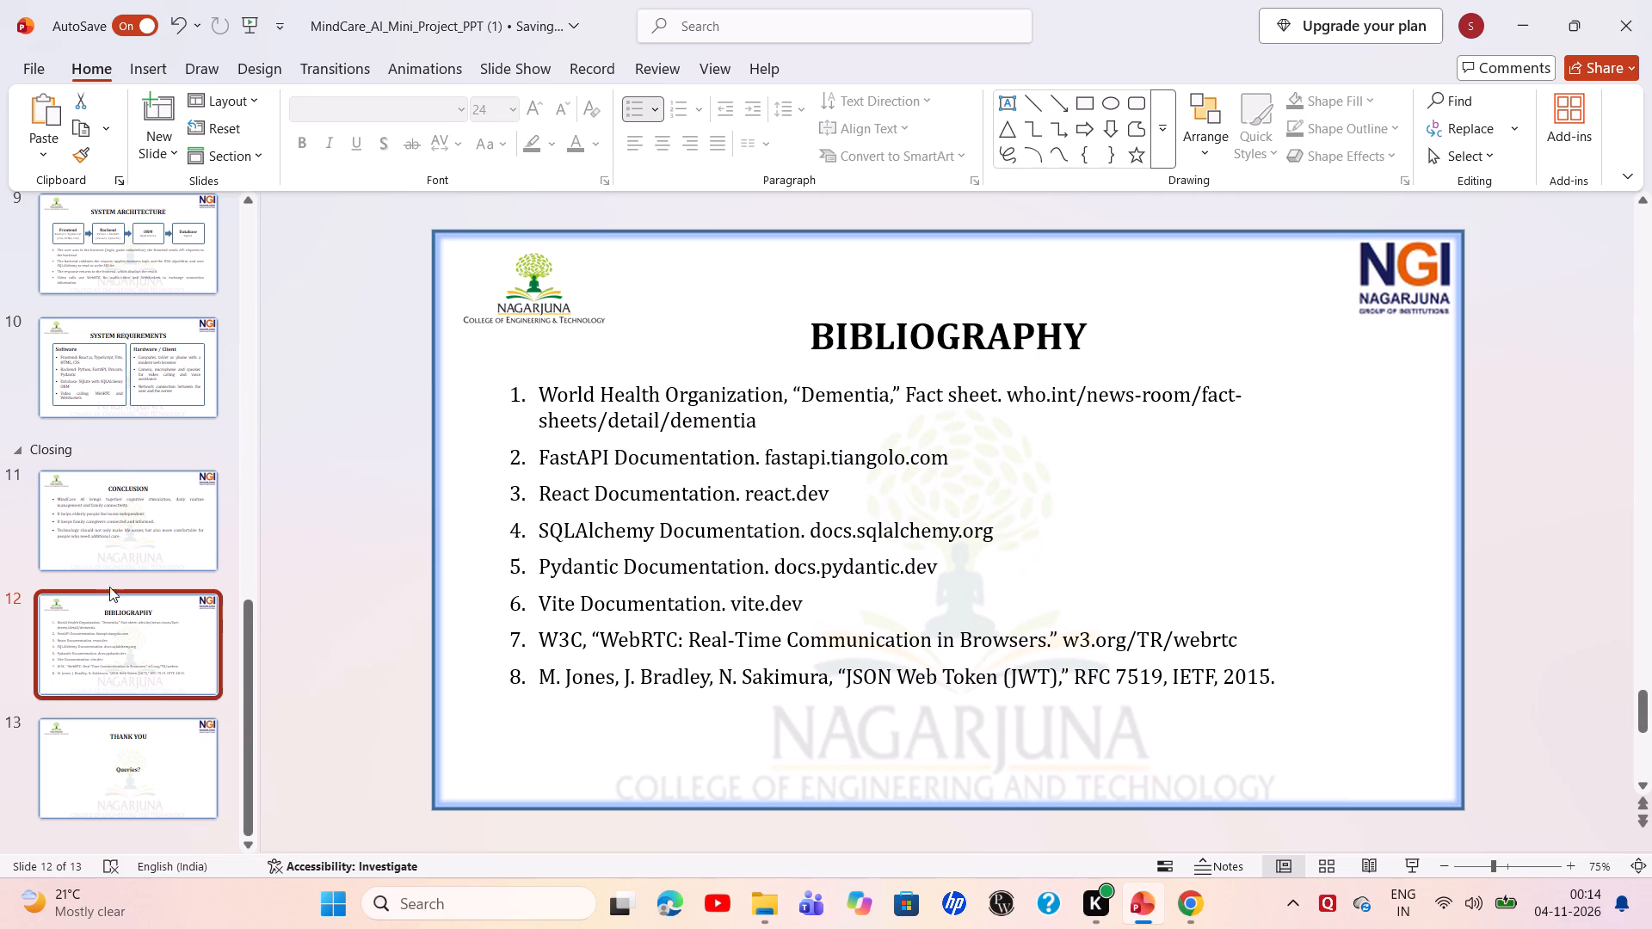
{"action": "left_click", "coordinate": [108, 565]}
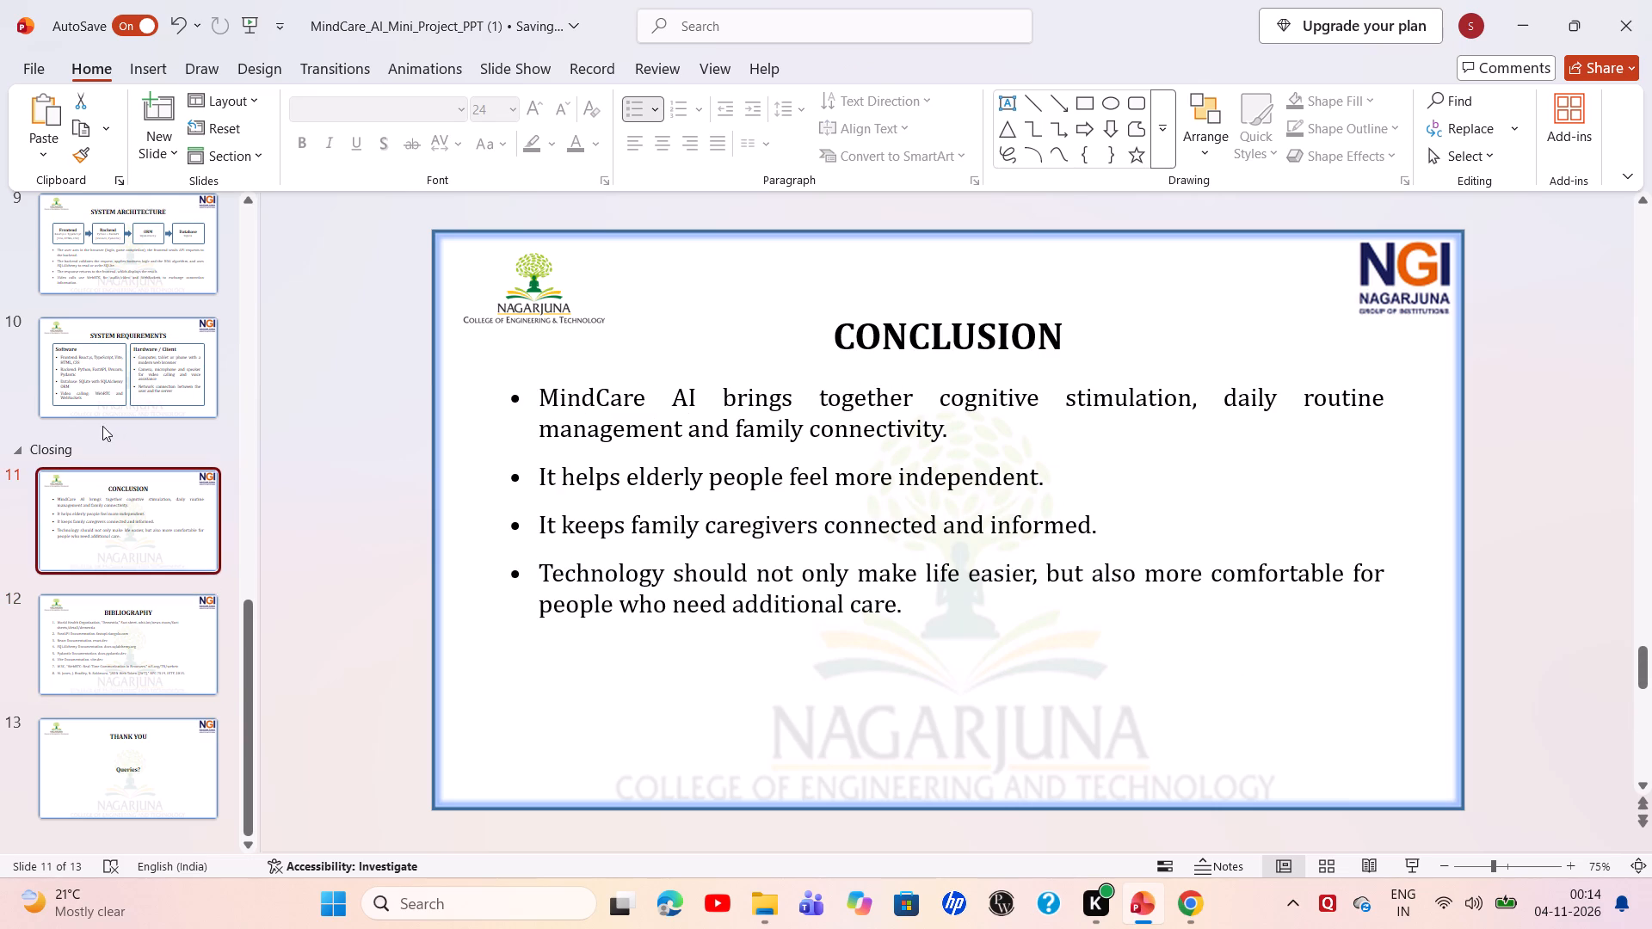
{"action": "left_click", "coordinate": [135, 261]}
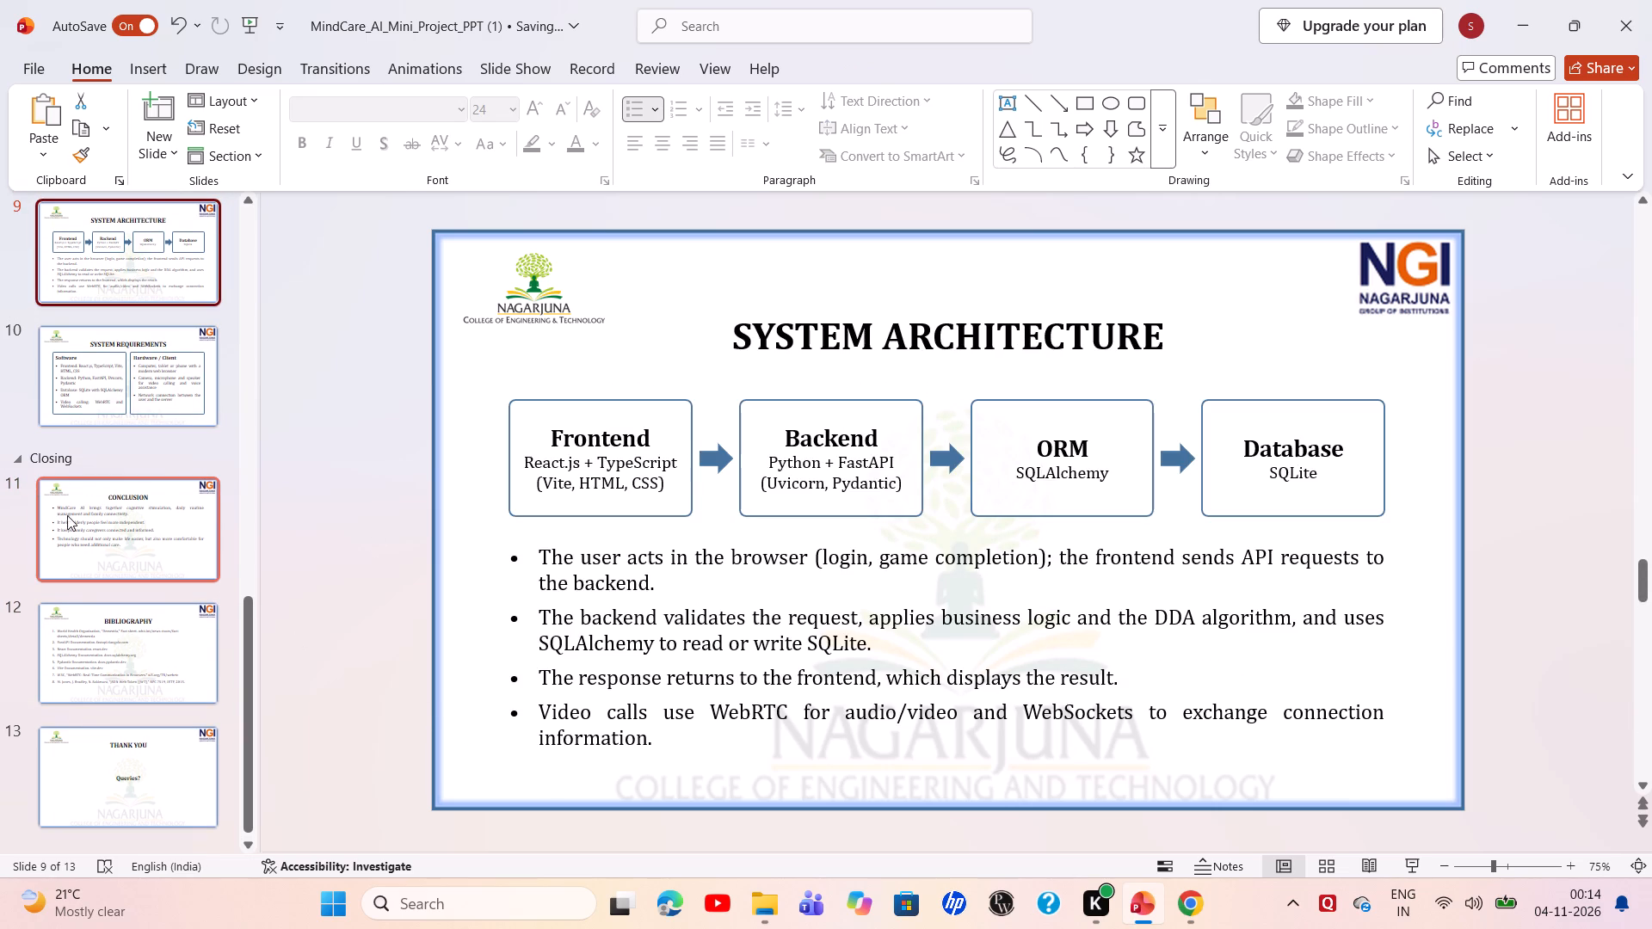
{"action": "scroll", "coordinate": [32, 488], "scroll_direction": "up", "scroll_amount": 1}
{"action": "left_click", "coordinate": [89, 342]}
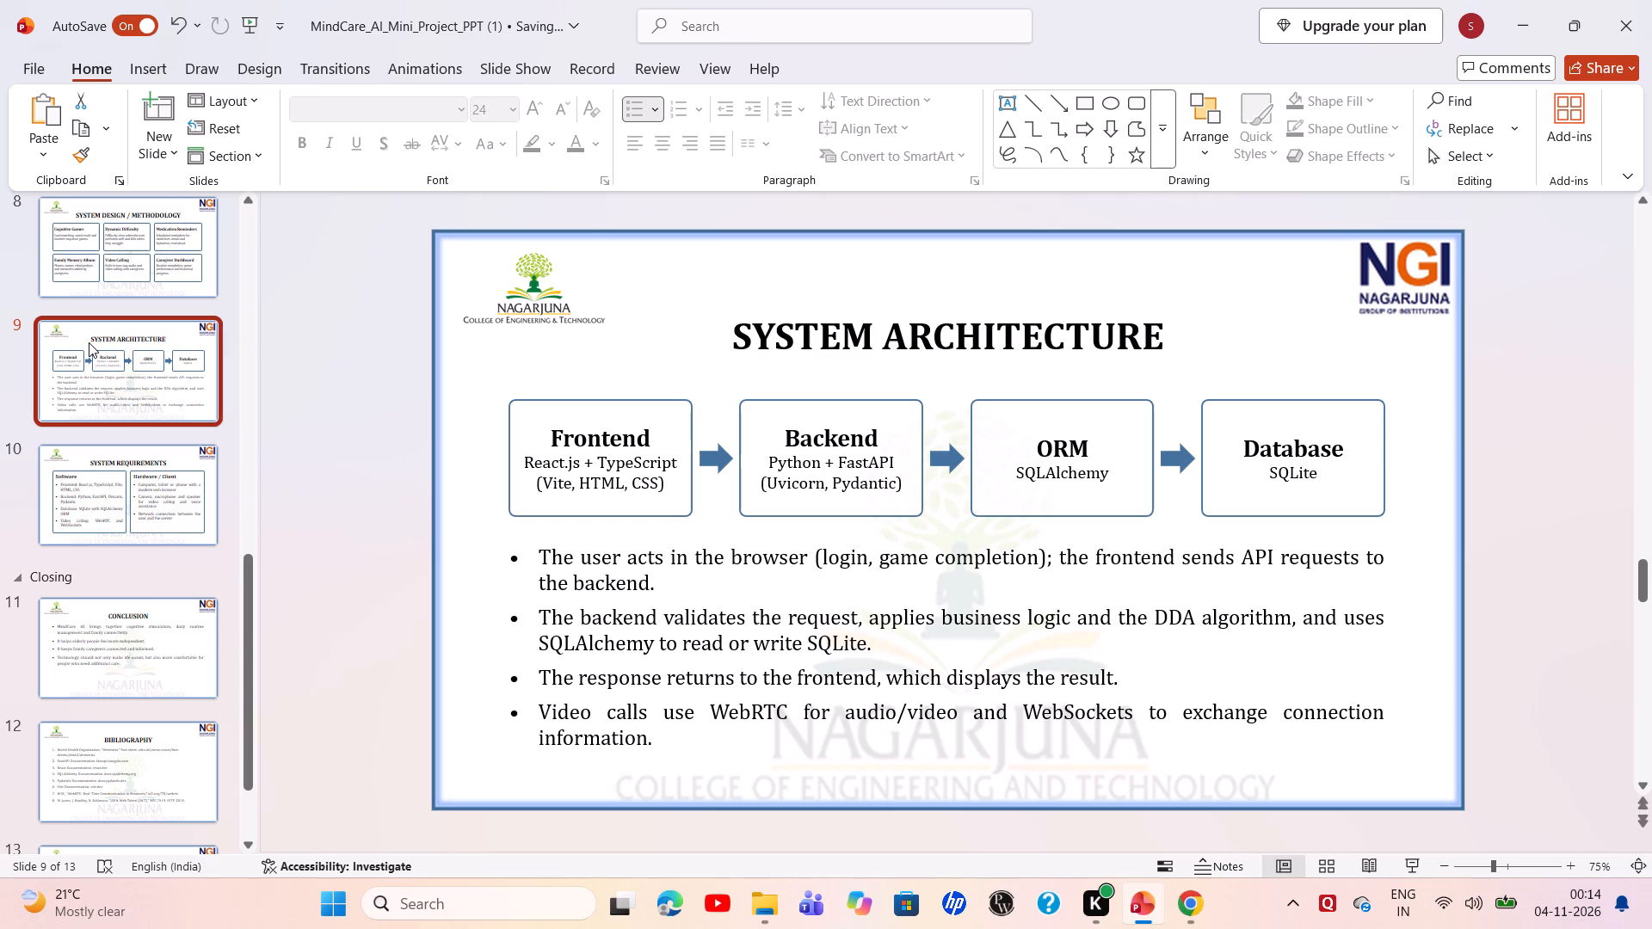
{"action": "double_click", "coordinate": [92, 371]}
{"action": "scroll", "coordinate": [86, 344], "scroll_direction": "up", "scroll_amount": 1}
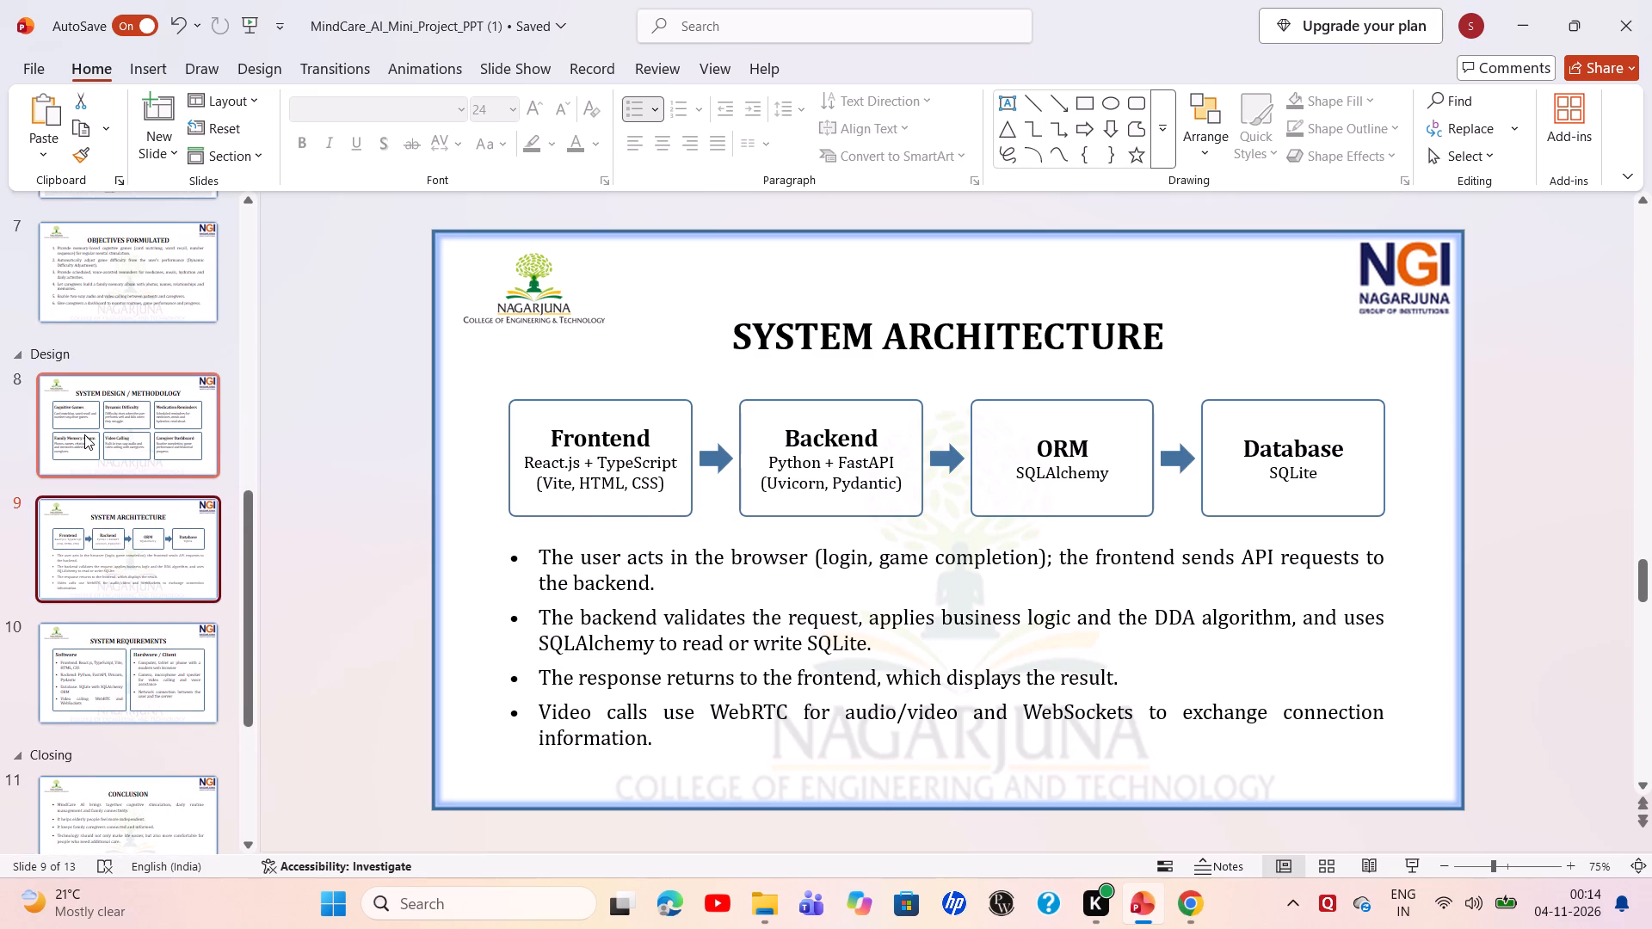
{"action": "left_click", "coordinate": [84, 434]}
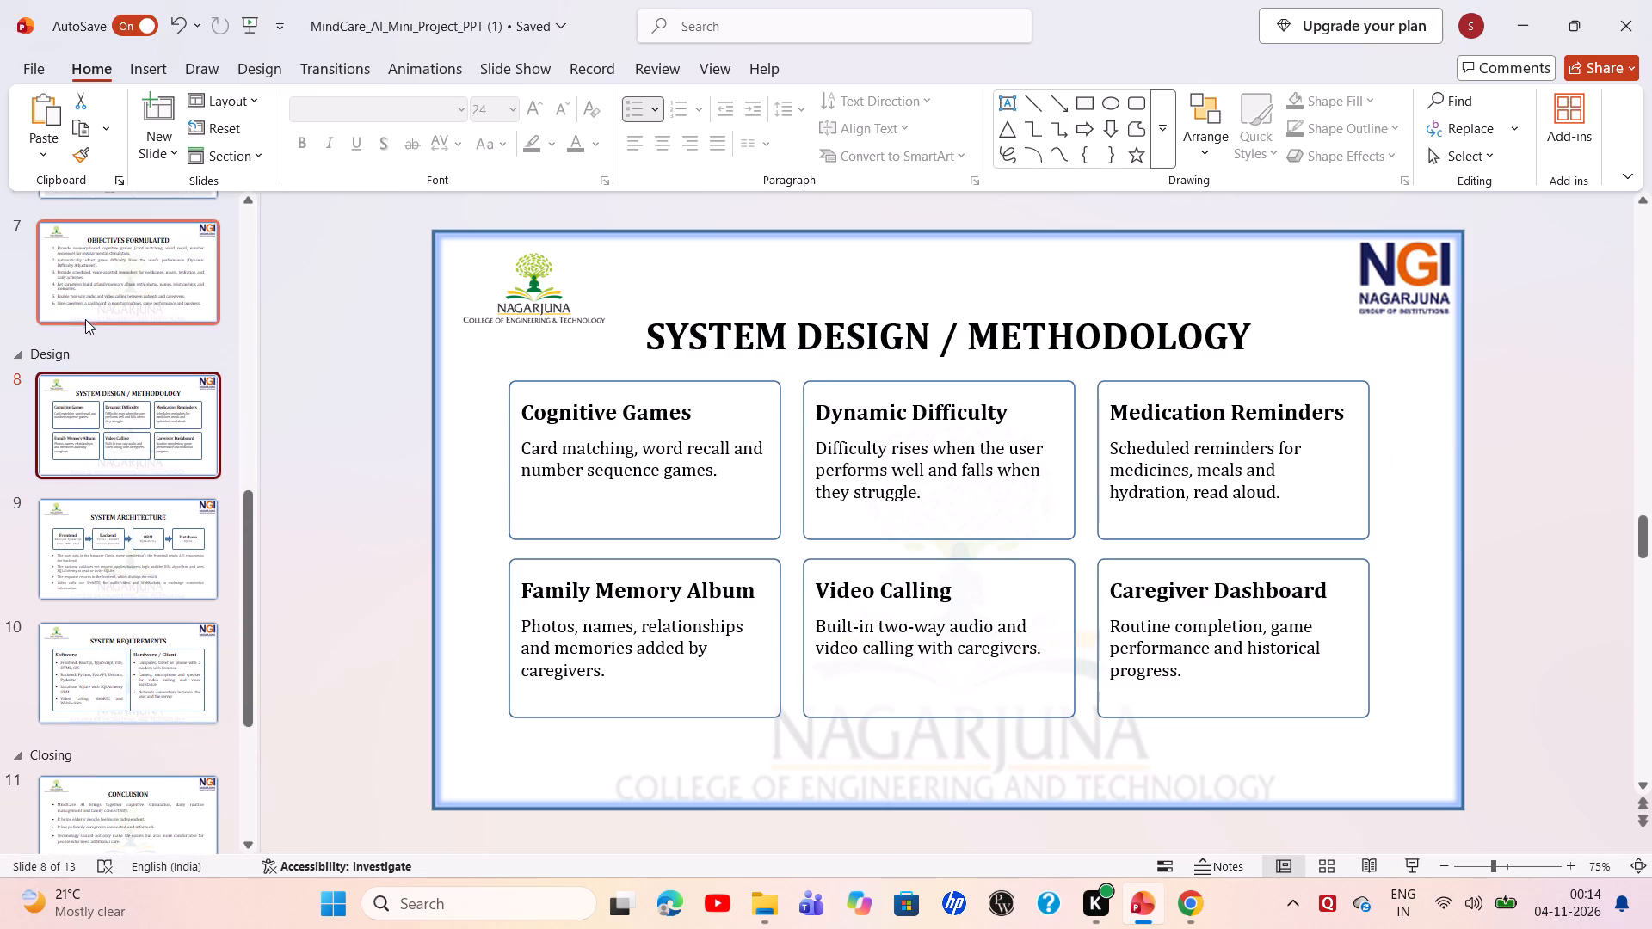
{"action": "left_click", "coordinate": [92, 306]}
Justify the bullet paragraph about elderly people's difficulties on the Problem Statement slide.
{"action": "scroll", "coordinate": [92, 306], "scroll_direction": "up", "scroll_amount": 1}
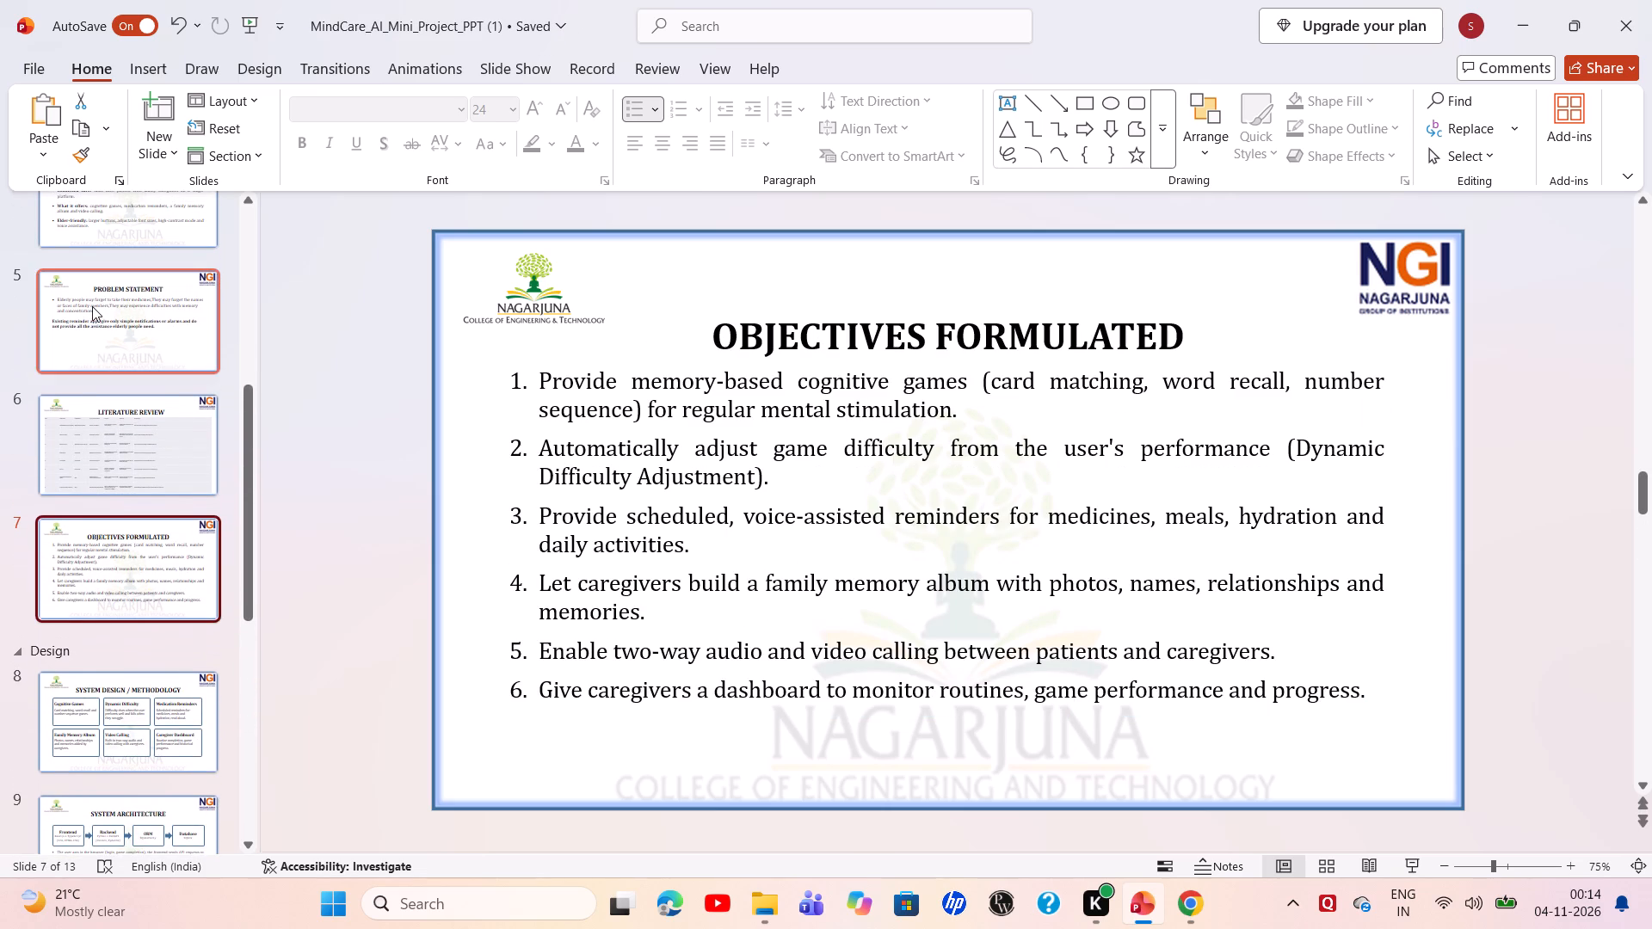
{"action": "left_click", "coordinate": [116, 316]}
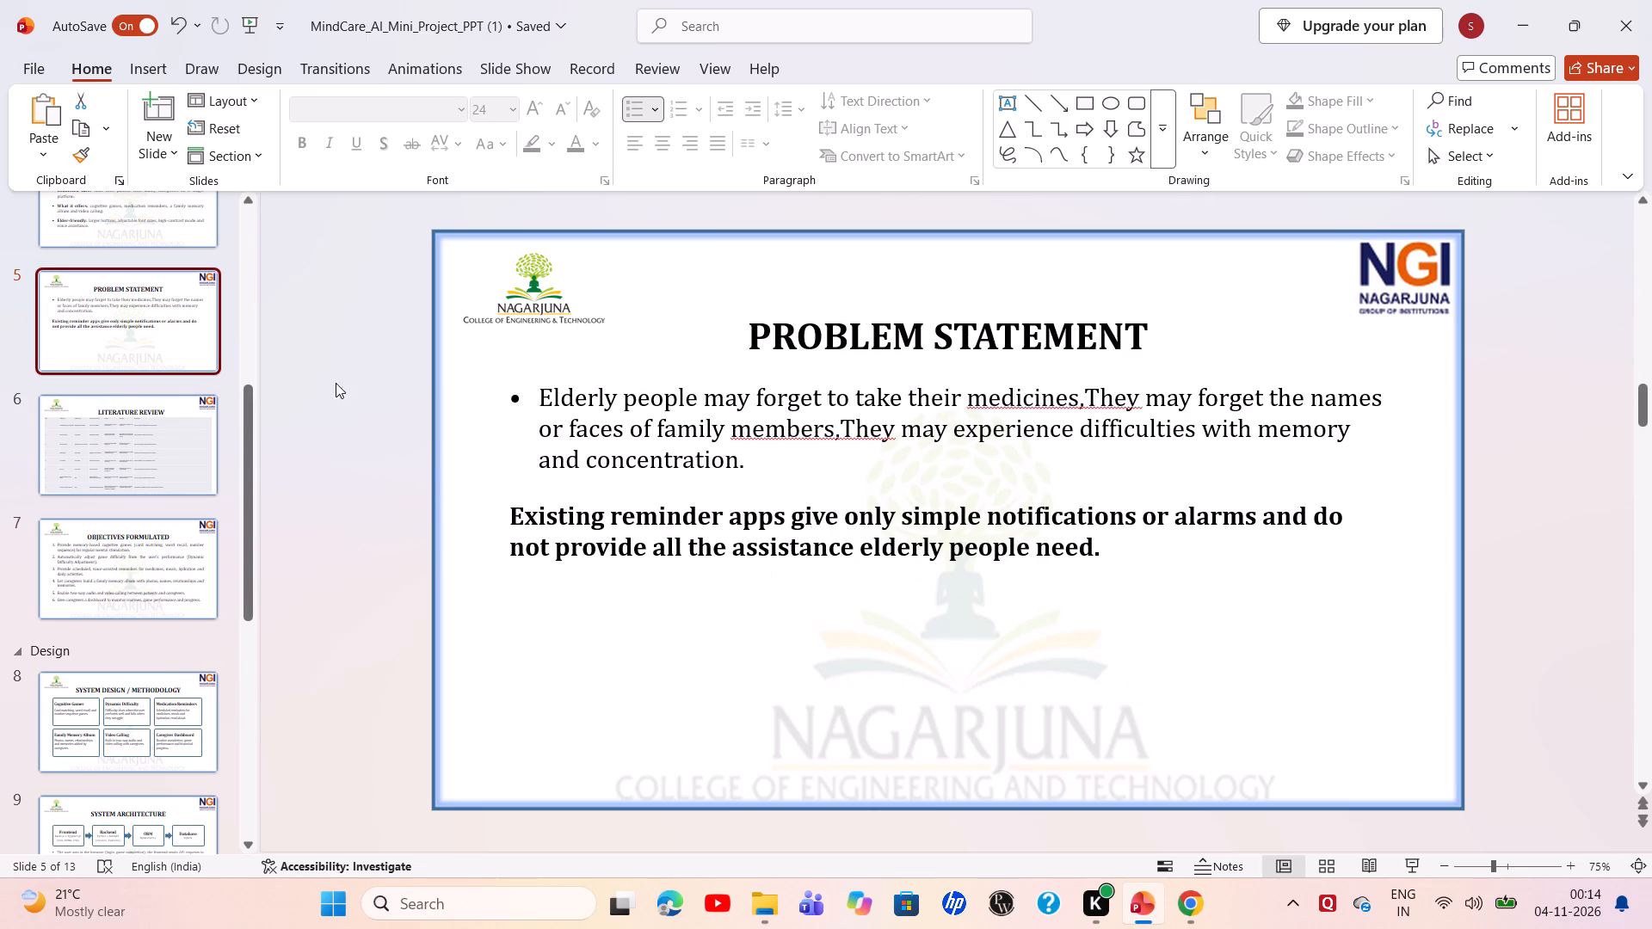
{"action": "left_click_drag", "start_coordinate": [758, 466], "coordinate": [681, 440]}
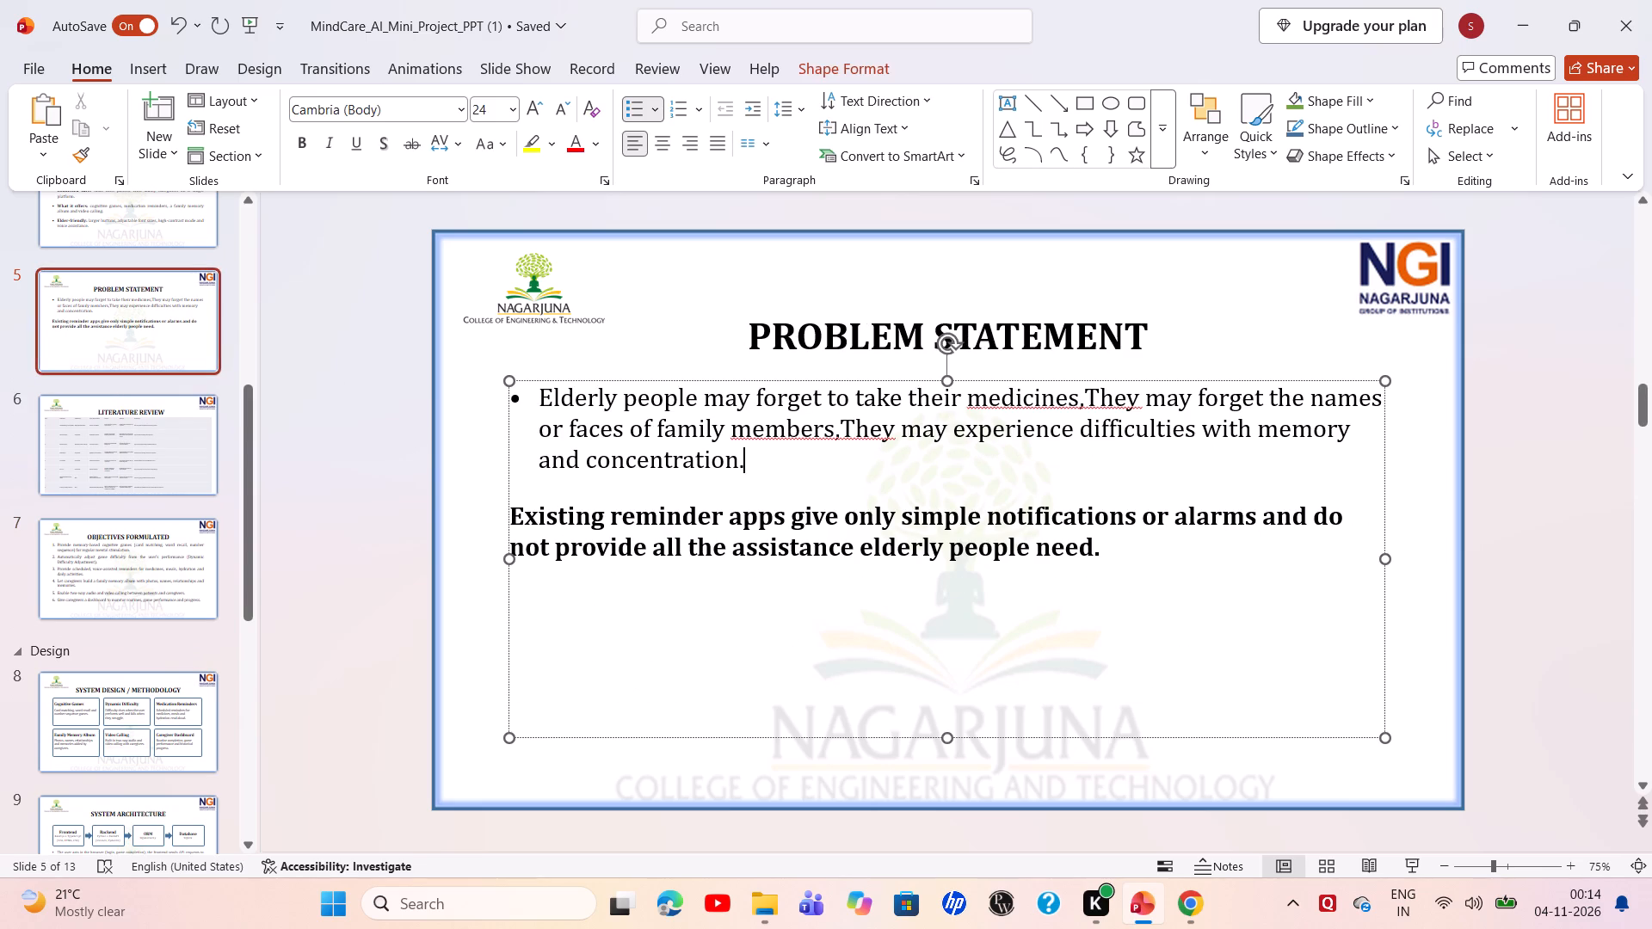
{"action": "left_click_drag", "start_coordinate": [681, 440], "coordinate": [547, 390]}
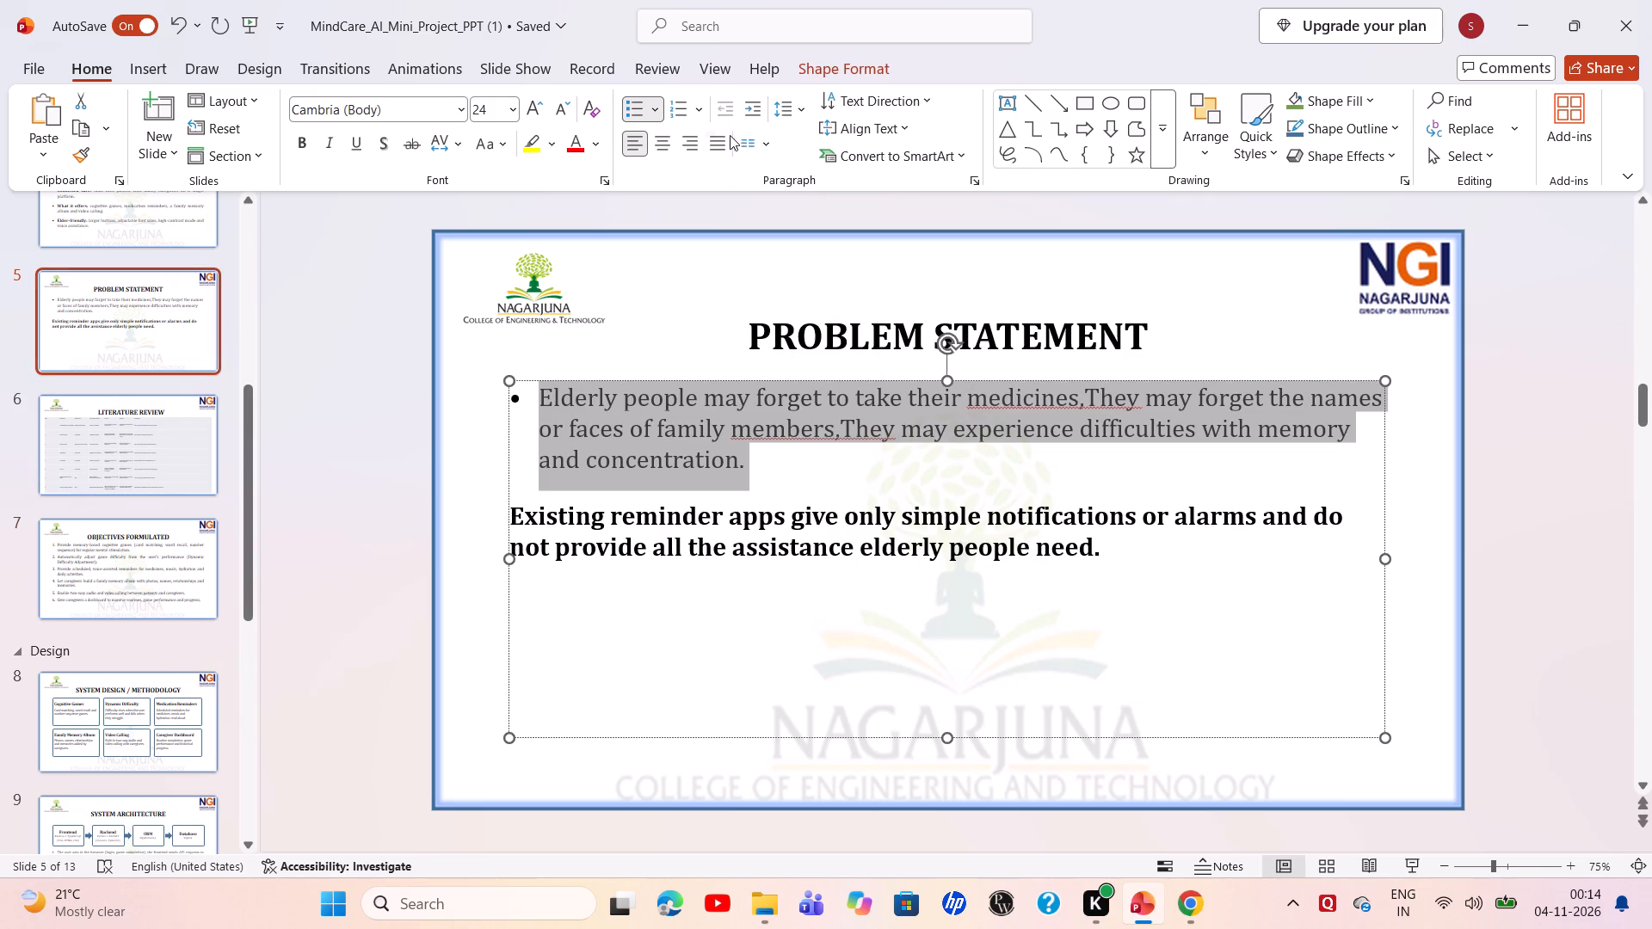
{"action": "left_click", "coordinate": [726, 136]}
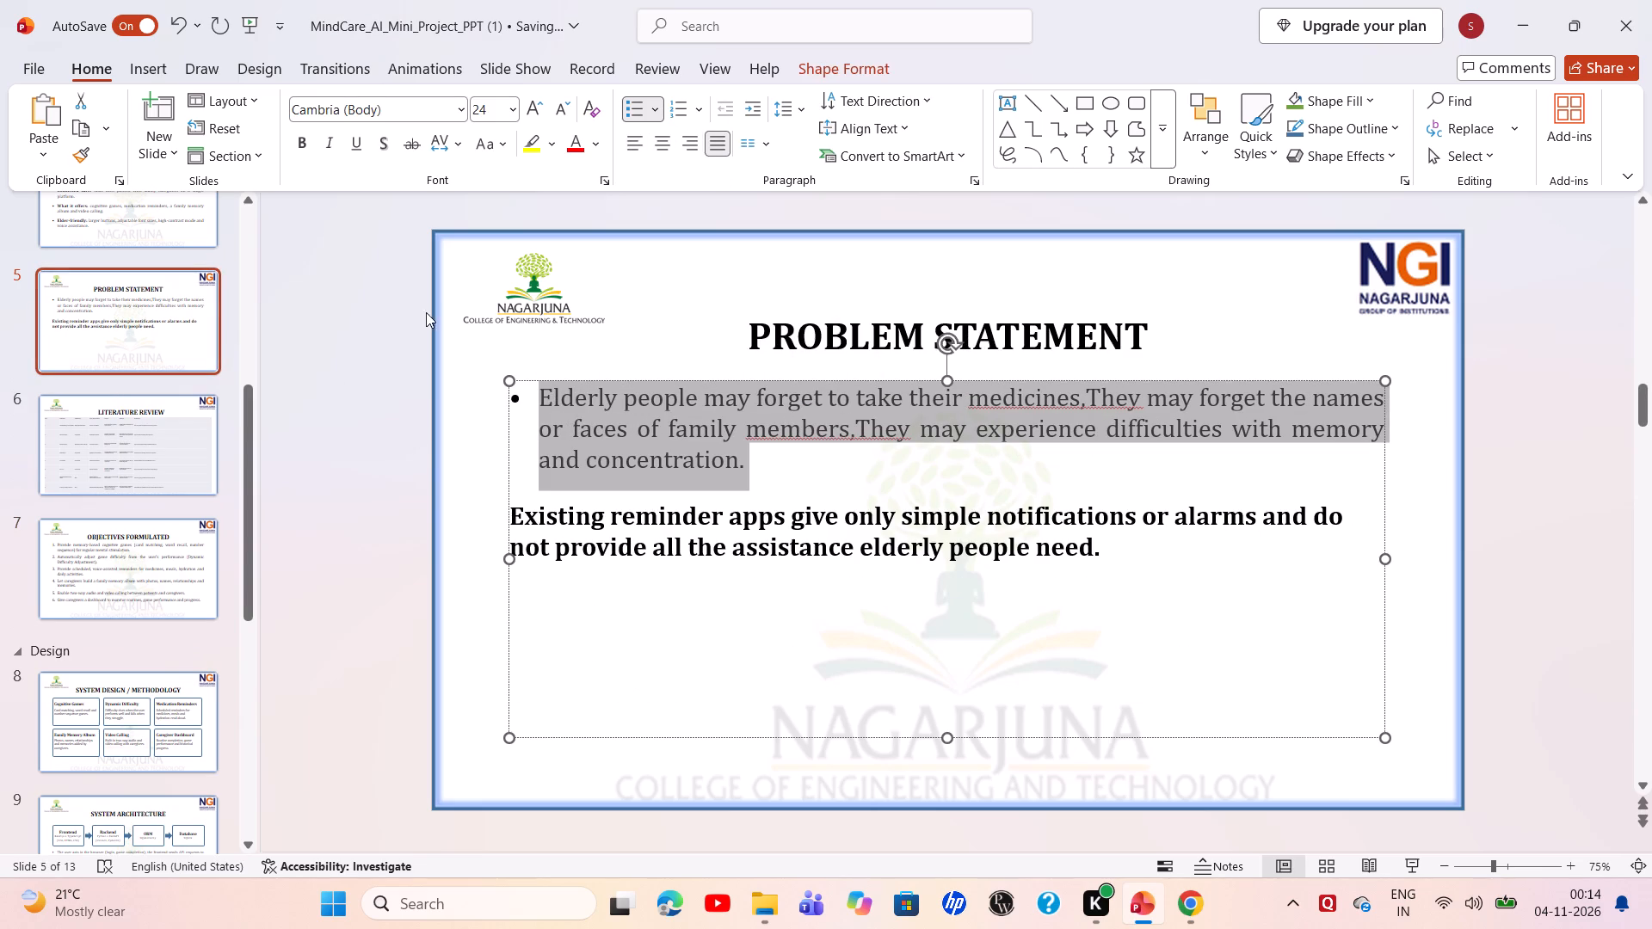
Check the text alignment on the Introduction and Abstract slides.
{"action": "left_click", "coordinate": [188, 291]}
{"action": "scroll", "coordinate": [188, 291], "scroll_direction": "up", "scroll_amount": 1}
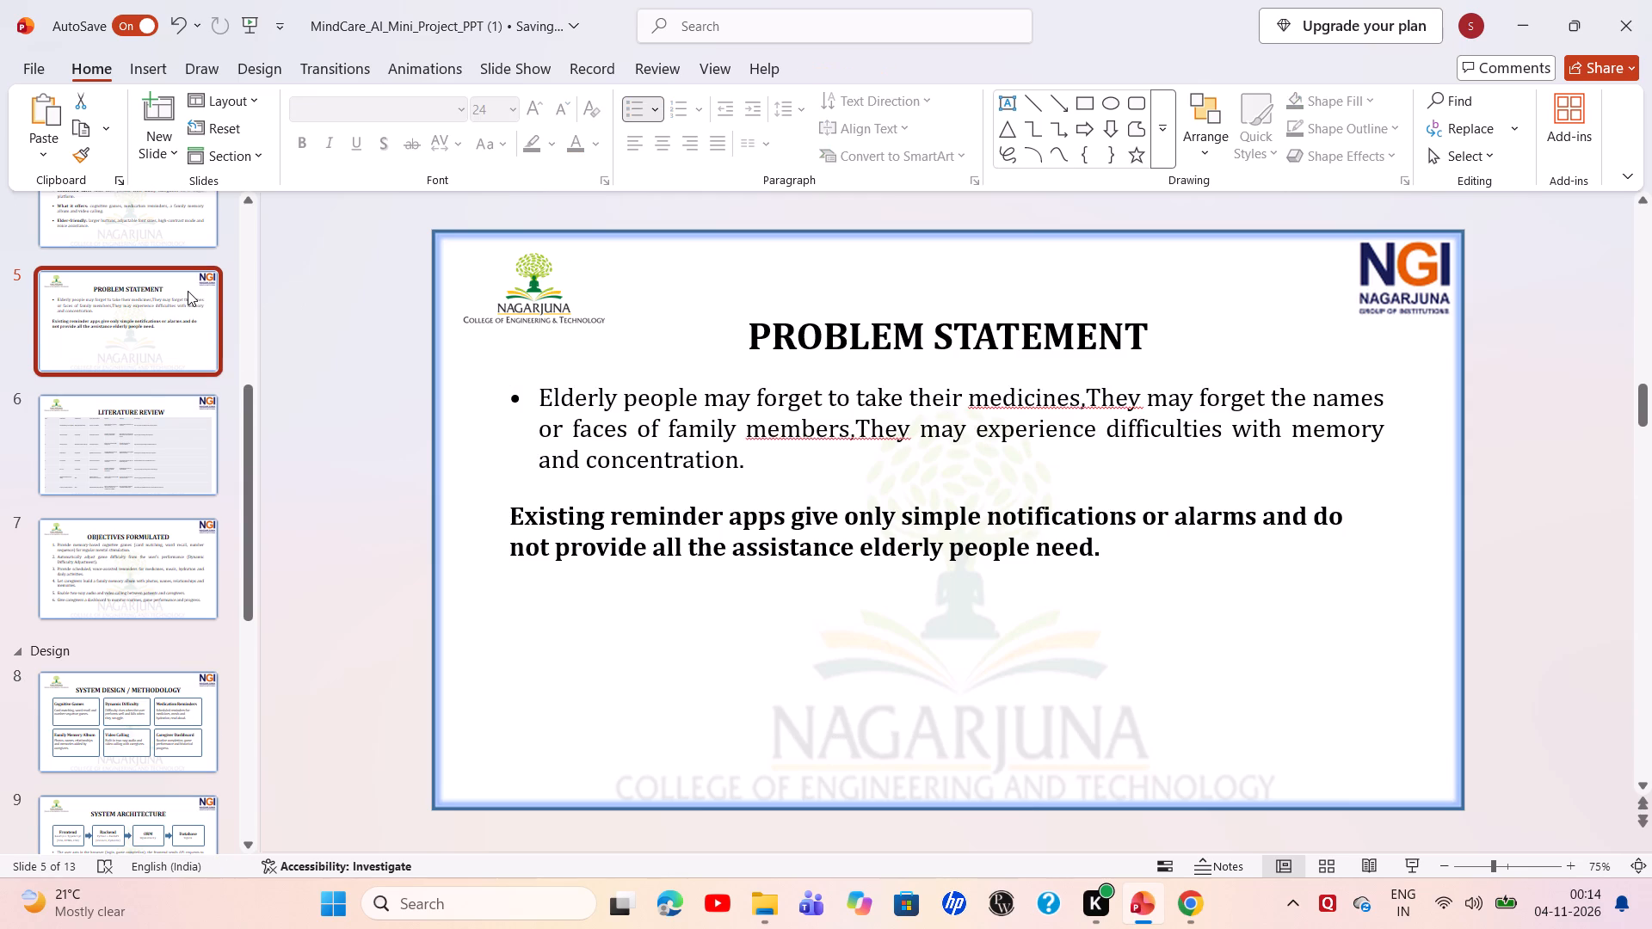
{"action": "scroll", "coordinate": [188, 291], "scroll_direction": "up", "scroll_amount": 1}
{"action": "left_click", "coordinate": [172, 333]}
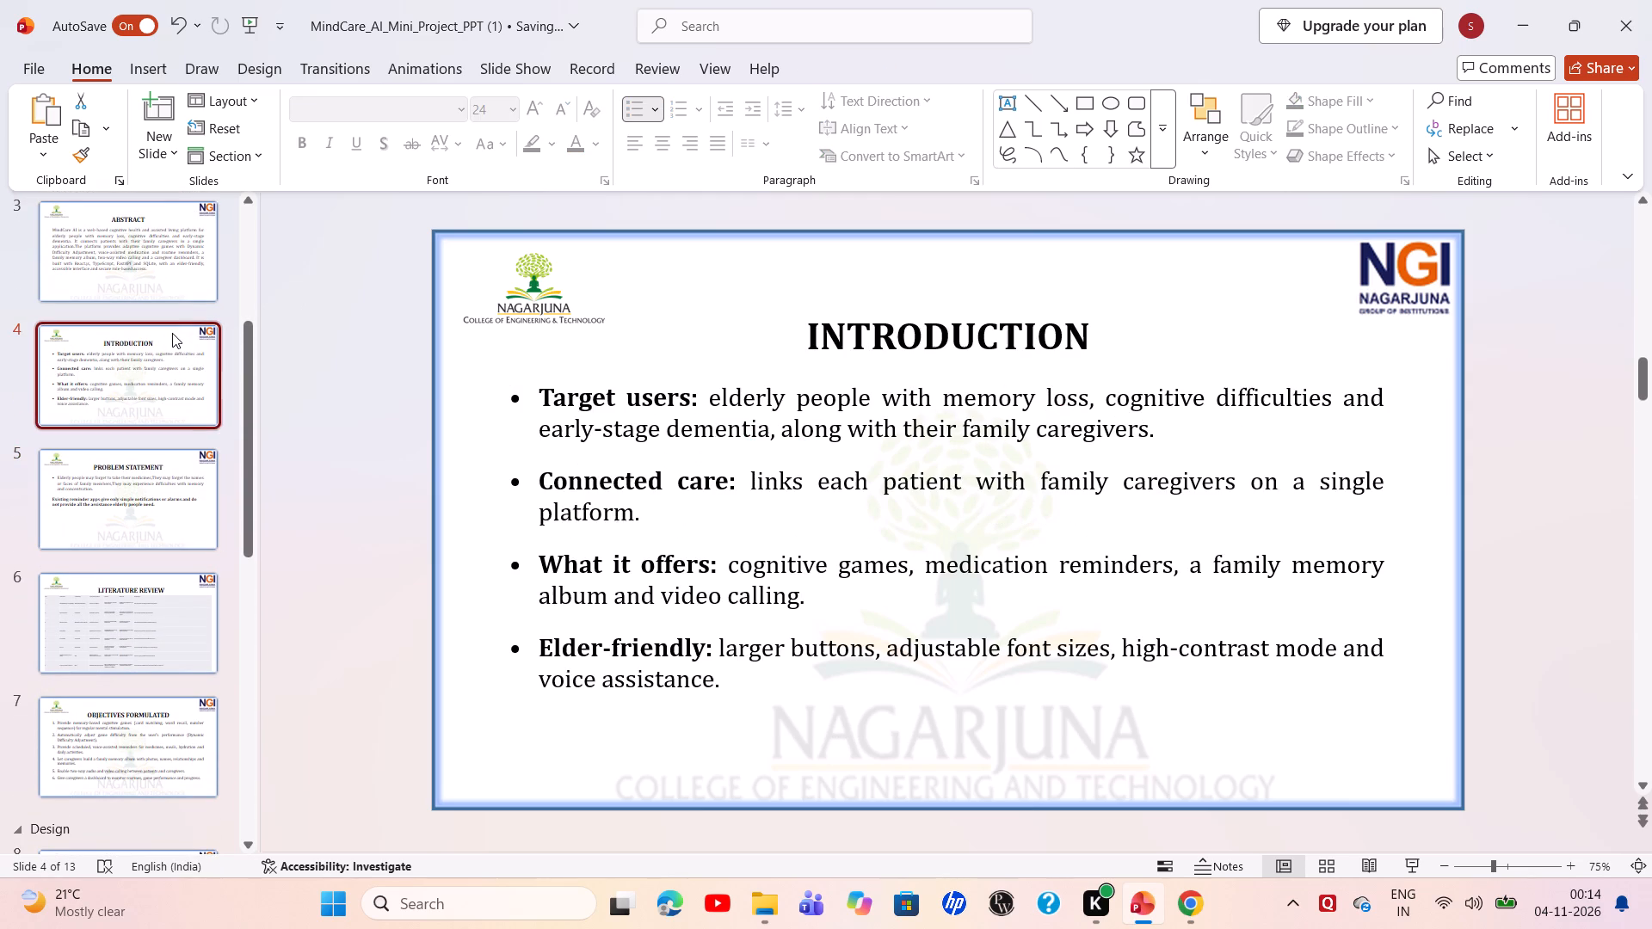
{"action": "left_click", "coordinate": [155, 275]}
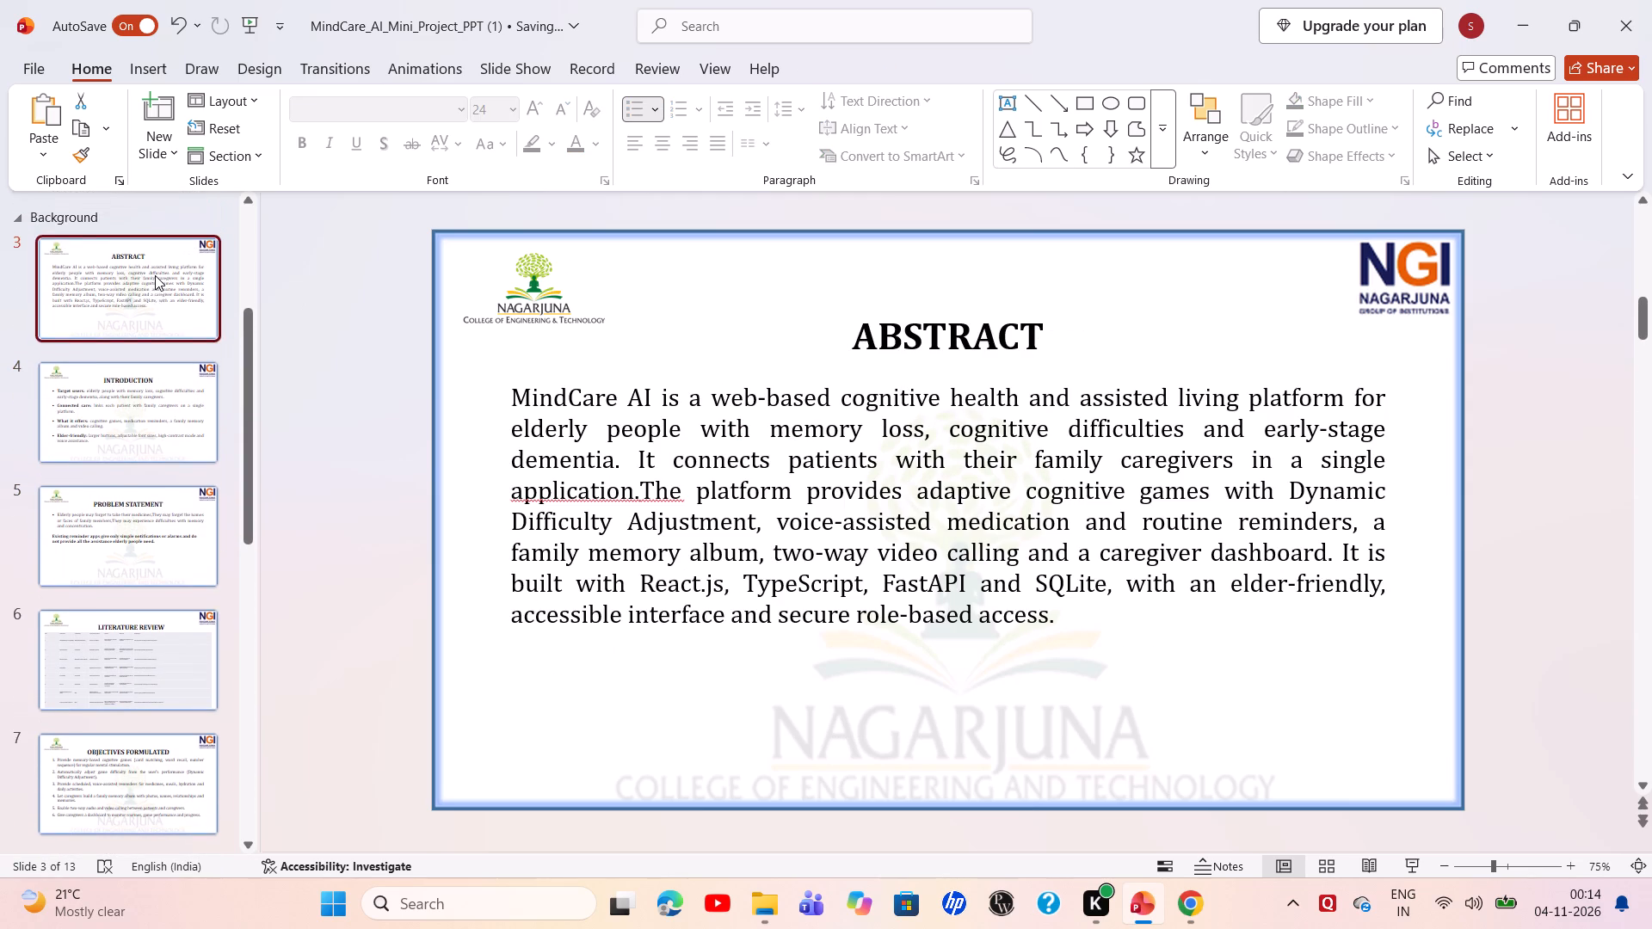
Check the text layout on the Contents slide and look over the neighbouring slides at the start of the presentation.
{"action": "scroll", "coordinate": [155, 275], "scroll_direction": "up", "scroll_amount": 1}
{"action": "left_click", "coordinate": [141, 324]}
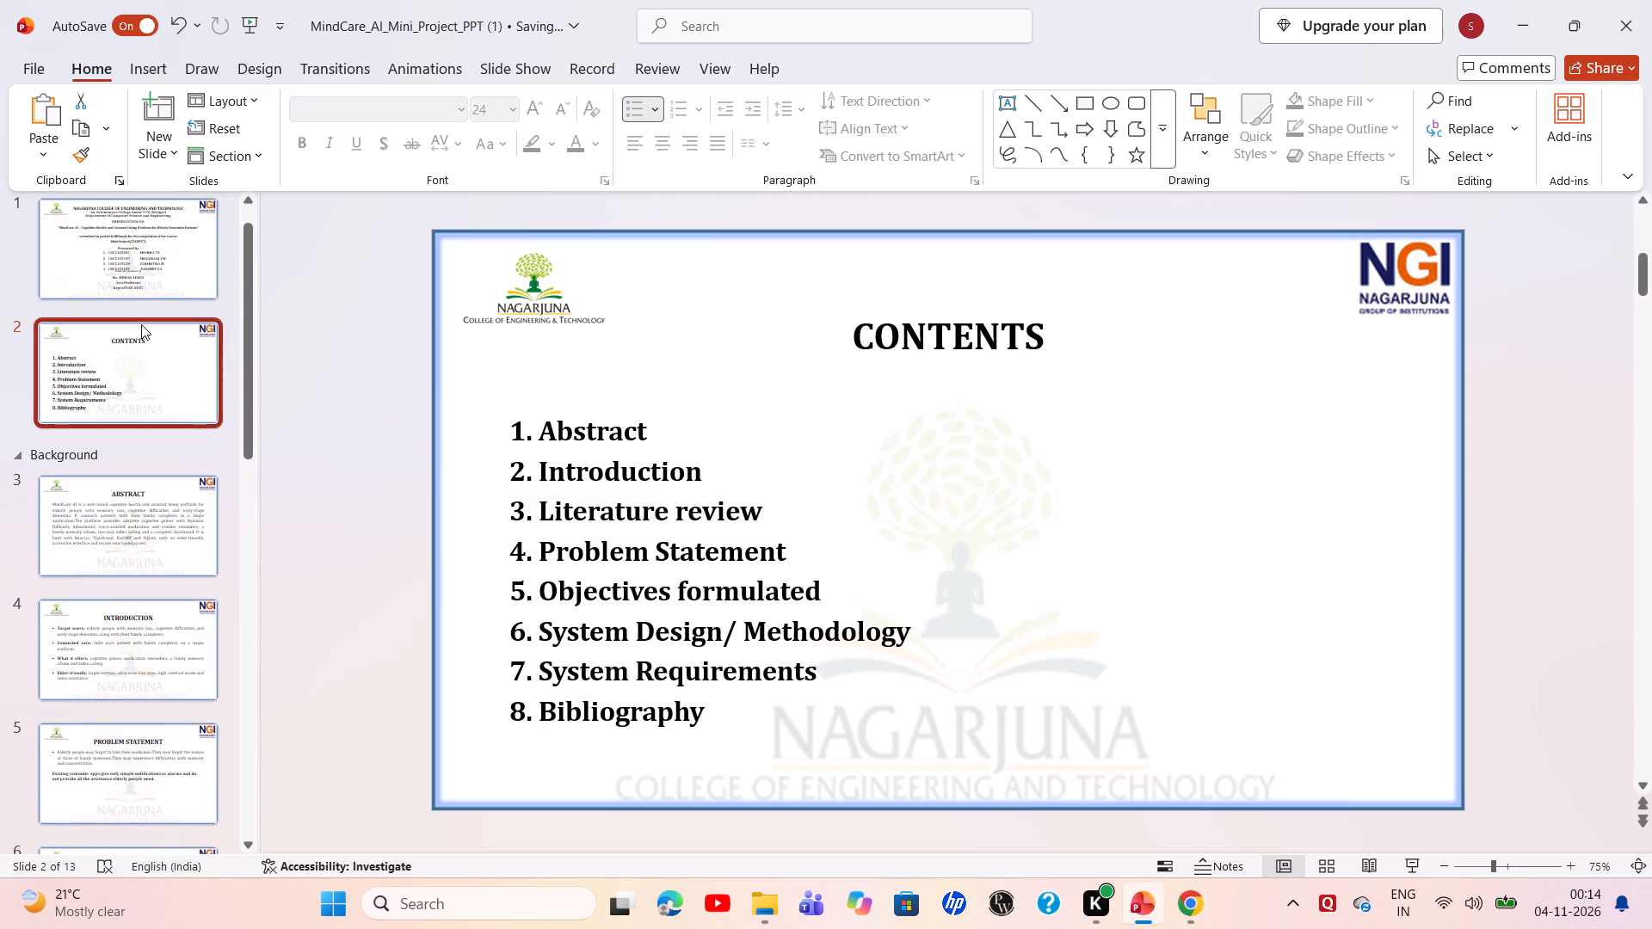
{"action": "scroll", "coordinate": [141, 324], "scroll_direction": "up", "scroll_amount": 3}
{"action": "scroll", "coordinate": [141, 324], "scroll_direction": "down", "scroll_amount": 1}
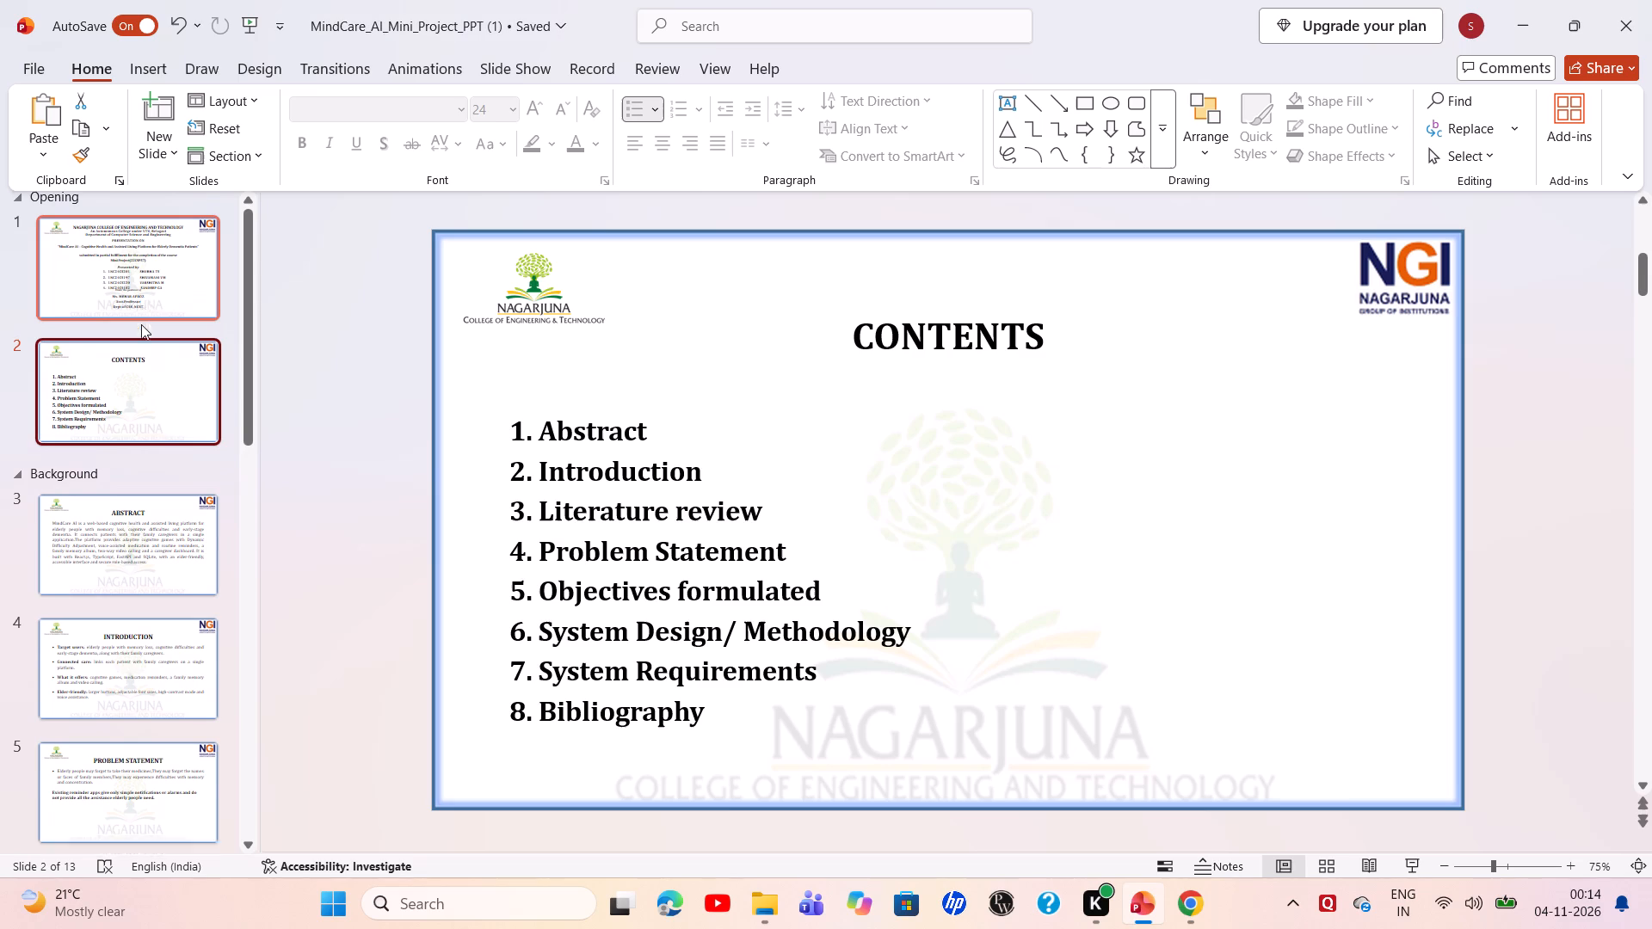
{"action": "scroll", "coordinate": [141, 324], "scroll_direction": "down", "scroll_amount": 11}
{"action": "scroll", "coordinate": [141, 324], "scroll_direction": "up", "scroll_amount": 4}
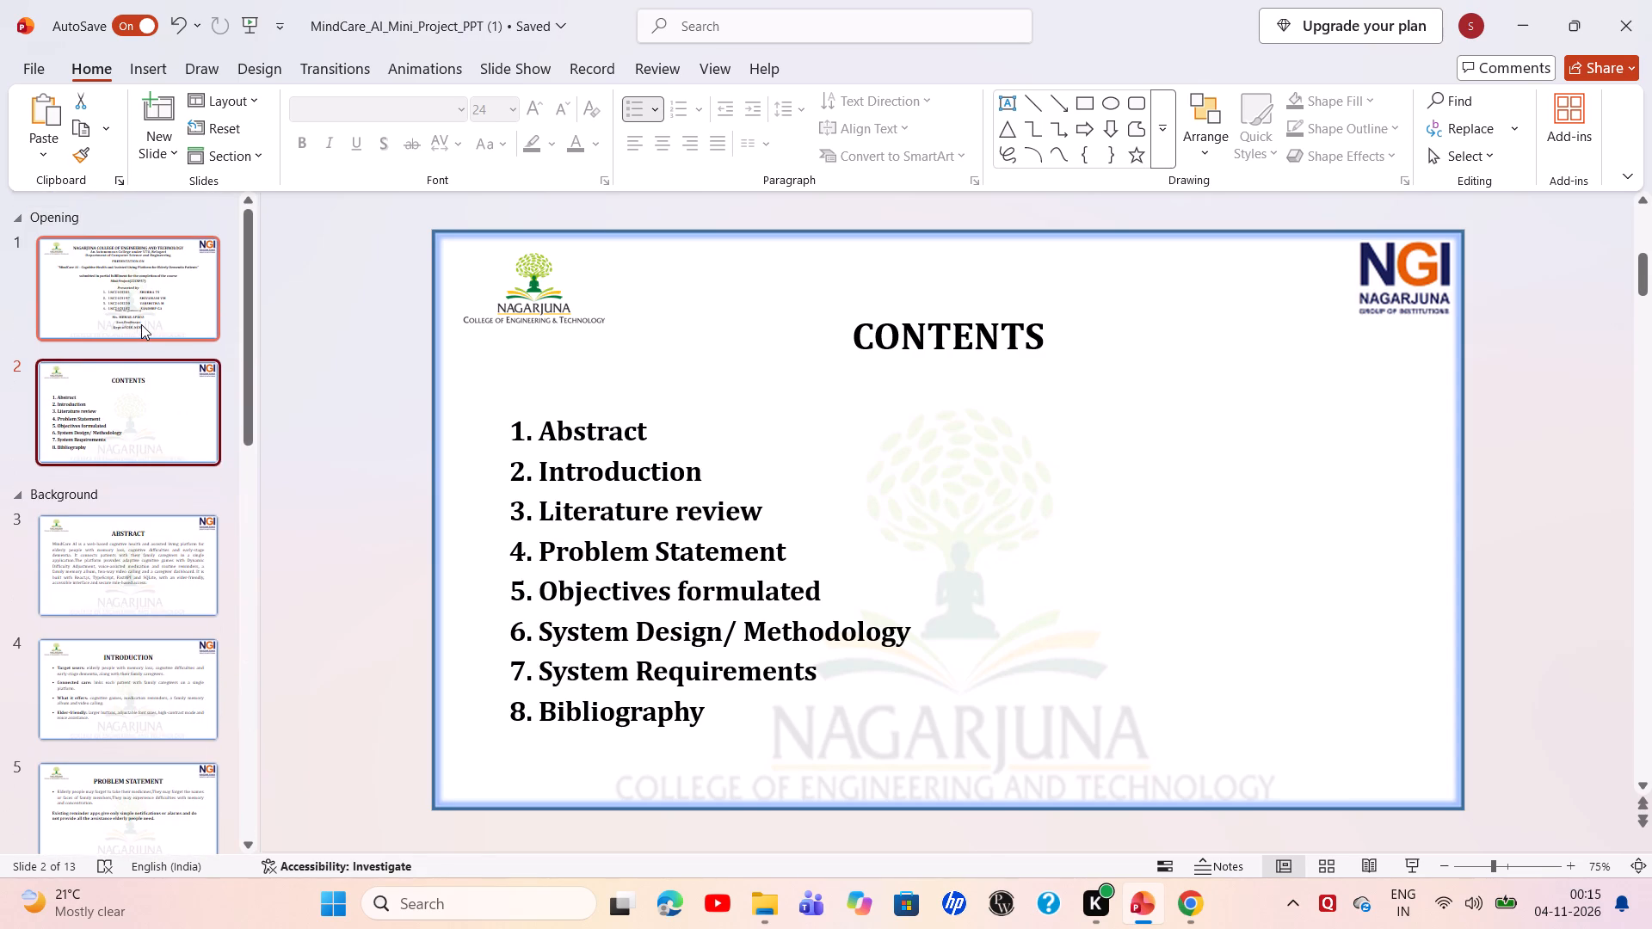
Save the MindCare_AI_Mini_Project_PPT (1) presentation.
{"action": "key", "text": "ctrl+s"}
{"action": "key", "text": "ctrl+s"}
{"action": "key", "text": "ctrl+s"}
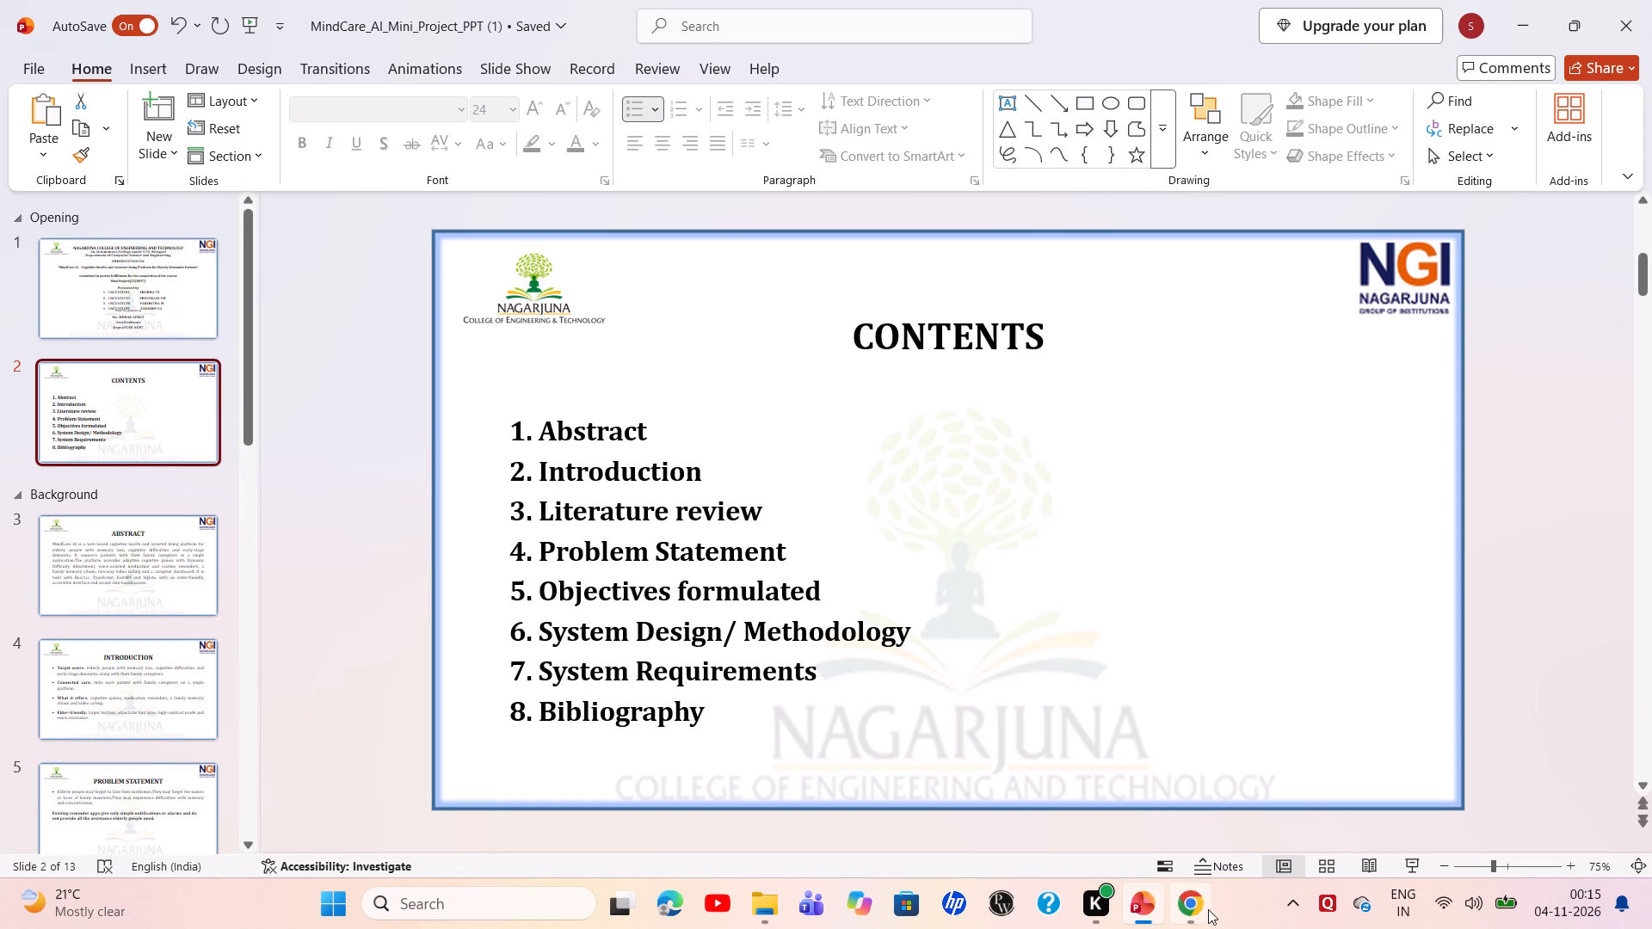
Switch to Chrome and enter "WHATS" as the address query in a new tab to look up WhatsApp.
{"action": "left_click", "coordinate": [1188, 898]}
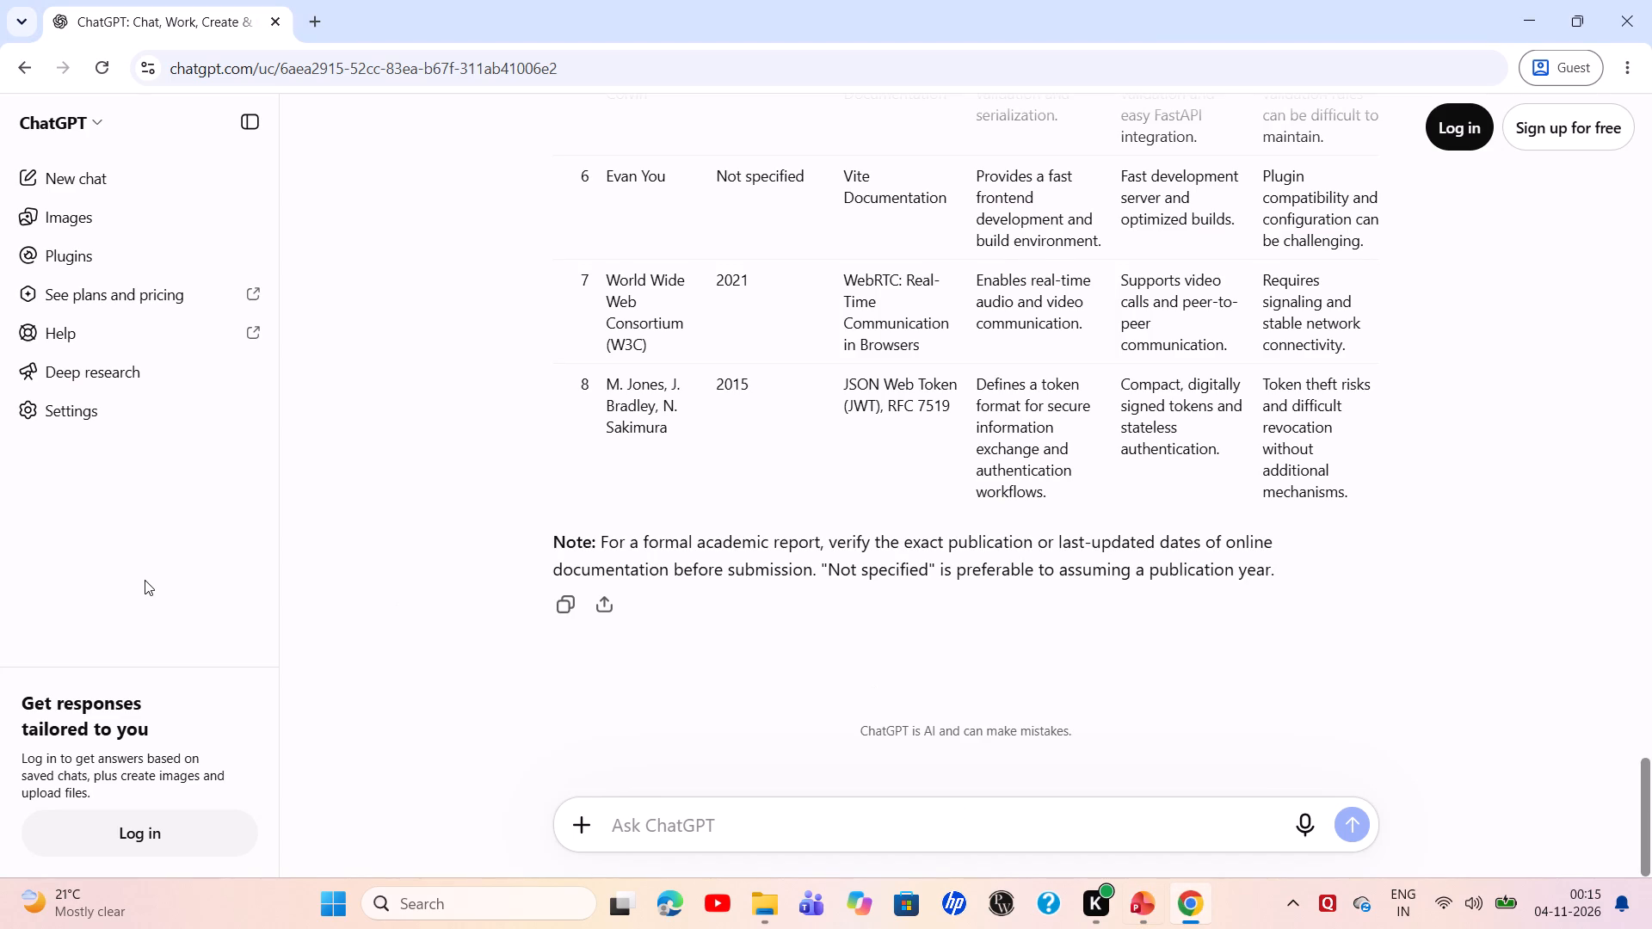
{"action": "left_click", "coordinate": [317, 5]}
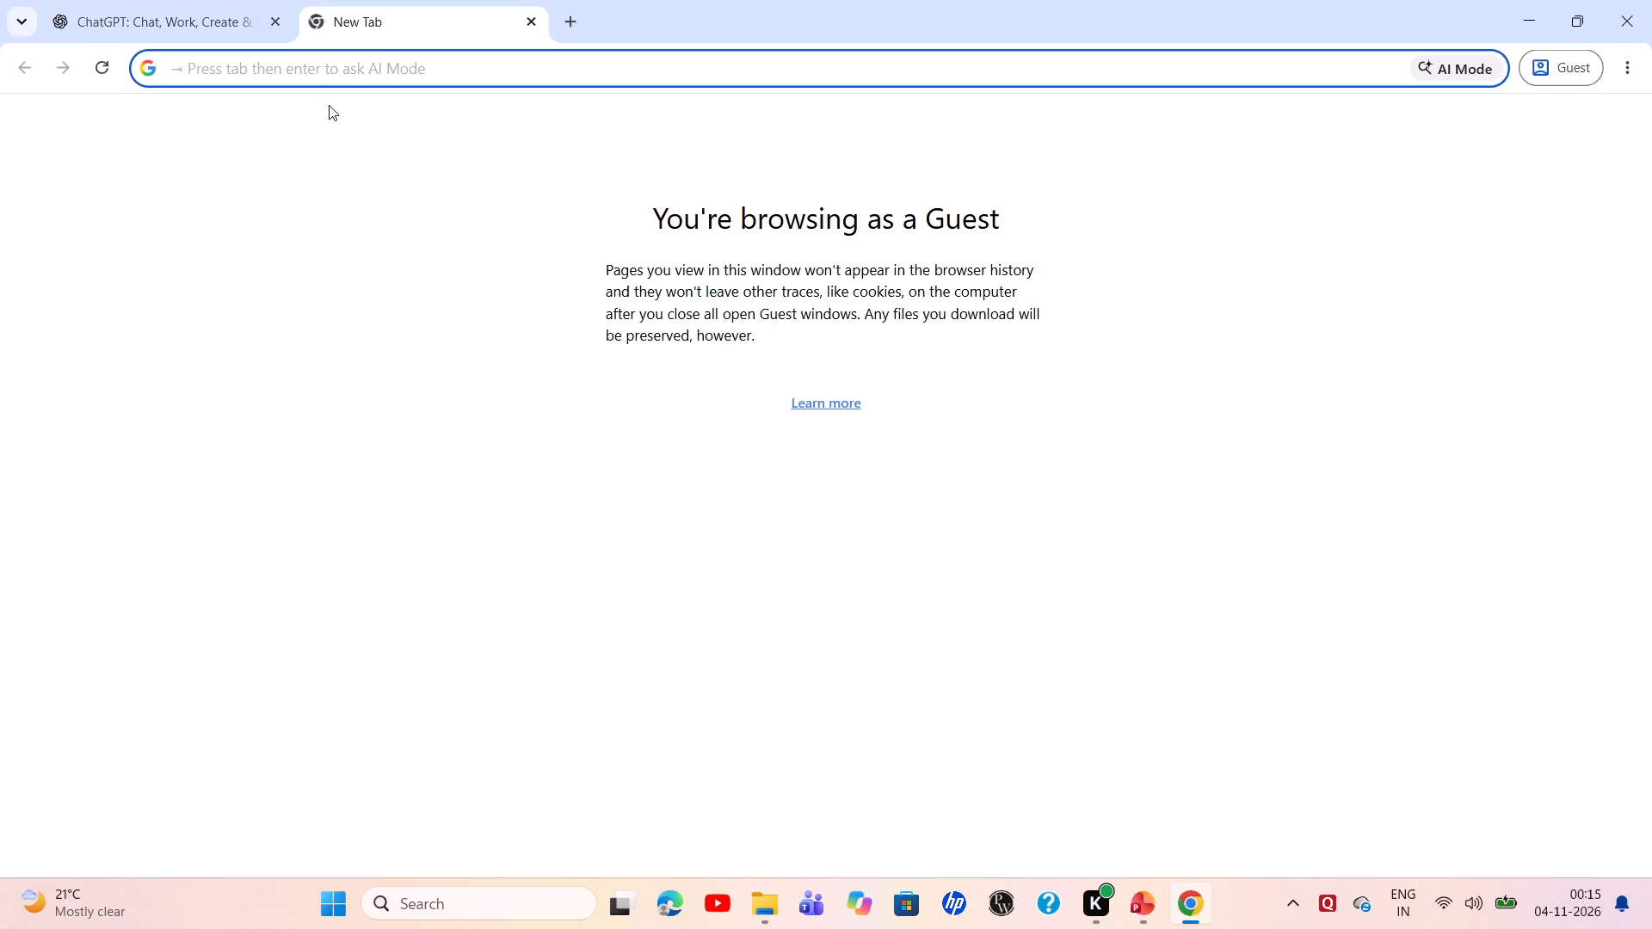
{"action": "left_click", "coordinate": [336, 70]}
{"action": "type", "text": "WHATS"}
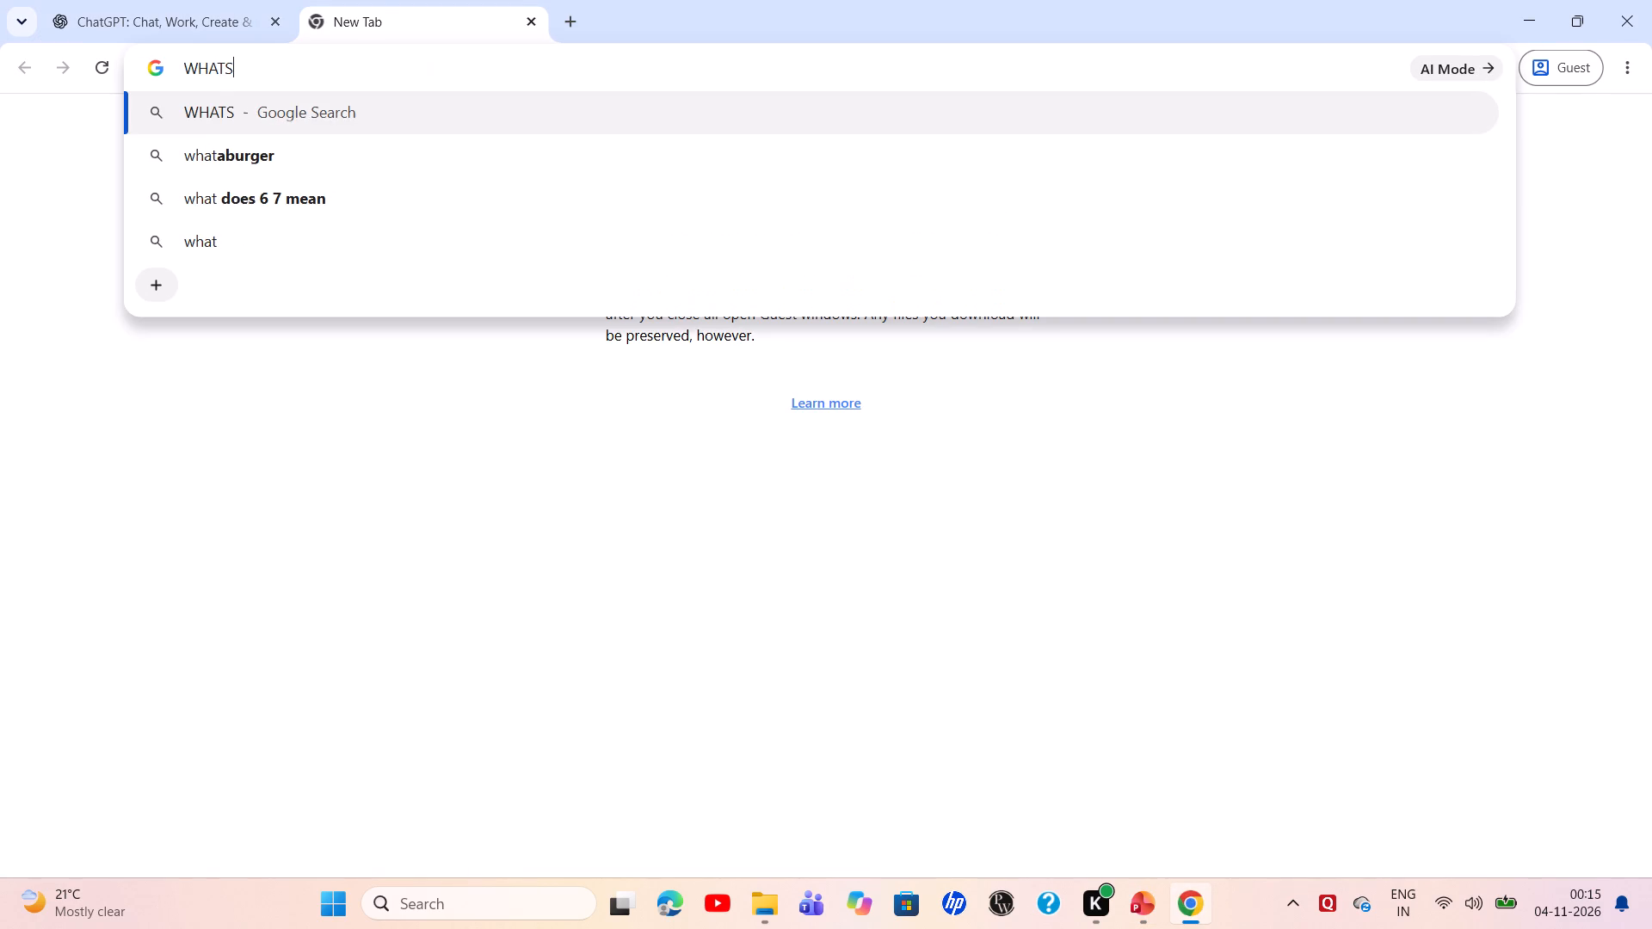